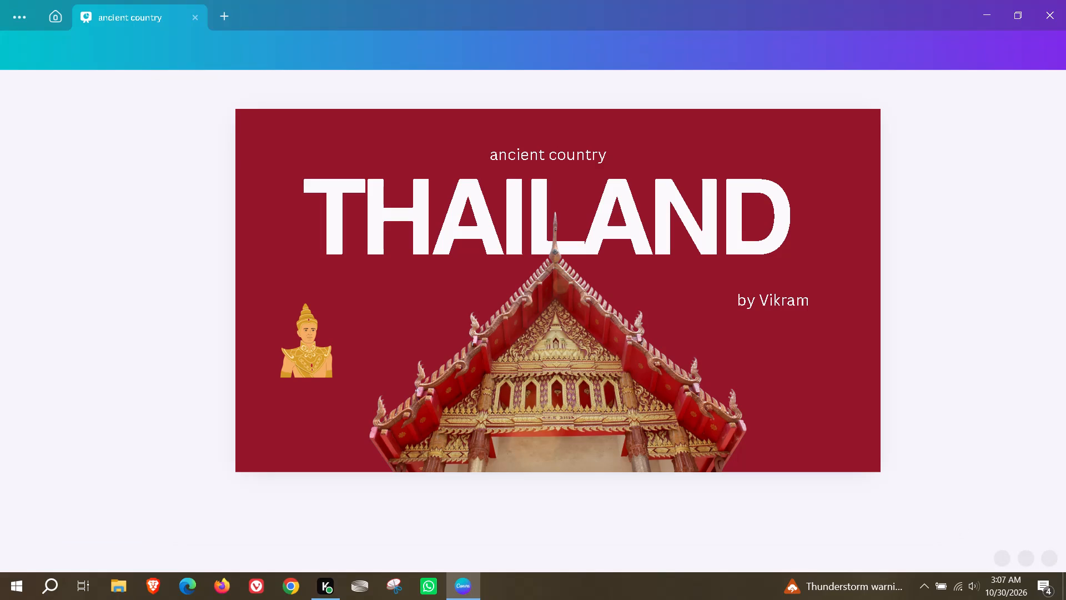
# Create a new Presentation (16:9) design and close the "ancient country" design.
pyautogui.click(223, 22)
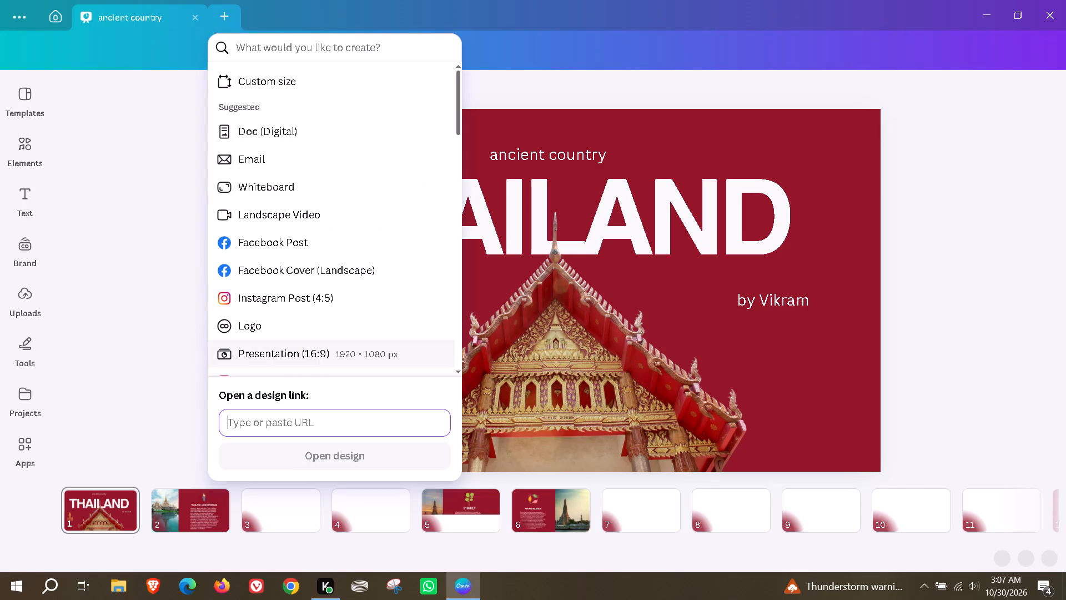
pyautogui.click(284, 355)
pyautogui.click(196, 18)
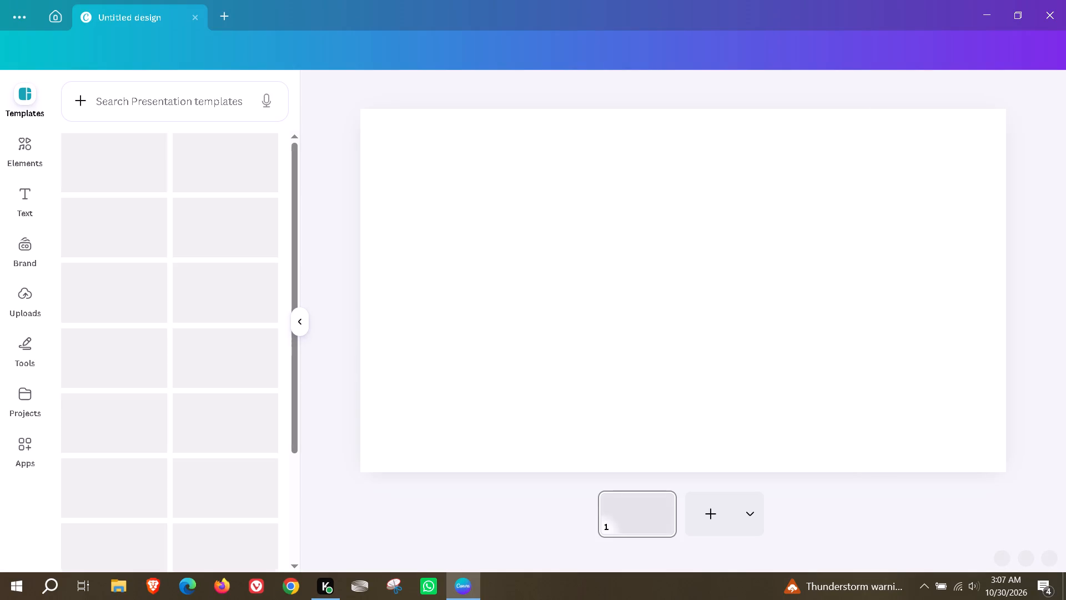
# Search the templates for "simple" and apply the cover page of the Blue Minimalist Modern Professional Presentation.
pyautogui.click(208, 103)
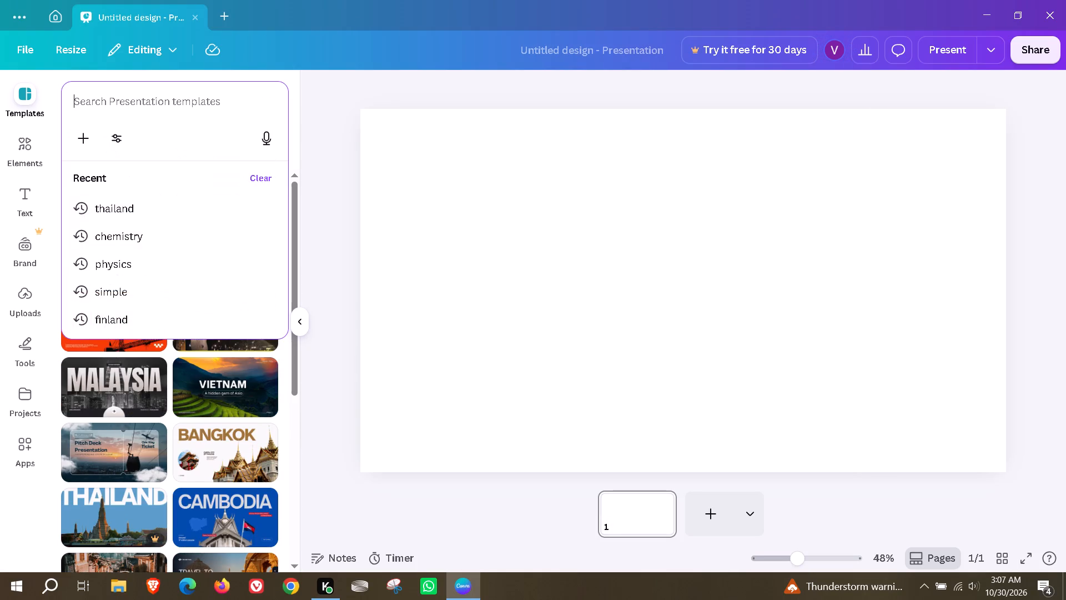
pyautogui.write('simple')
pyautogui.press('Return')
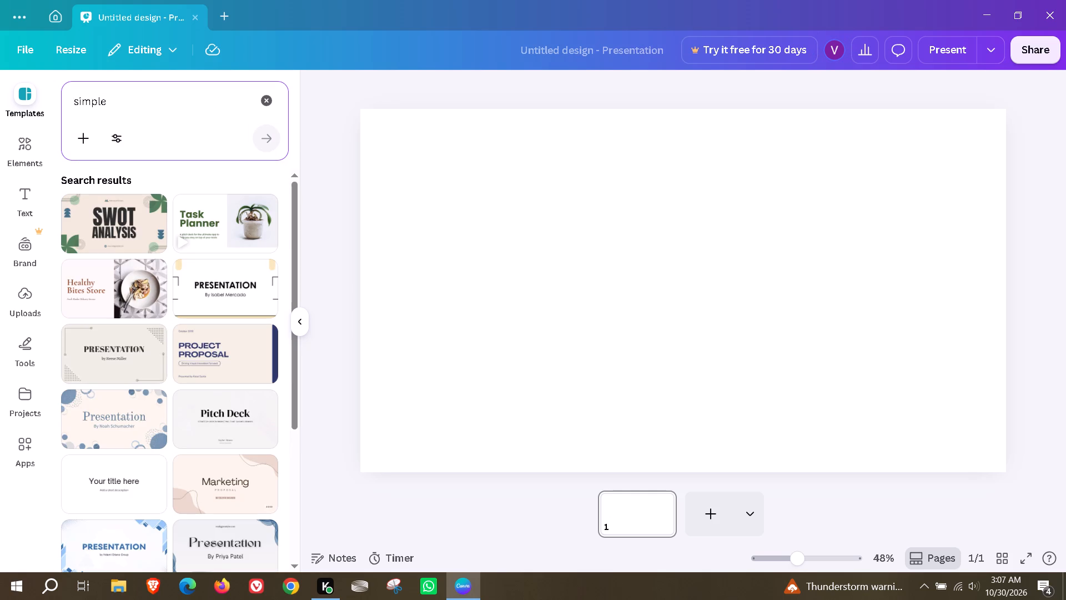
pyautogui.click(133, 233)
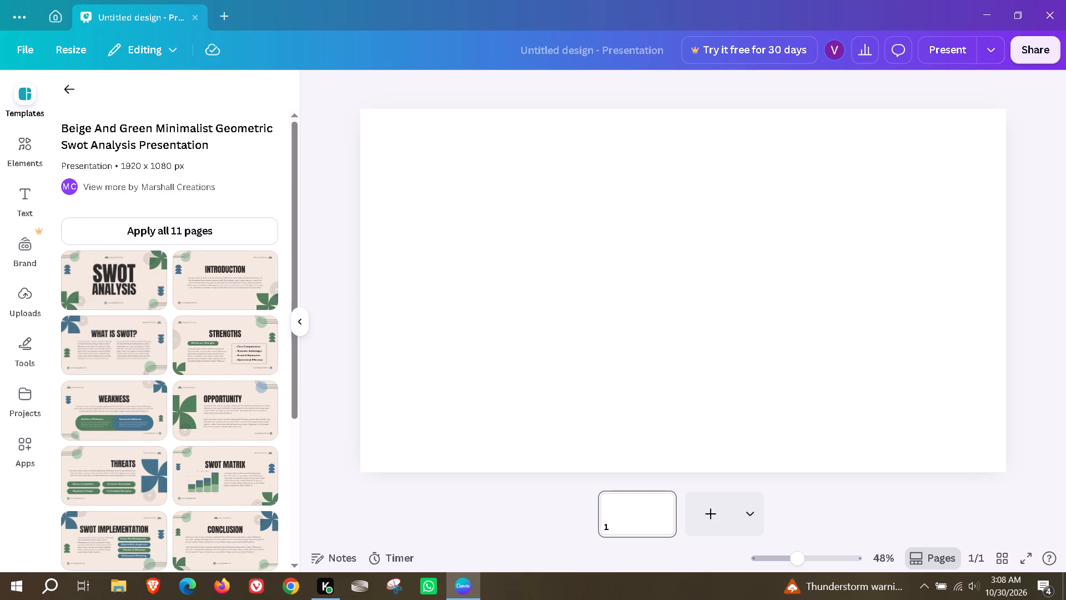
pyautogui.click(68, 88)
pyautogui.scroll(-2, 197, 371)
pyautogui.scroll(-1, 207, 416)
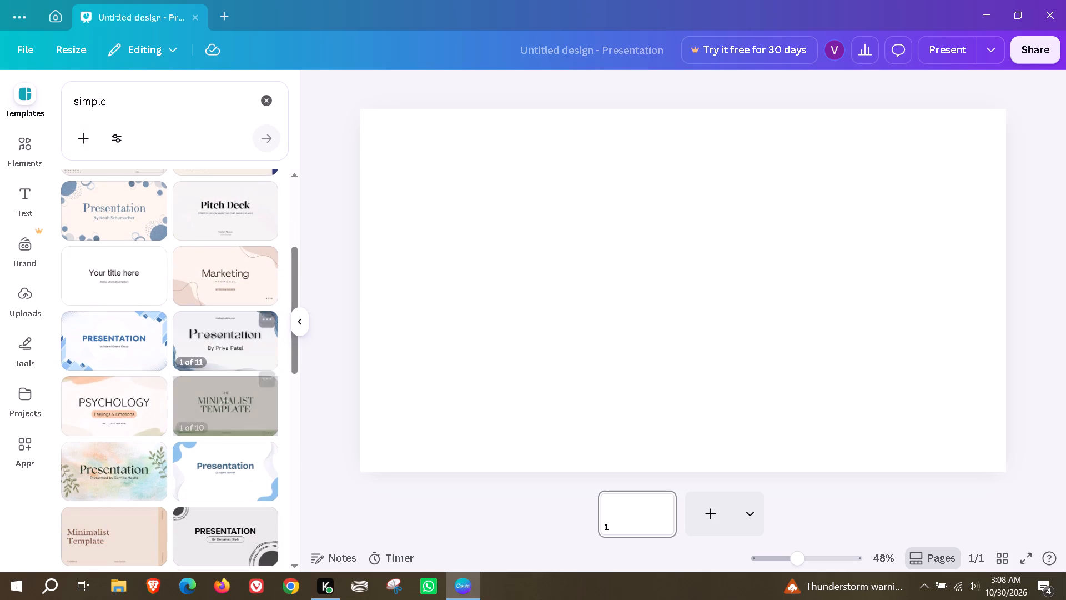
pyautogui.click(228, 357)
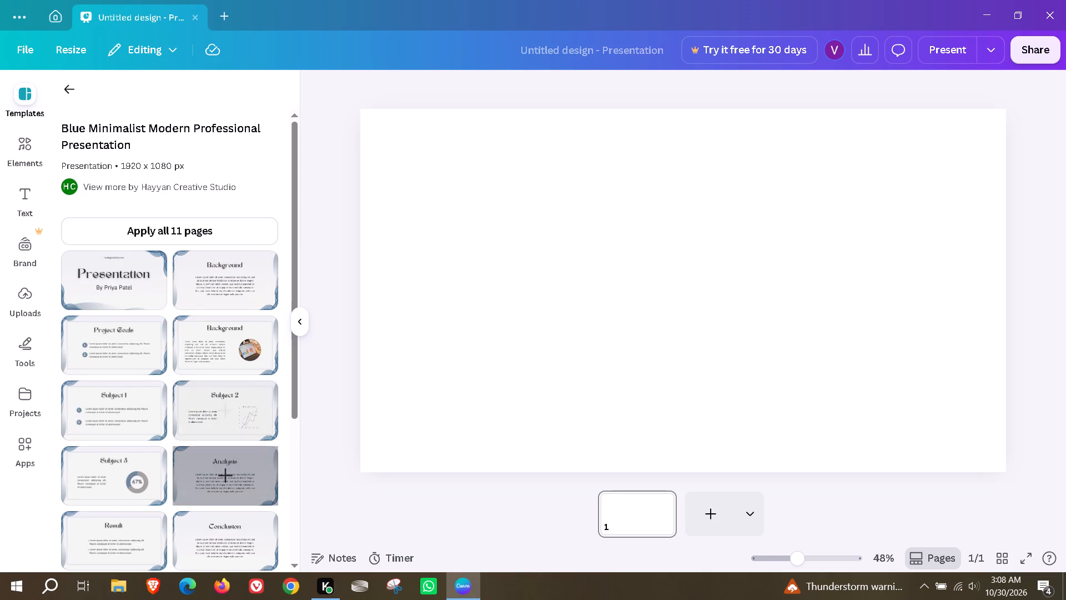
pyautogui.click(135, 291)
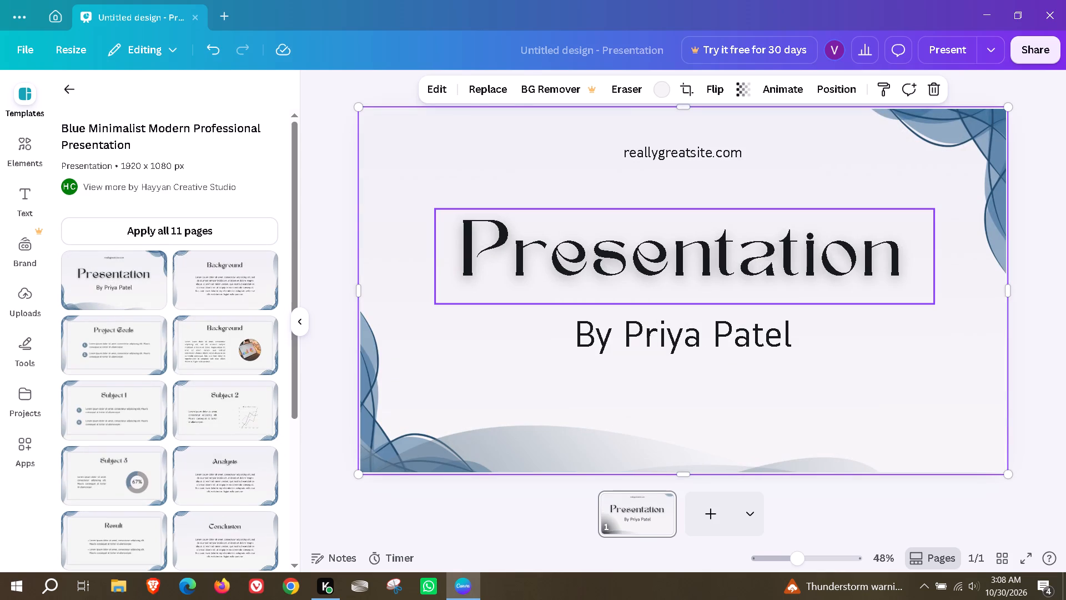
# Replace the cover title with "RACISM" and the byline beneath it with "by Vikram".
pyautogui.doubleClick(630, 264)
pyautogui.write('RACISM')
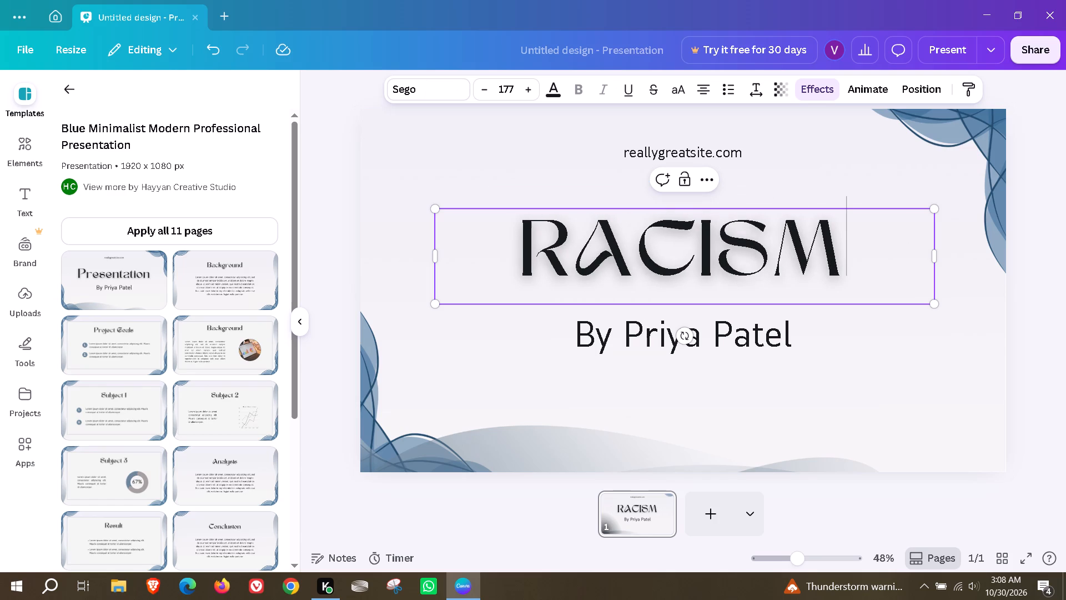
pyautogui.click(742, 344)
pyautogui.click(742, 344)
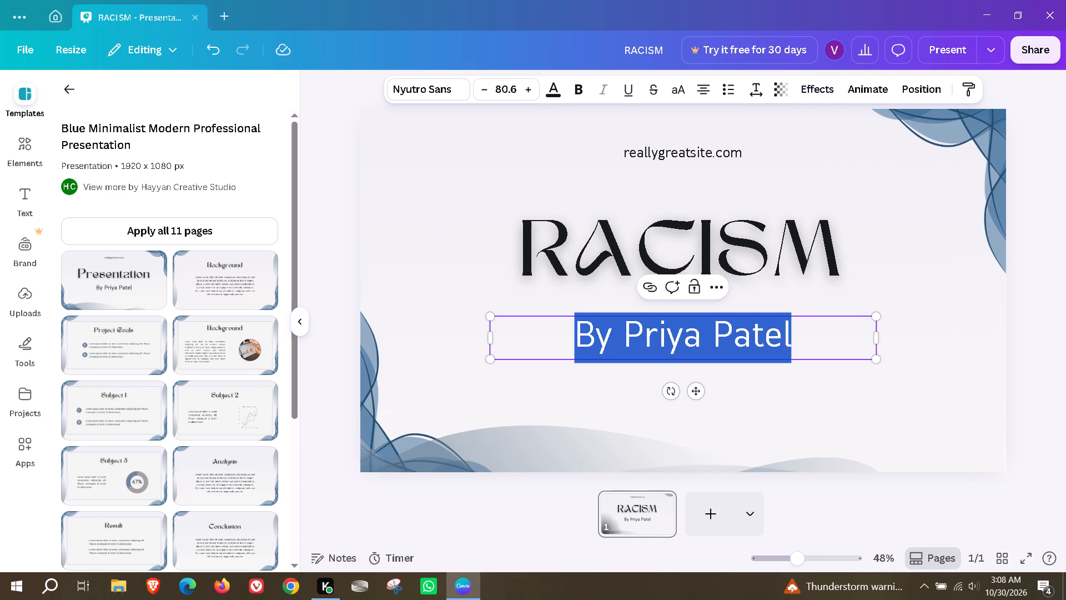
pyautogui.write('by Vikram')
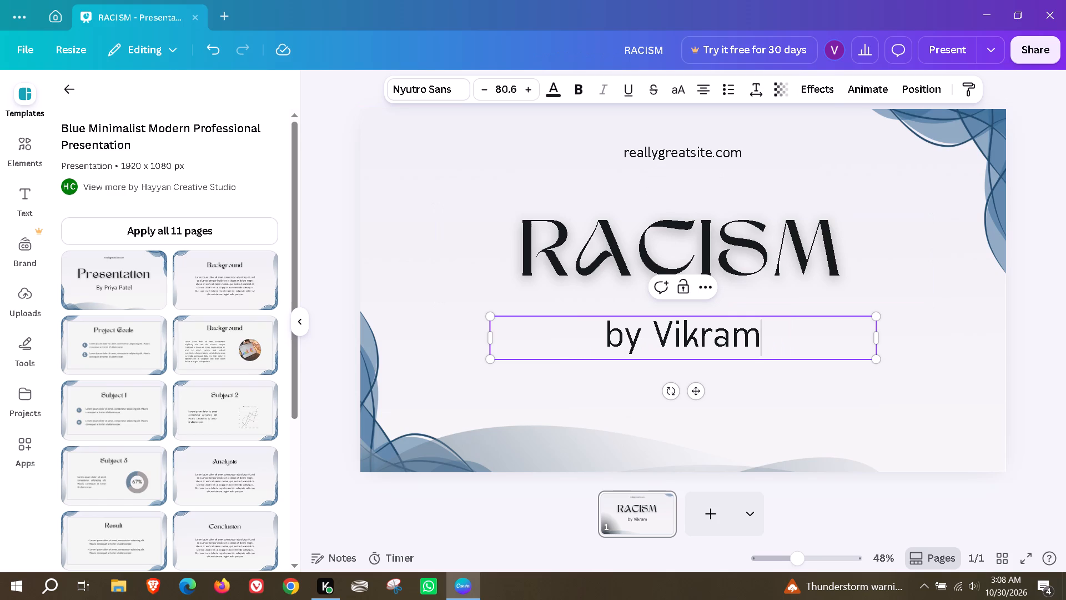
# Delete the placeholder website address above the cover title.
pyautogui.click(708, 154)
pyautogui.click(710, 185)
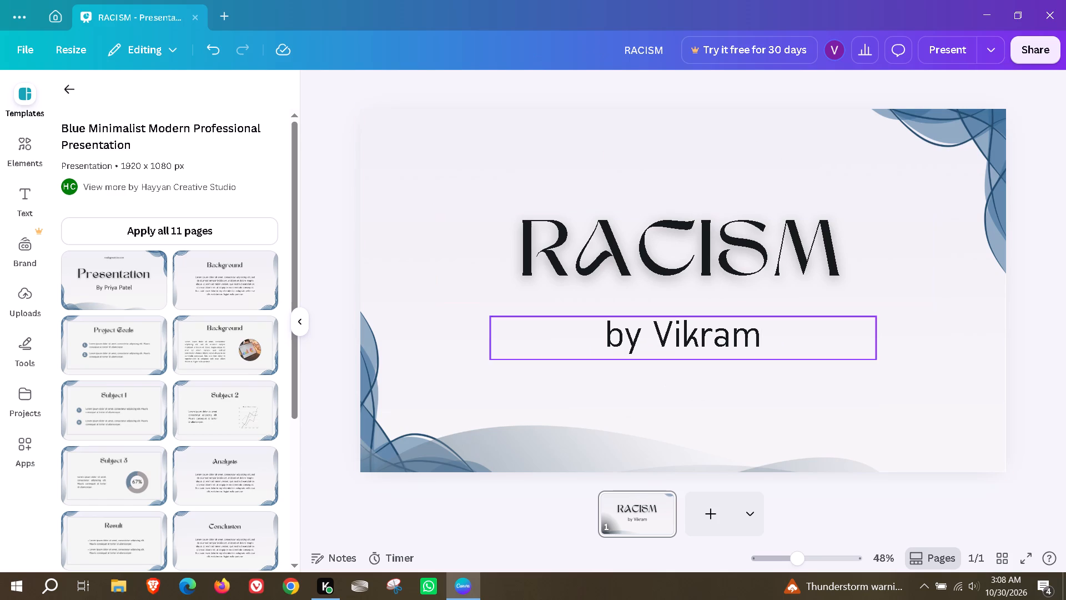
# Shrink the RACISM title to about font size 138 and reposition it centrally, just above the byline.
pyautogui.click(762, 269)
pyautogui.click(929, 303)
pyautogui.moveTo(937, 304); pyautogui.dragTo(874, 281)
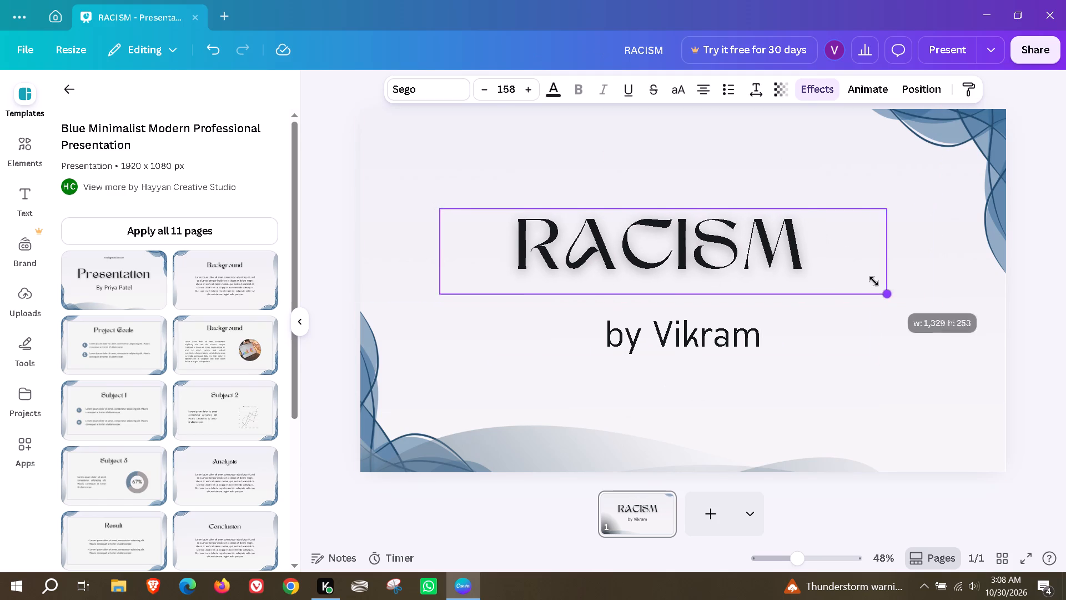
pyautogui.moveTo(874, 281); pyautogui.dragTo(831, 261)
pyautogui.click(876, 291)
pyautogui.moveTo(680, 253); pyautogui.dragTo(726, 269)
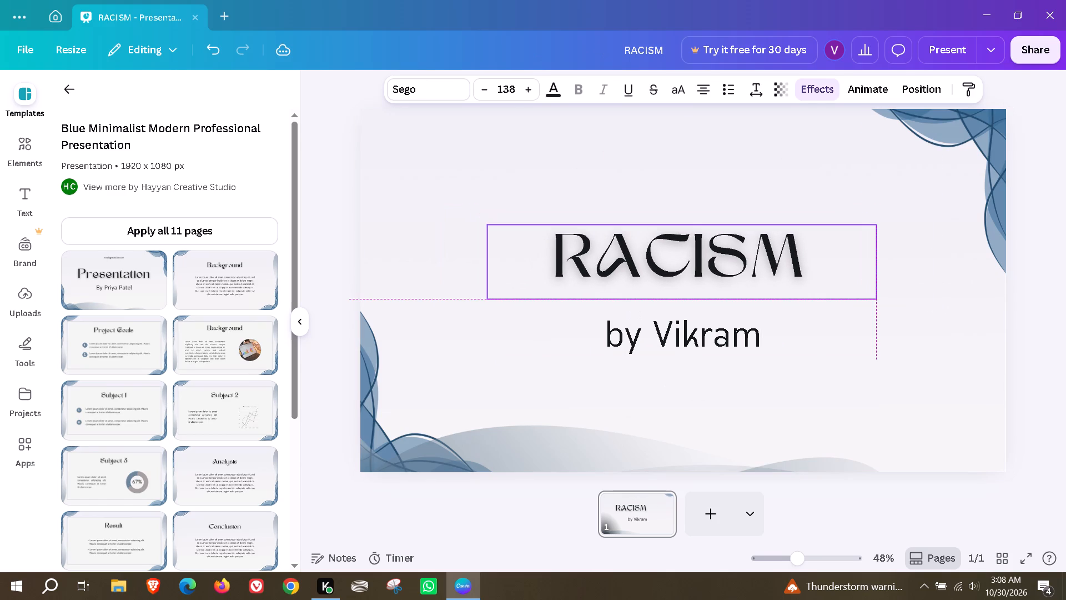
pyautogui.moveTo(726, 269); pyautogui.dragTo(717, 269)
# Move the "by Vikram" byline to the right, slightly below the end of the RACISM title.
pyautogui.click(818, 359)
pyautogui.moveTo(752, 339); pyautogui.dragTo(840, 337)
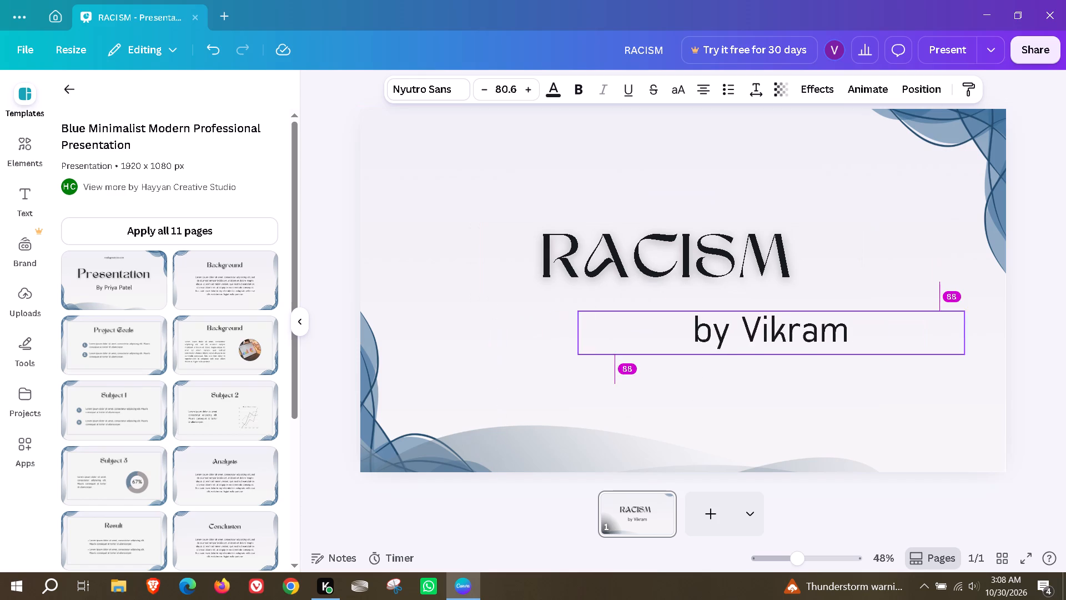
pyautogui.moveTo(840, 337); pyautogui.dragTo(884, 331)
pyautogui.click(903, 380)
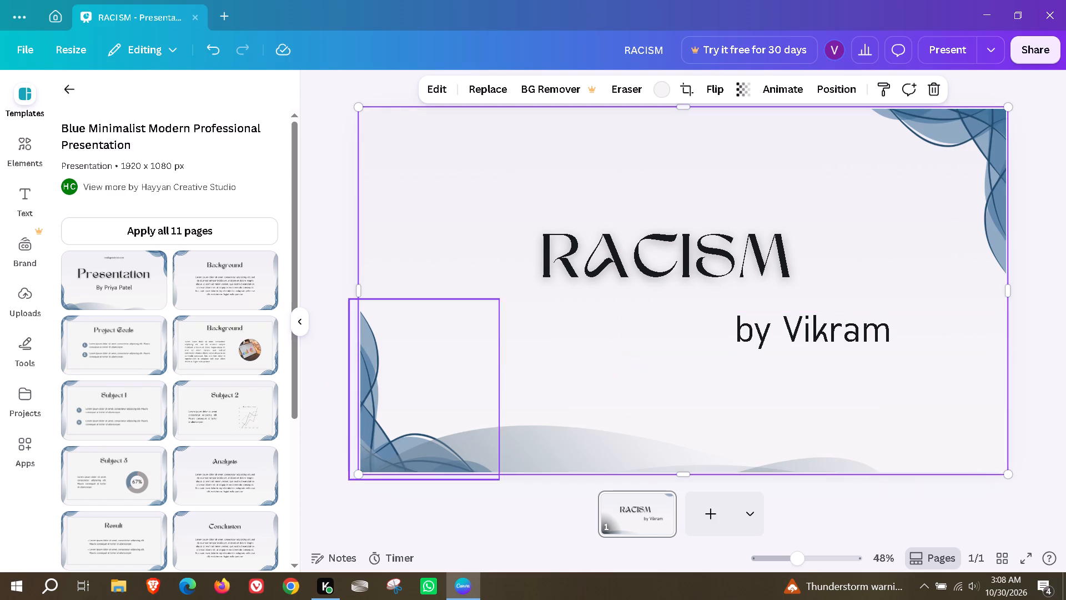
# Add the template's centred-text "Background" page as a new page 2.
pyautogui.click(235, 292)
pyautogui.click(621, 331)
# Change page 2's heading to "INTRODUCTION", shrink it to about font size 77.3 and centre it on the page.
pyautogui.doubleClick(673, 206)
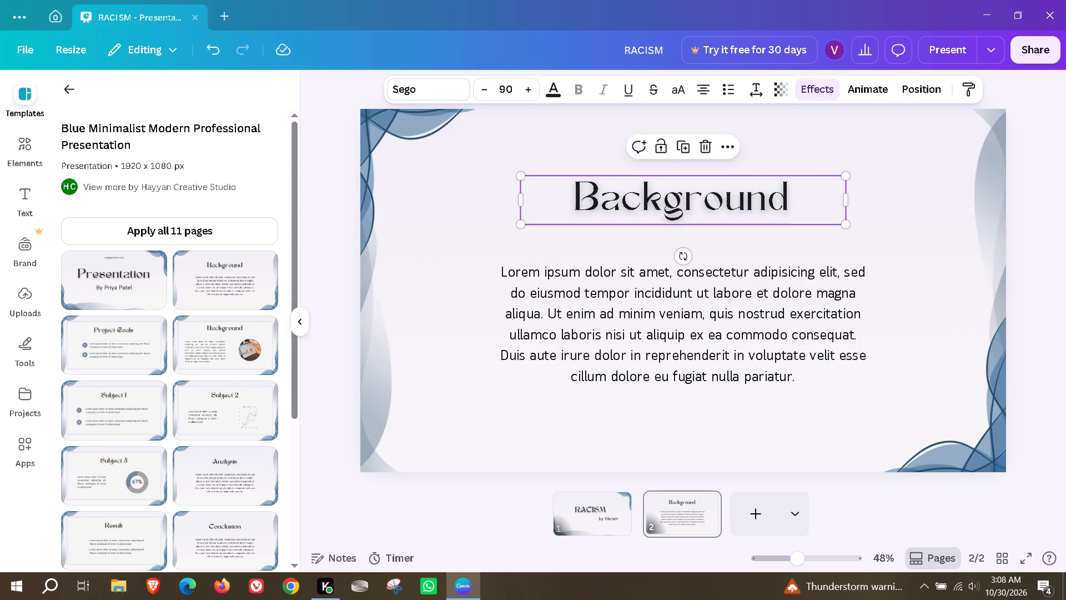
pyautogui.write('IN')
pyautogui.write('TROd')
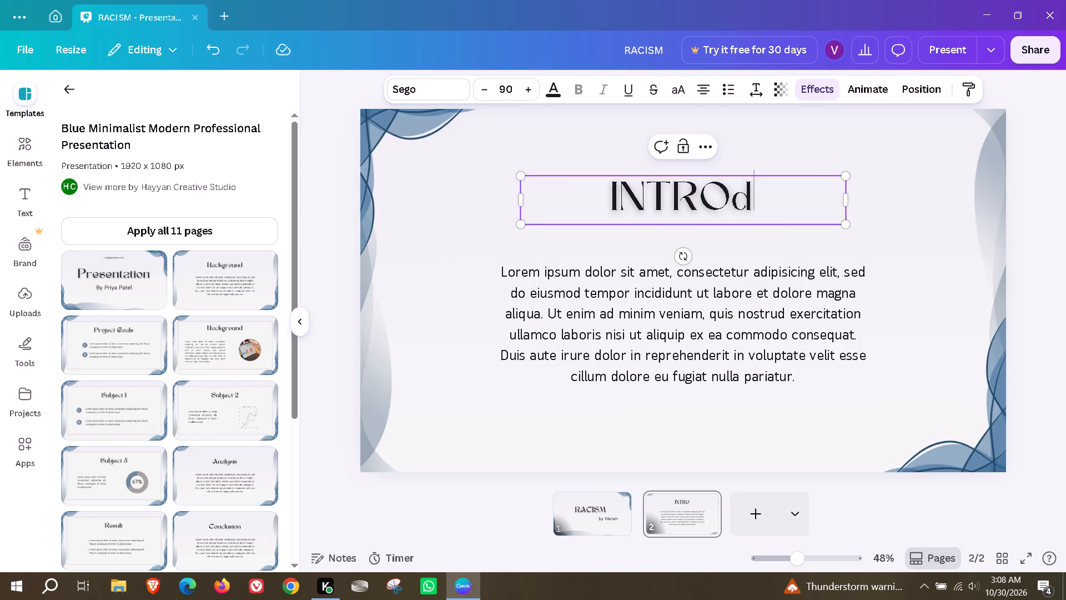
pyautogui.press('BackSpace')
pyautogui.write('DUCTION')
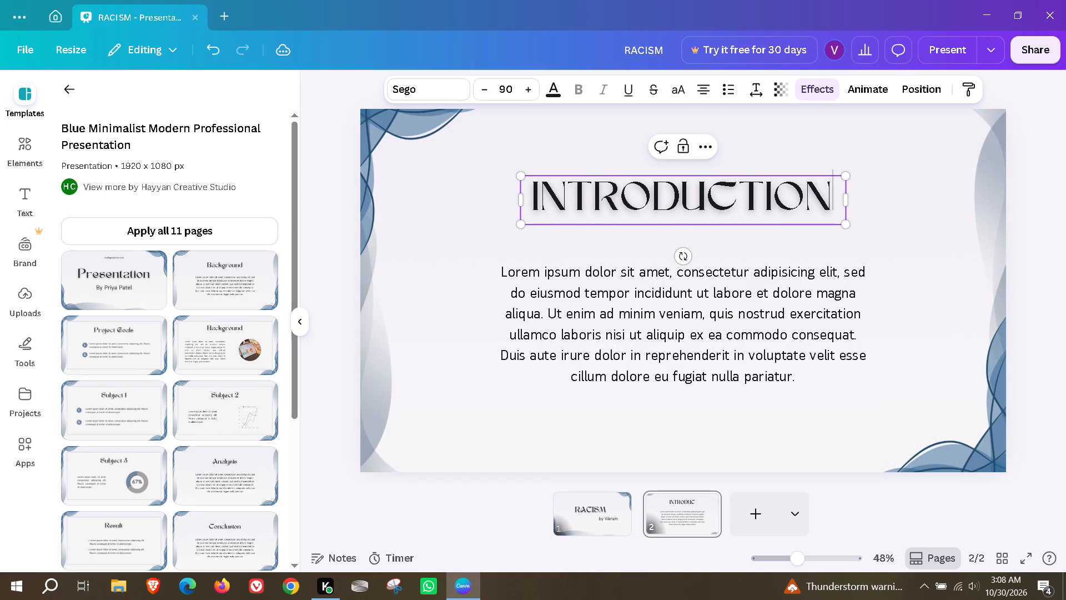
pyautogui.moveTo(847, 228); pyautogui.dragTo(808, 174)
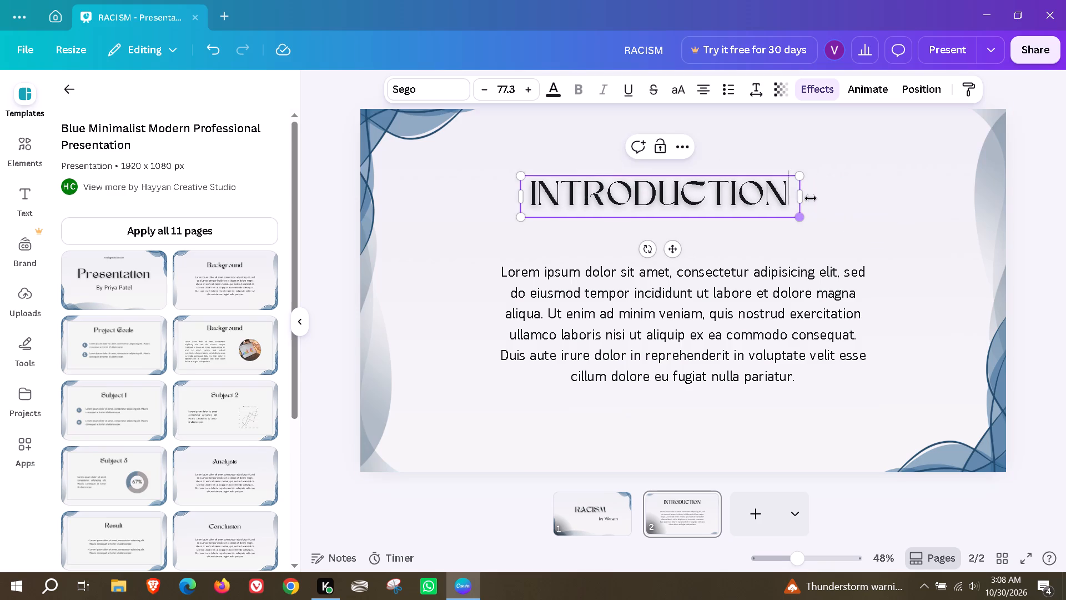
pyautogui.click(861, 210)
pyautogui.moveTo(706, 195); pyautogui.dragTo(727, 194)
# Replace page 2's placeholder paragraph with AI-generated text using the prompt "in 5-6 lines introduce racism".
pyautogui.doubleClick(730, 288)
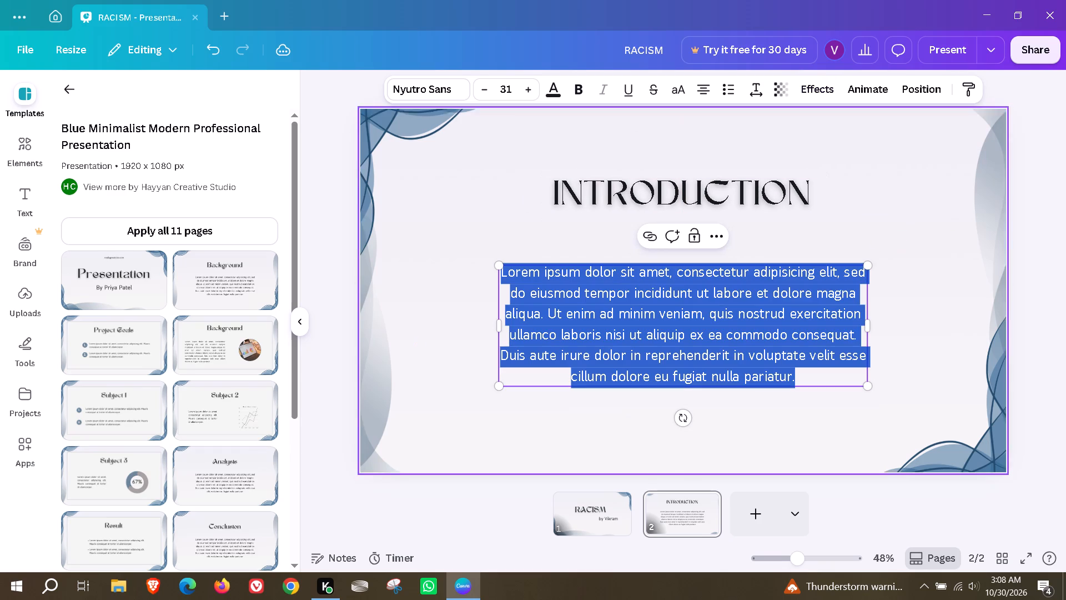
pyautogui.click(712, 233)
pyautogui.scroll(-4, 770, 371)
pyautogui.click(781, 529)
pyautogui.click(801, 277)
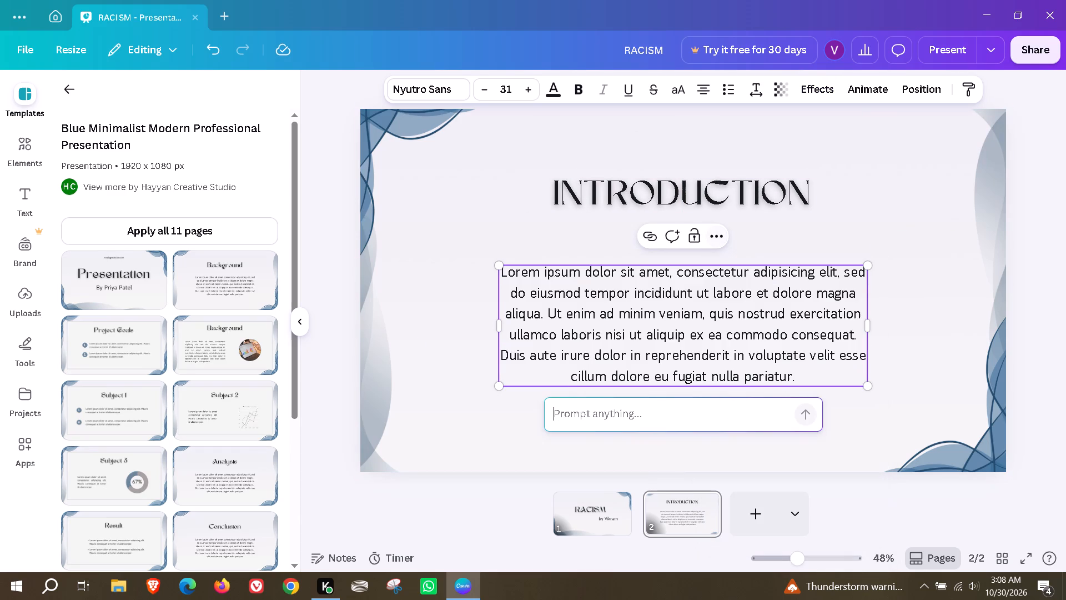
pyautogui.write('in 5')
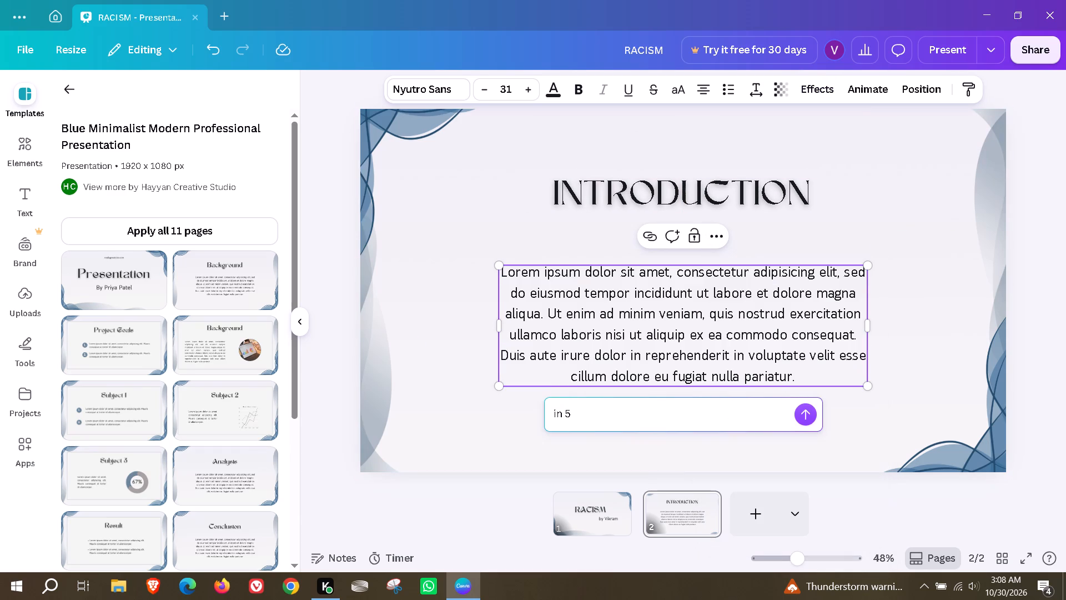
pyautogui.write('-6 lines introduce racism')
pyautogui.press('BackSpace')
pyautogui.press('BackSpace')
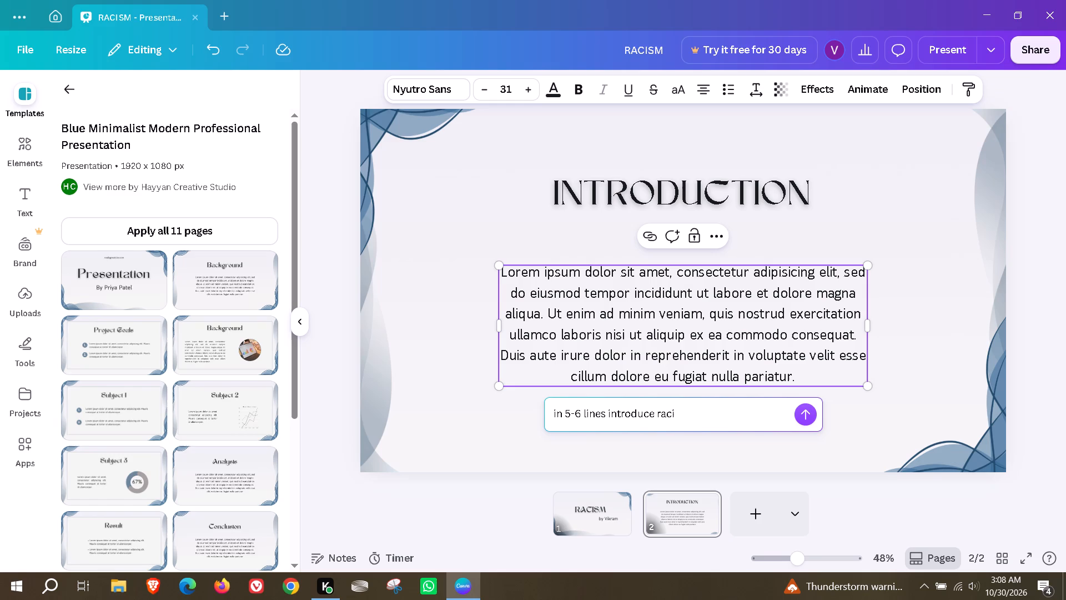
pyautogui.write('sm')
pyautogui.press('Return')
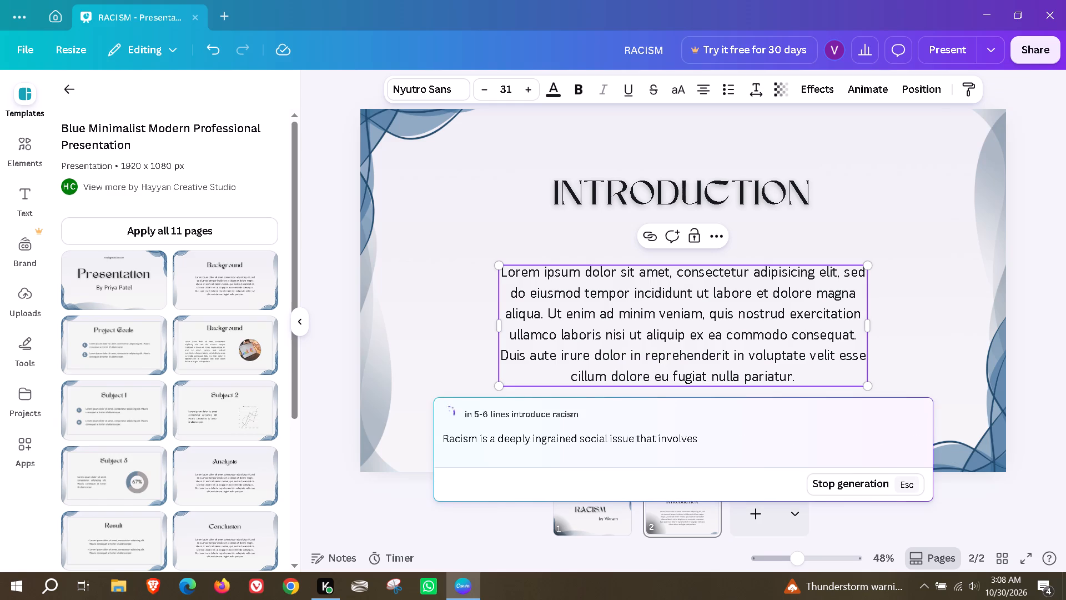
pyautogui.click(859, 403)
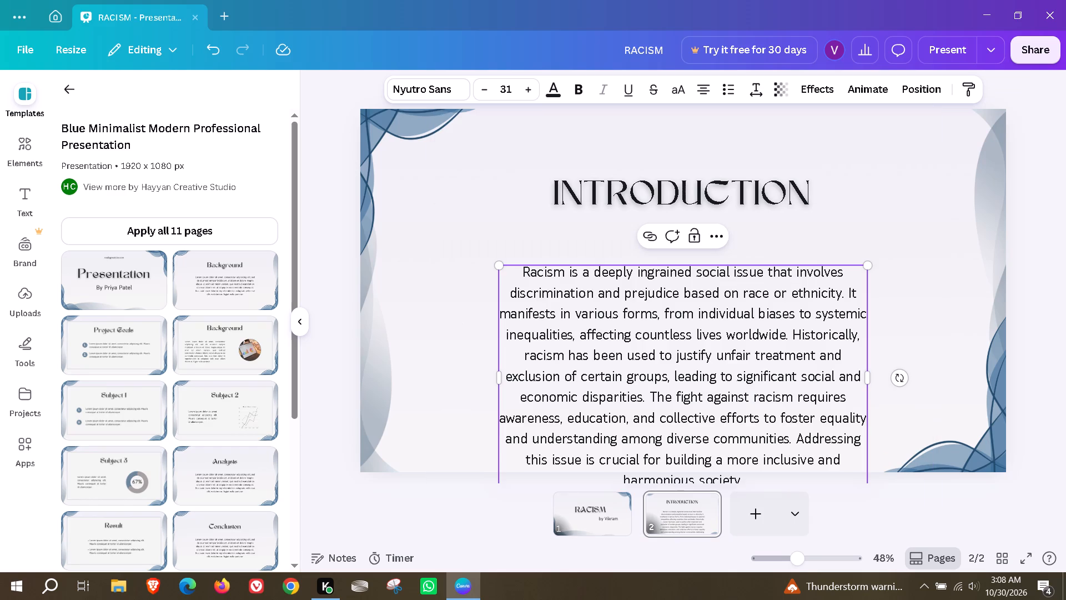
# Widen the introduction paragraph, centre it higher on the page, and lower the heading slightly to sit just above it.
pyautogui.moveTo(872, 382); pyautogui.dragTo(959, 377)
pyautogui.click(845, 434)
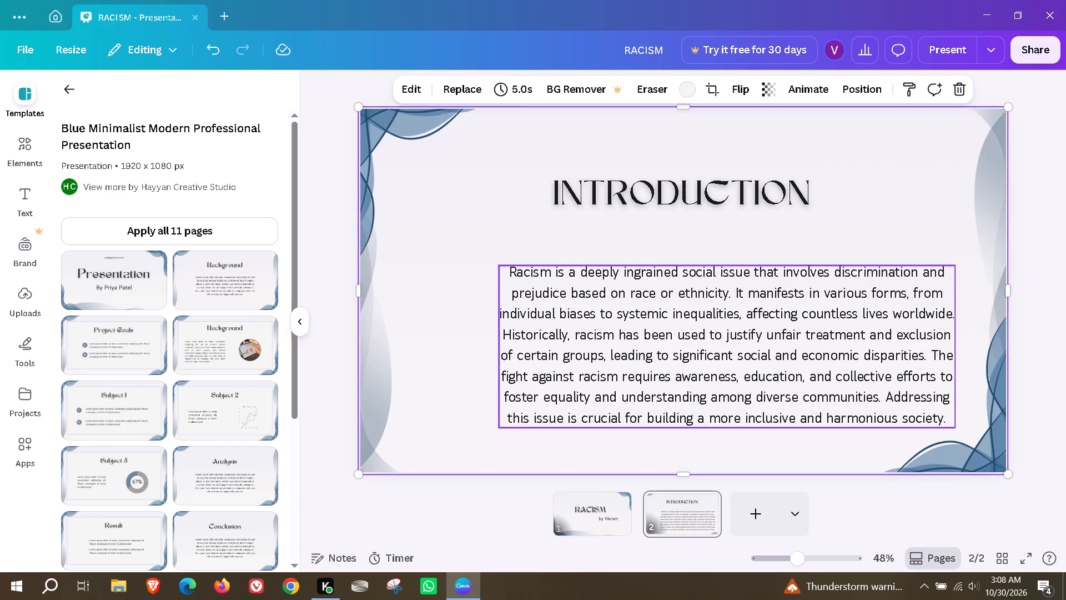
pyautogui.moveTo(766, 374); pyautogui.dragTo(726, 341)
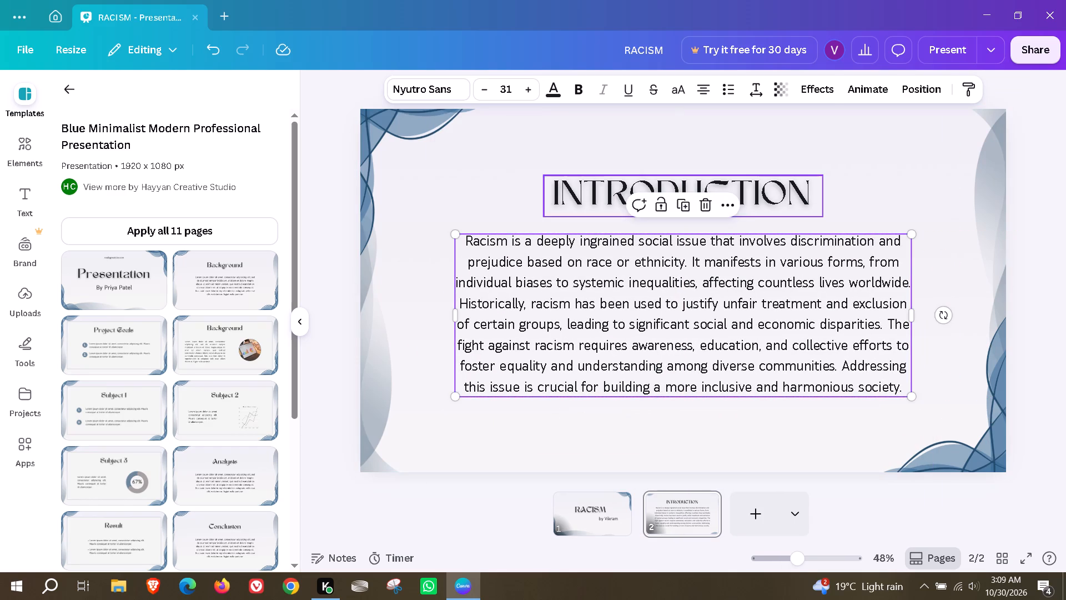
pyautogui.moveTo(772, 202); pyautogui.dragTo(773, 211)
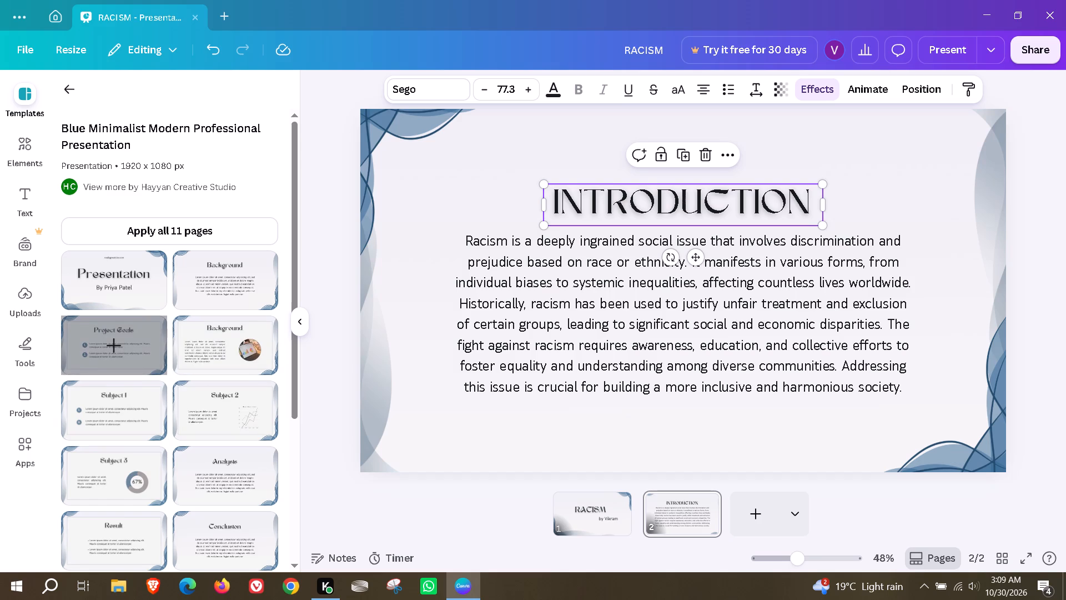
# Add the template's "Project Goals" page as a new page 3.
pyautogui.click(130, 342)
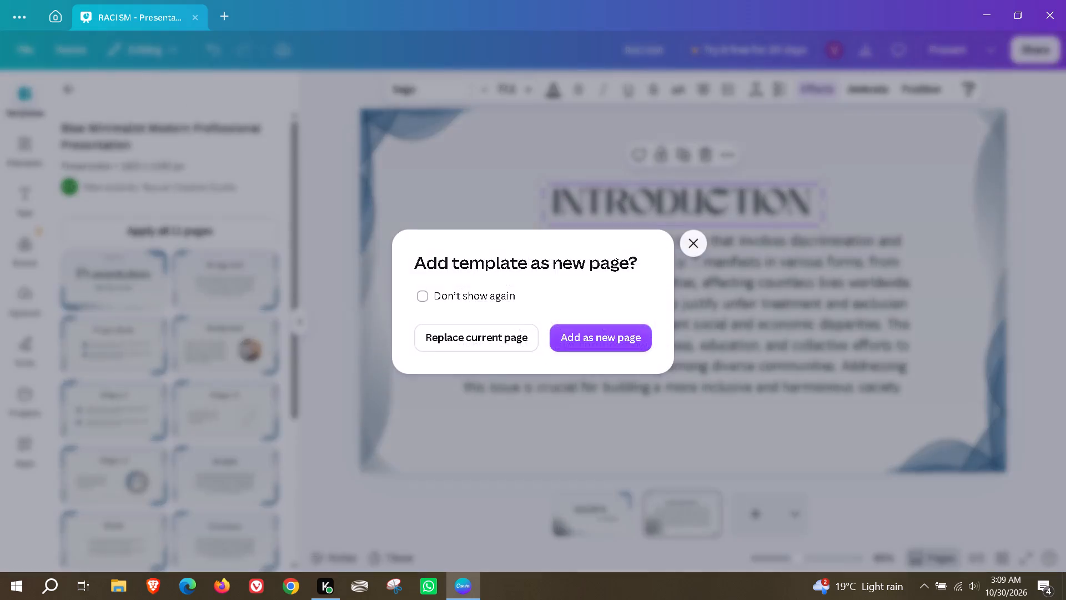
pyautogui.click(621, 342)
# Change page 3's heading to "MEANING OF RACISM", shrink it to about font size 68.9 and widen its box to fit one line.
pyautogui.doubleClick(697, 207)
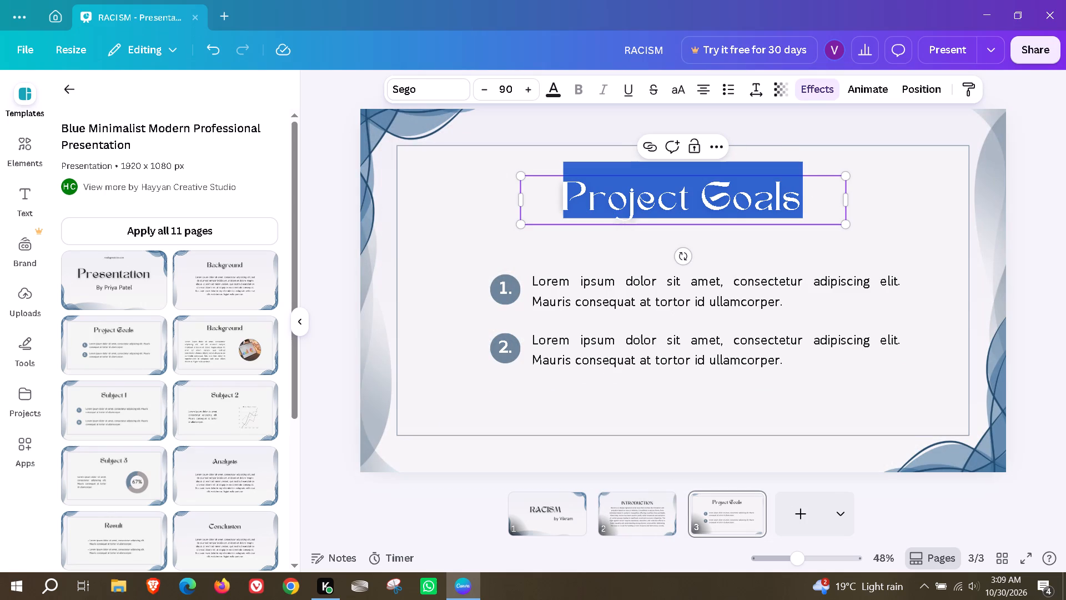
pyautogui.write('MEANN')
pyautogui.hotkey('shift', 'BackSpace')
pyautogui.write('ING OF RACISM')
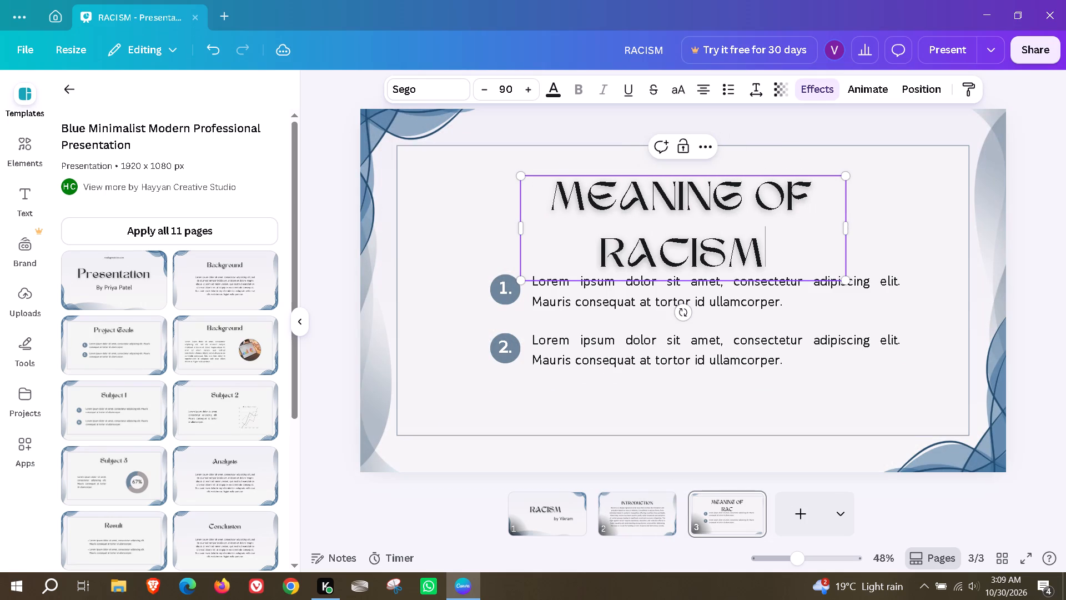
pyautogui.moveTo(848, 278); pyautogui.dragTo(782, 221)
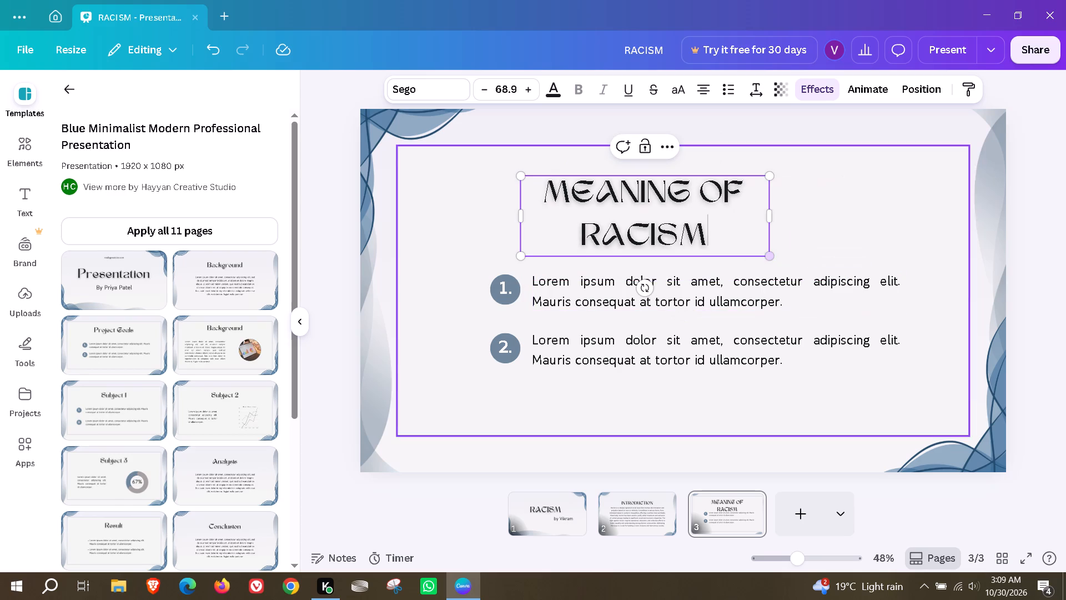
pyautogui.moveTo(772, 216); pyautogui.dragTo(876, 216)
pyautogui.click(843, 246)
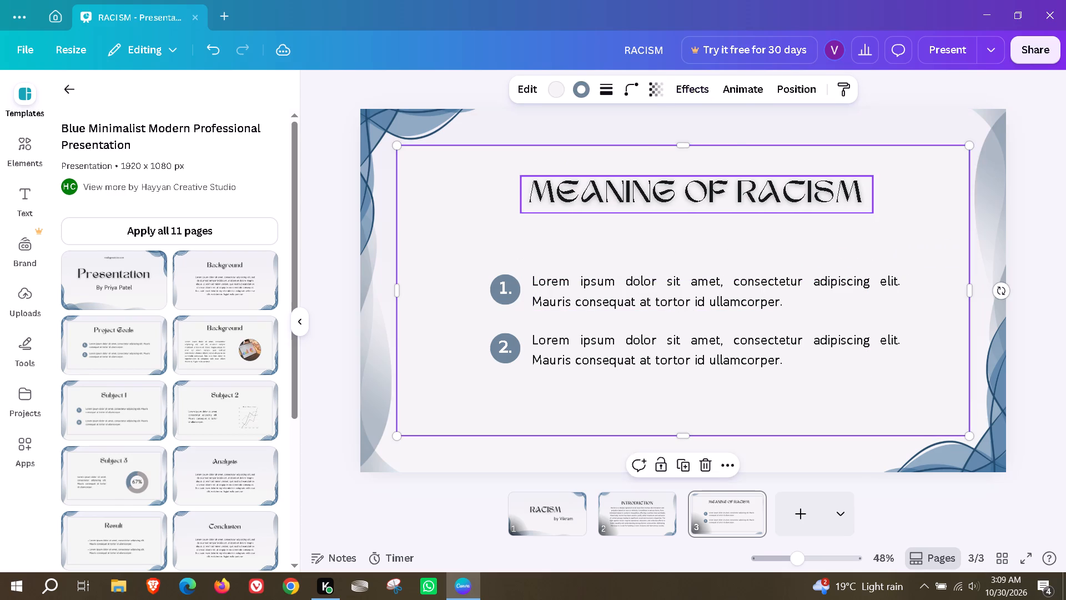
# Move page 3's "MEANING OF RACISM" heading slightly lower, closer to the numbered list.
pyautogui.moveTo(772, 216); pyautogui.dragTo(772, 221)
pyautogui.click(781, 261)
pyautogui.moveTo(766, 188); pyautogui.dragTo(763, 208)
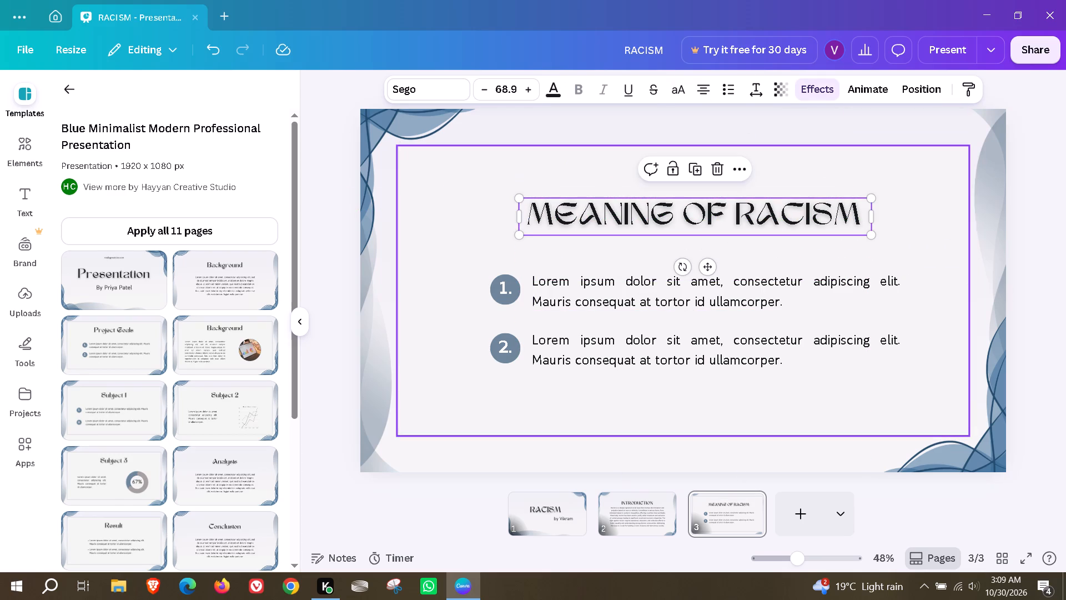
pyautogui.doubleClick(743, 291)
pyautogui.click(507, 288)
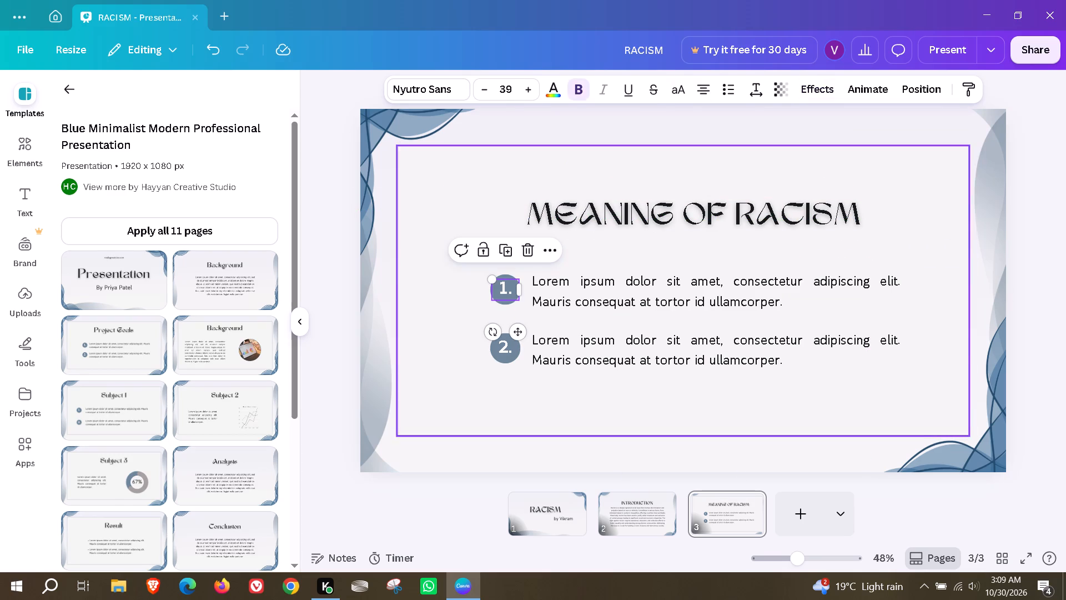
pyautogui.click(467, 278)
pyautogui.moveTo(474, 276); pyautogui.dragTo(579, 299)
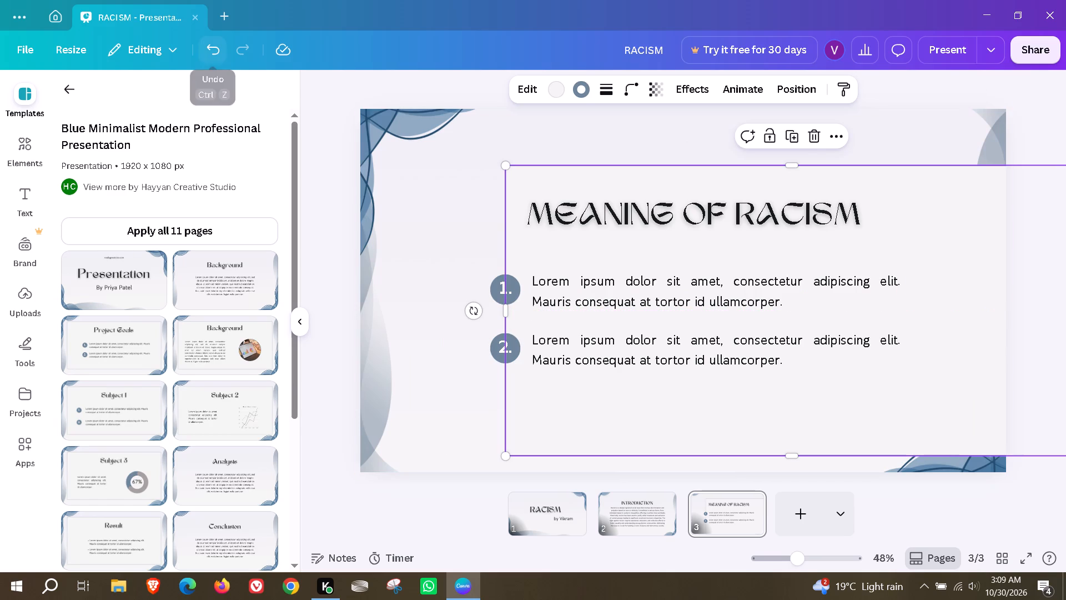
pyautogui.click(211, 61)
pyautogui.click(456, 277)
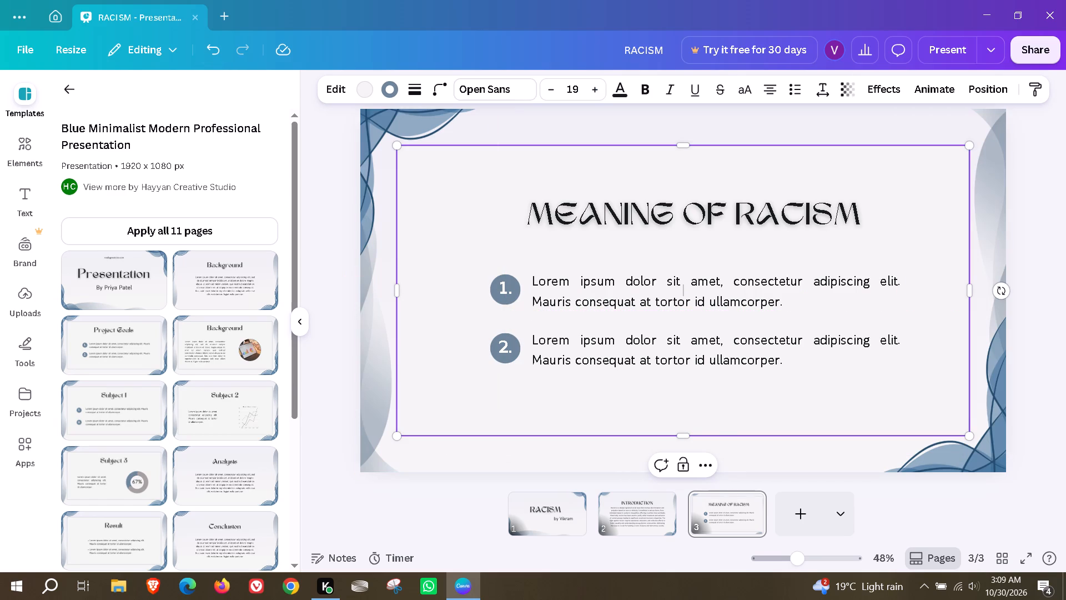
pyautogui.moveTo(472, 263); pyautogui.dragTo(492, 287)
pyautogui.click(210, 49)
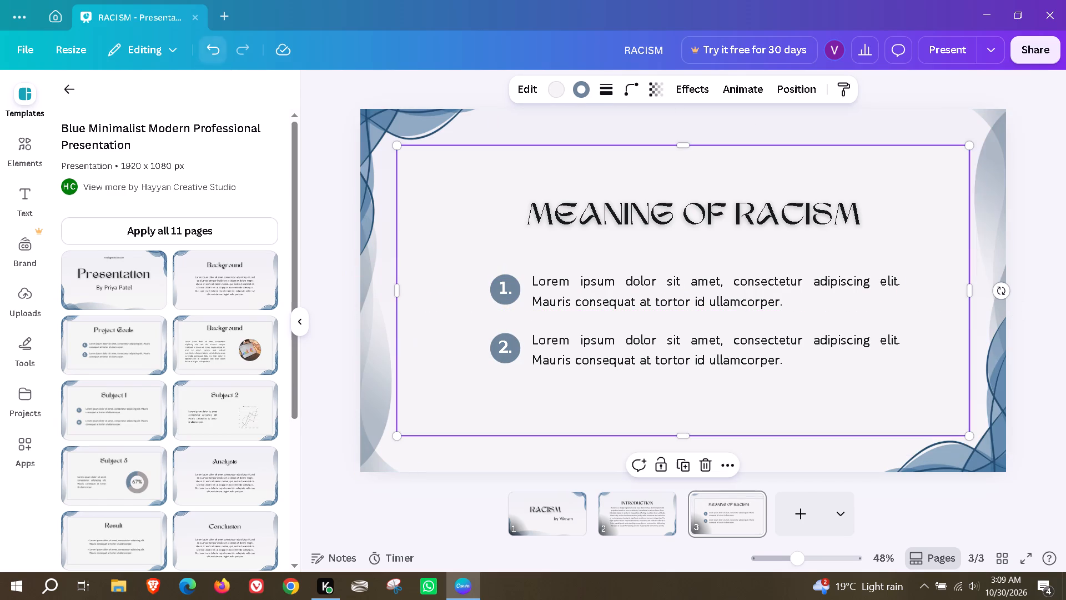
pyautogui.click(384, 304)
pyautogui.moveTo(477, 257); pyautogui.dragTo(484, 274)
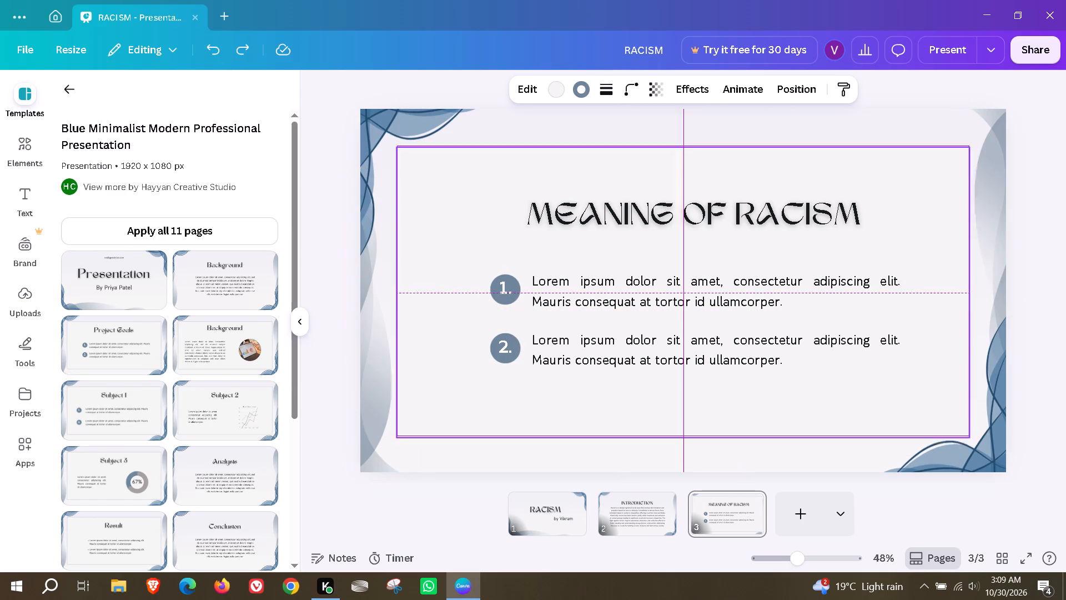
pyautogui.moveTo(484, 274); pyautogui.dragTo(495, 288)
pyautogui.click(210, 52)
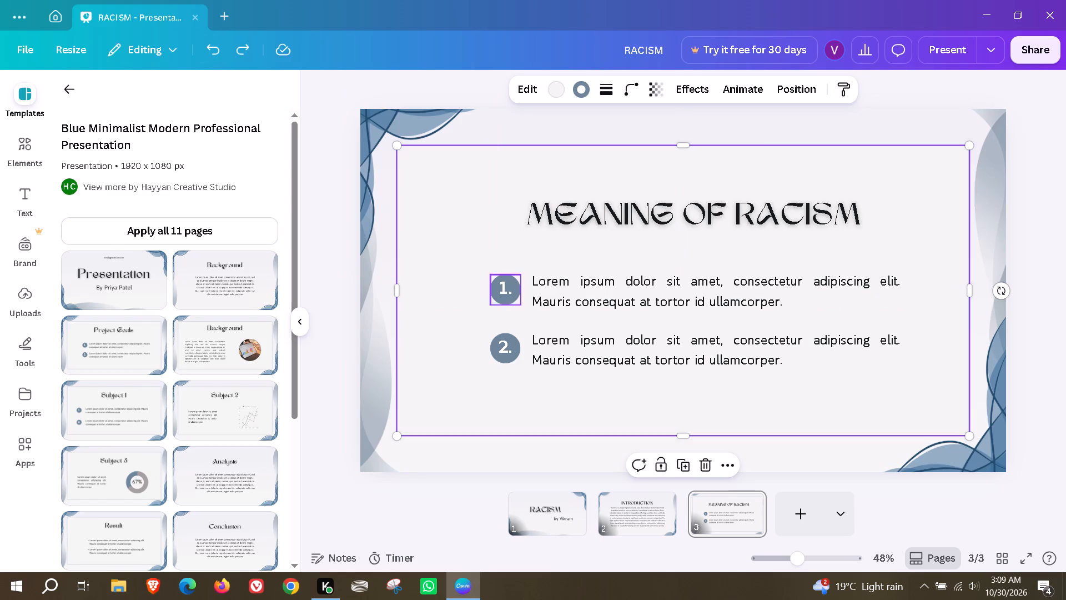
# Delete both number badges and their circles, along with the first placeholder text block, from page 3.
pyautogui.click(498, 281)
pyautogui.click(532, 255)
pyautogui.click(511, 294)
pyautogui.click(526, 256)
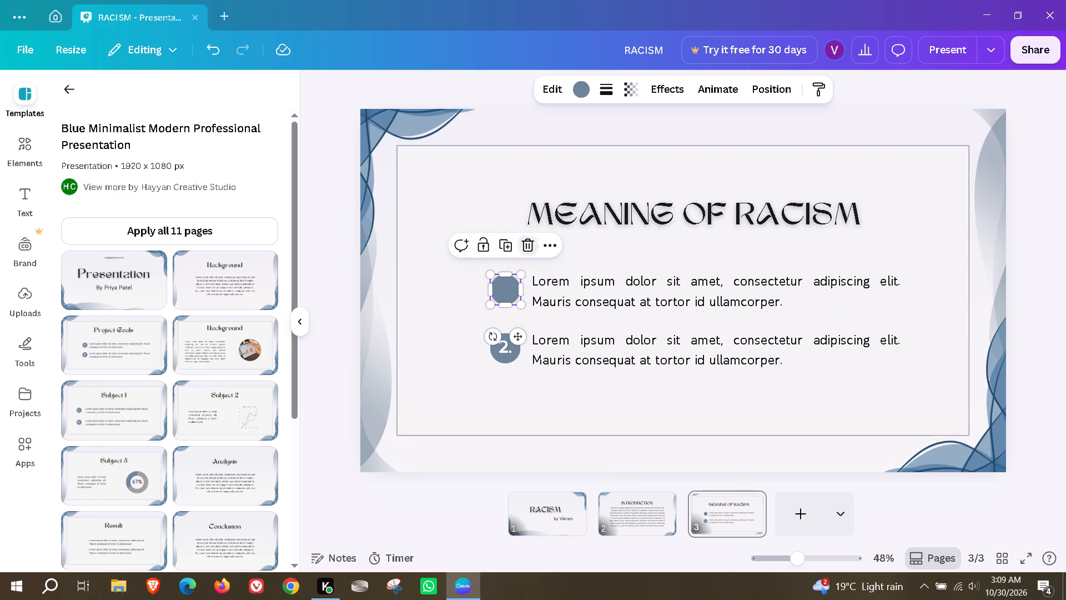
pyautogui.click(572, 292)
pyautogui.click(747, 247)
pyautogui.click(509, 334)
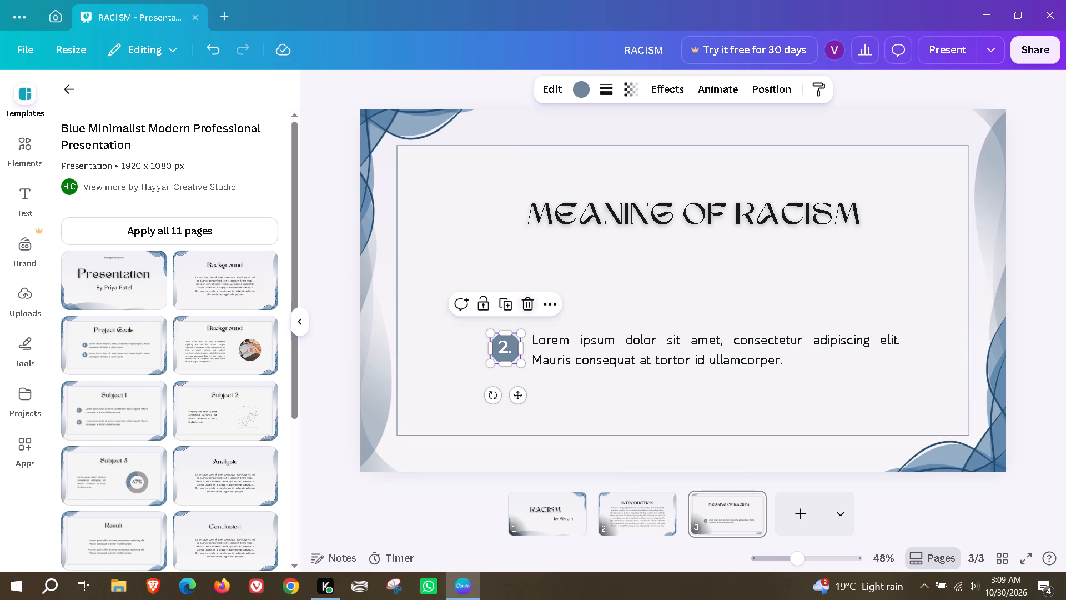
pyautogui.click(535, 302)
pyautogui.click(516, 345)
pyautogui.click(533, 302)
# Move the remaining placeholder text block up and centre it beneath page 3's heading.
pyautogui.moveTo(615, 352); pyautogui.dragTo(582, 291)
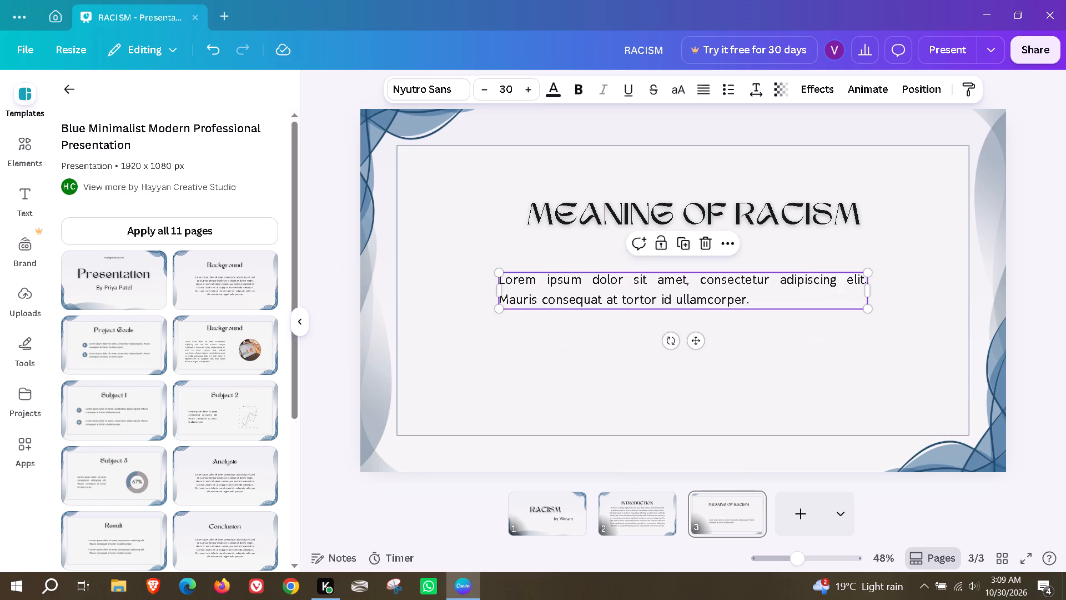
# Replace page 3's placeholder text with AI-generated text using the prompt "generate 5-6 lines on understanding the meaning of racism".
pyautogui.click(604, 289)
pyautogui.click(717, 243)
pyautogui.scroll(-2, 730, 412)
pyautogui.click(776, 523)
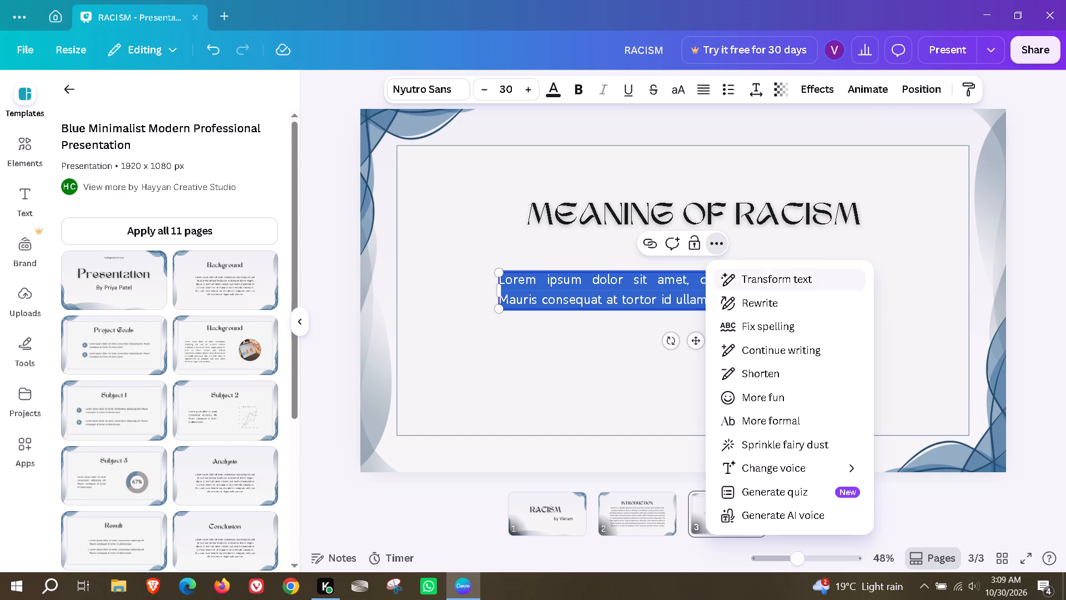
pyautogui.click(762, 283)
pyautogui.write('gene')
pyautogui.write('rate')
pyautogui.press('space')
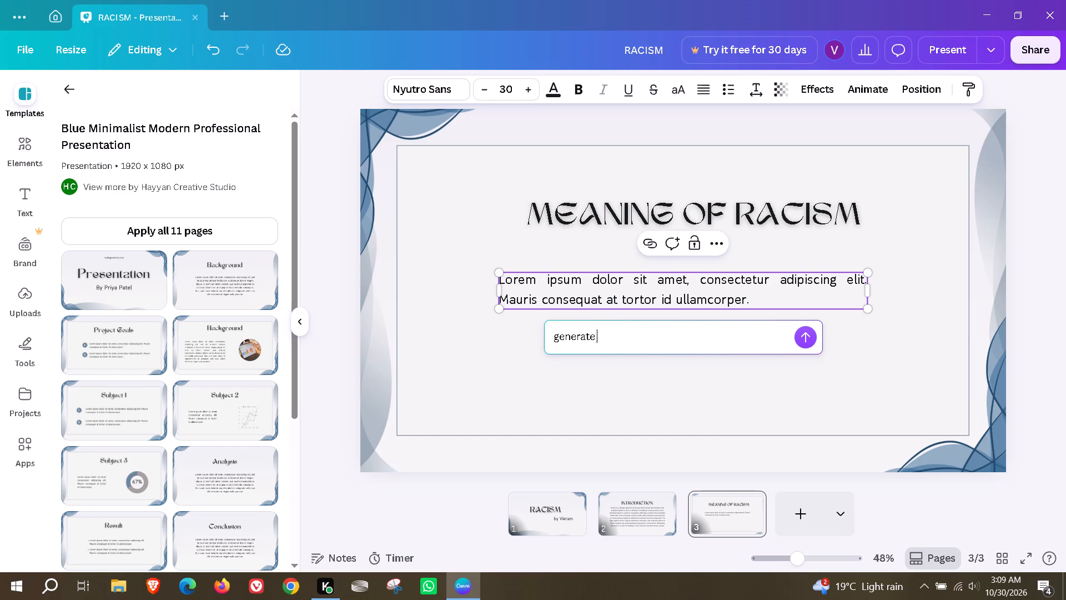
pyautogui.write('5-6 lines in')
pyautogui.press('BackSpace')
pyautogui.press('BackSpace')
pyautogui.write('on')
pyautogui.press('space')
pyautogui.write('undertsa')
pyautogui.press('BackSpace')
pyautogui.press('BackSpace')
pyautogui.press('BackSpace')
pyautogui.write('standing the meanin g')
pyautogui.press('BackSpace')
pyautogui.press('BackSpace')
pyautogui.write('g of racism')
pyautogui.press('Return')
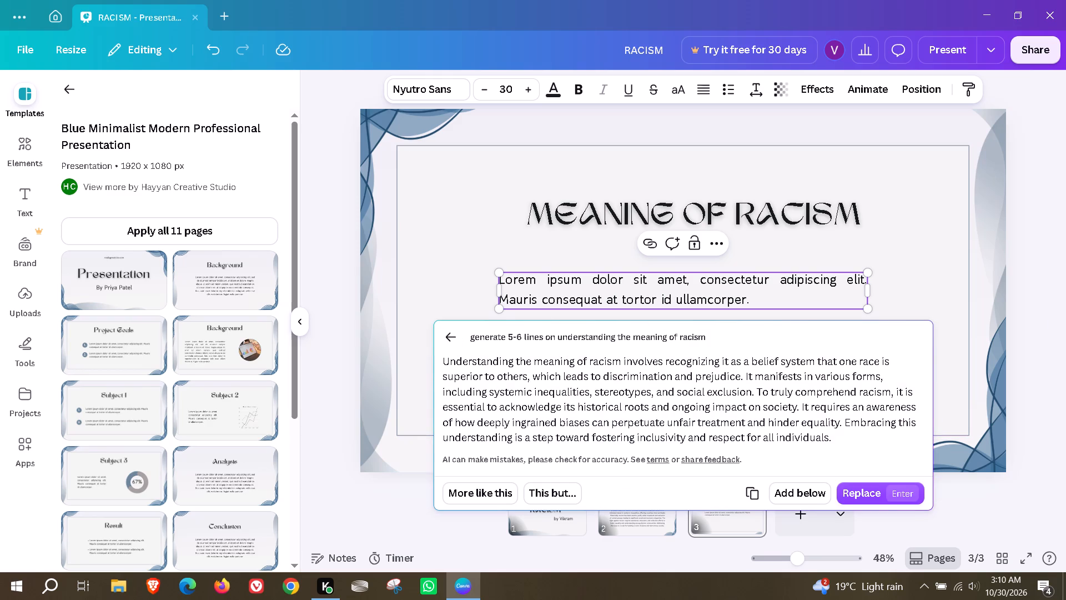
pyautogui.click(857, 492)
# Scale page 3's generated paragraph to about font size 27.5 and centre it horizontally beneath the heading.
pyautogui.moveTo(873, 374); pyautogui.dragTo(974, 354)
pyautogui.moveTo(972, 426); pyautogui.dragTo(871, 364)
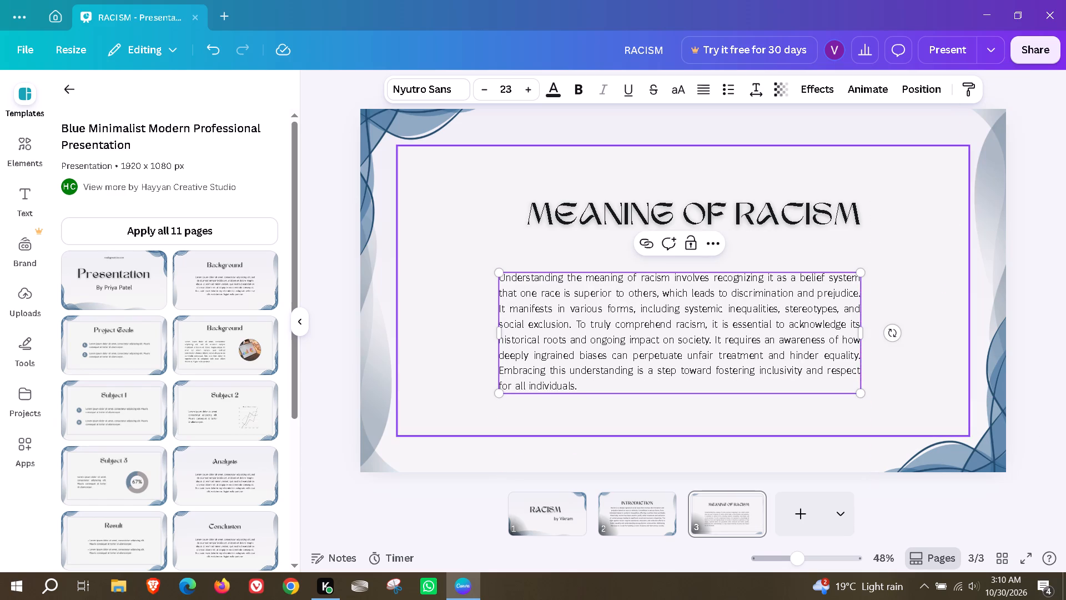
pyautogui.moveTo(866, 395); pyautogui.dragTo(933, 426)
pyautogui.click(872, 426)
pyautogui.moveTo(746, 372); pyautogui.dragTo(705, 360)
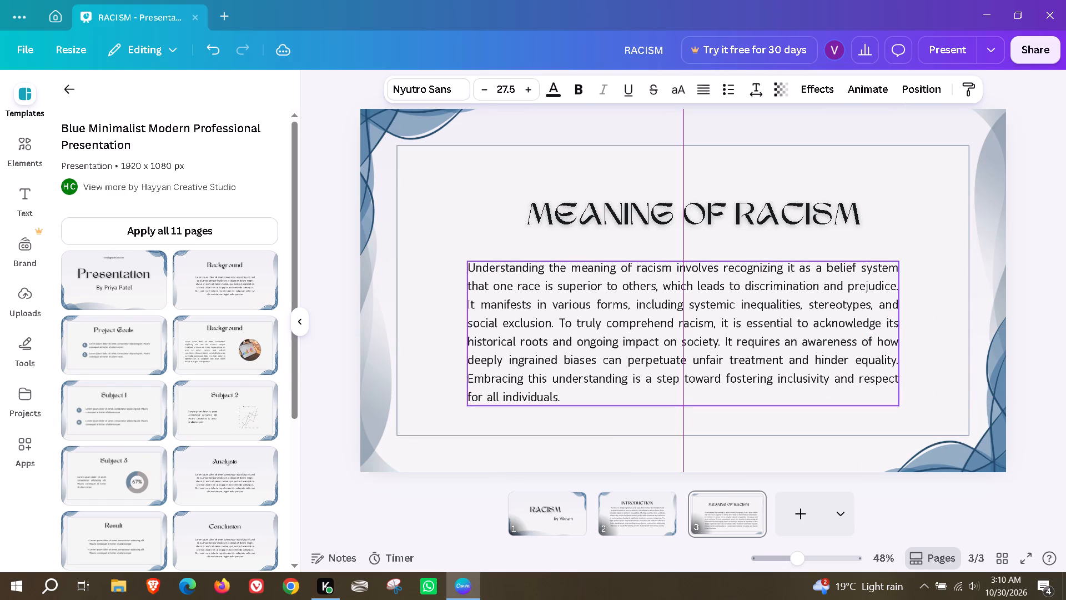
pyautogui.moveTo(705, 360); pyautogui.dragTo(716, 359)
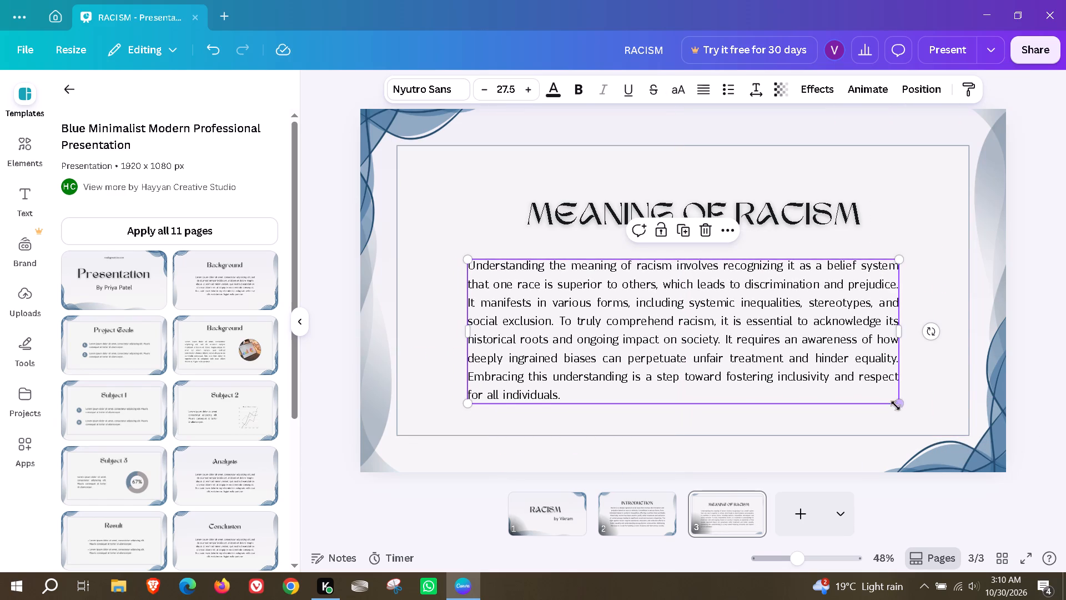
# Shrink page 3's heading to about font size 52.3 and centre it above the paragraph.
pyautogui.moveTo(765, 223); pyautogui.dragTo(755, 224)
pyautogui.moveTo(858, 235); pyautogui.dragTo(774, 220)
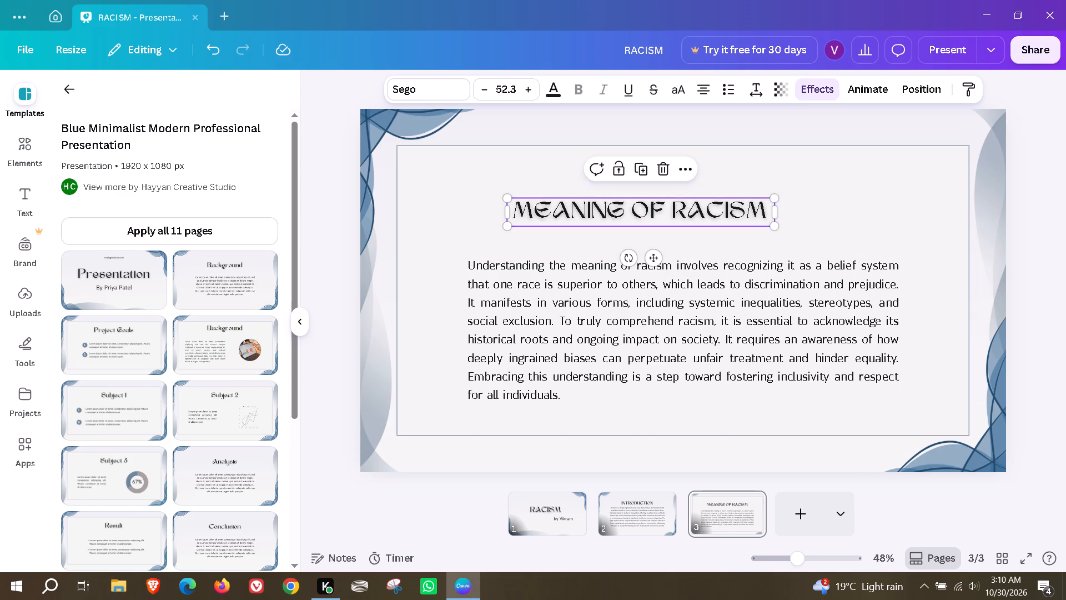
pyautogui.moveTo(712, 213); pyautogui.dragTo(750, 221)
pyautogui.click(873, 225)
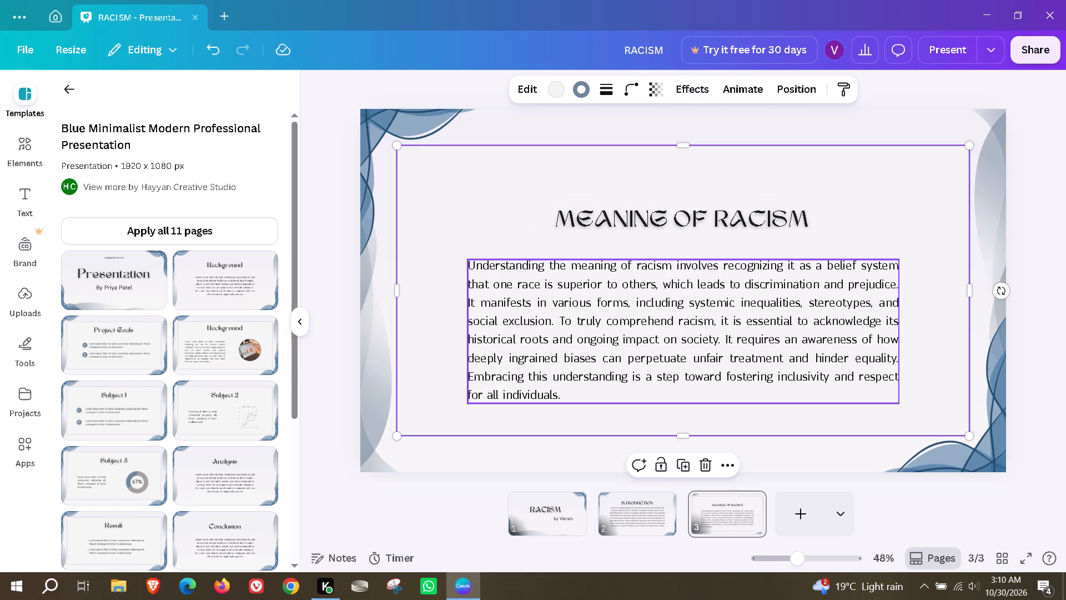
# Nudge page 3's paragraph slightly up and its heading slightly down to tighten the gap between them.
pyautogui.click(768, 313)
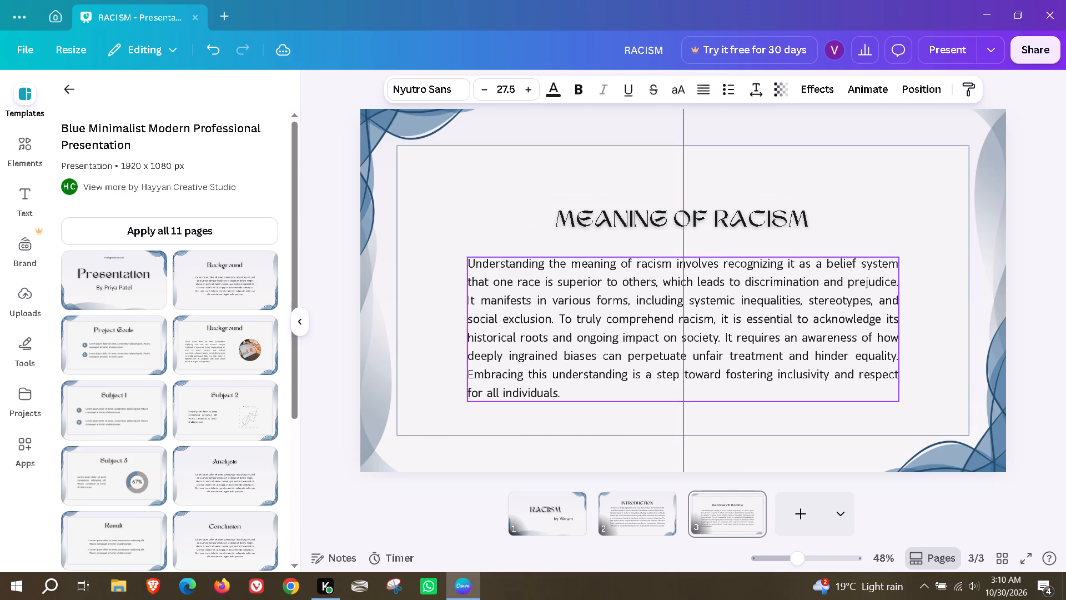
pyautogui.click(937, 376)
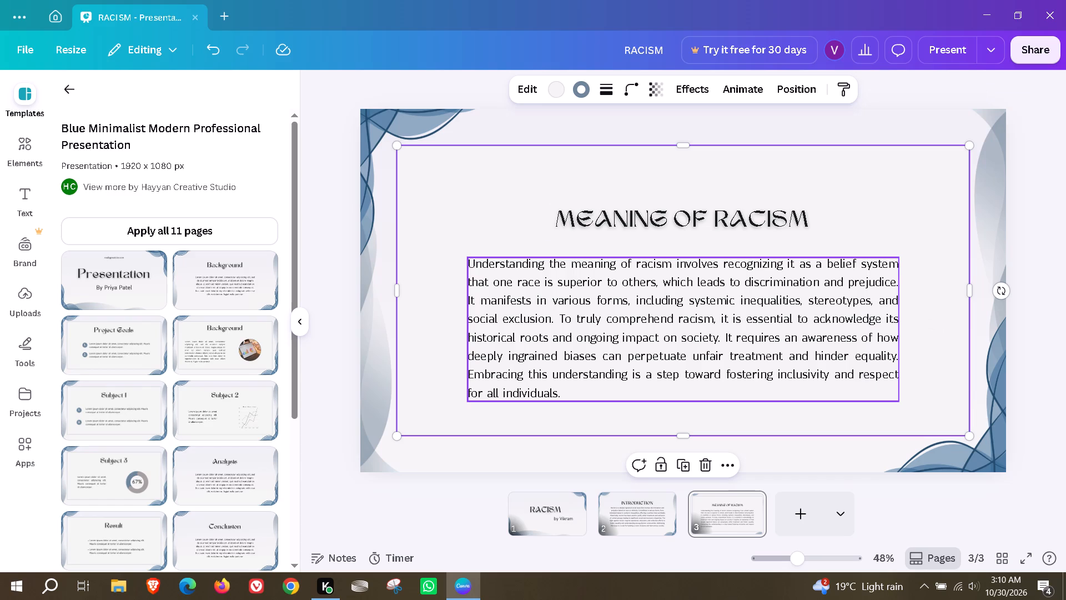
pyautogui.click(857, 189)
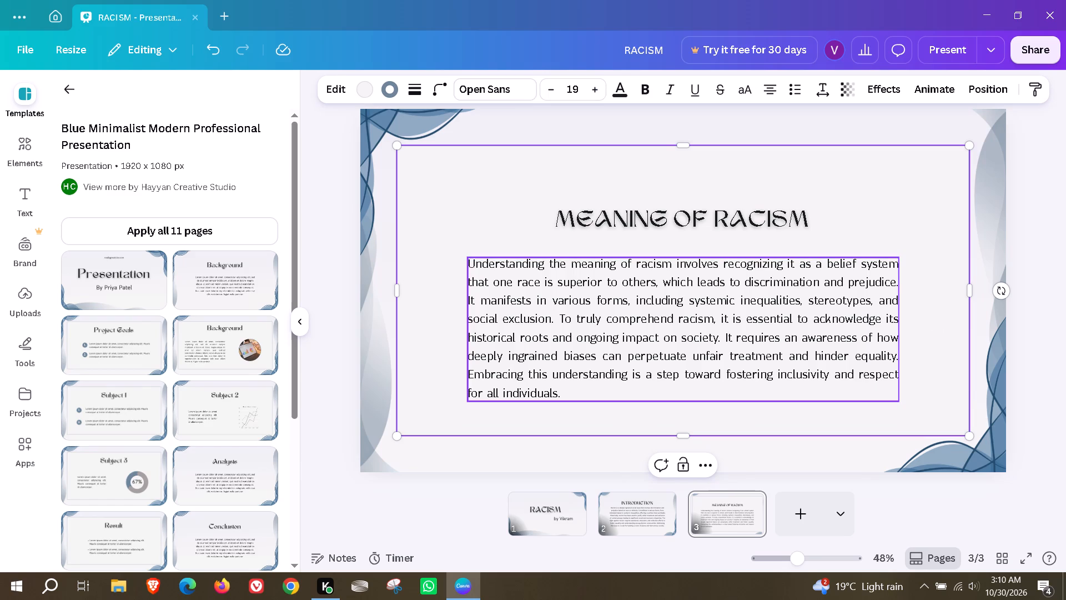
pyautogui.click(828, 228)
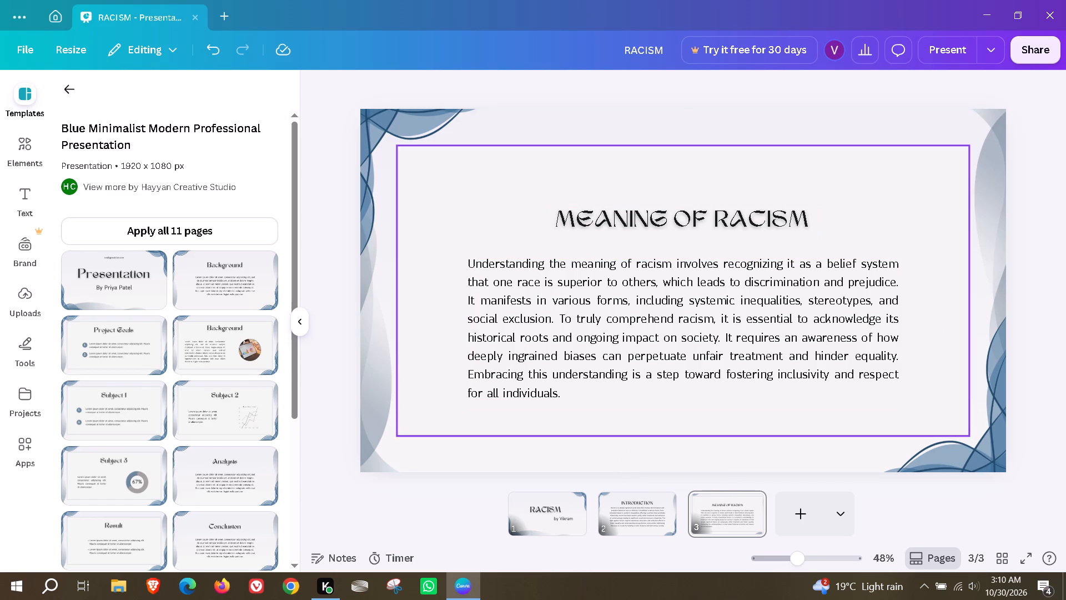
pyautogui.click(699, 212)
pyautogui.click(868, 224)
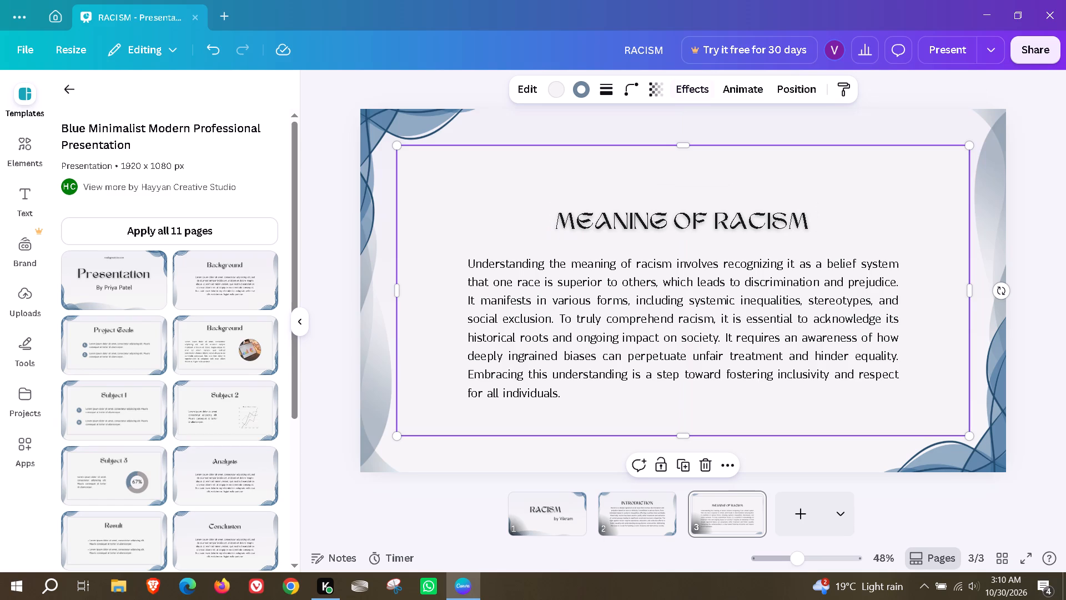
pyautogui.click(447, 319)
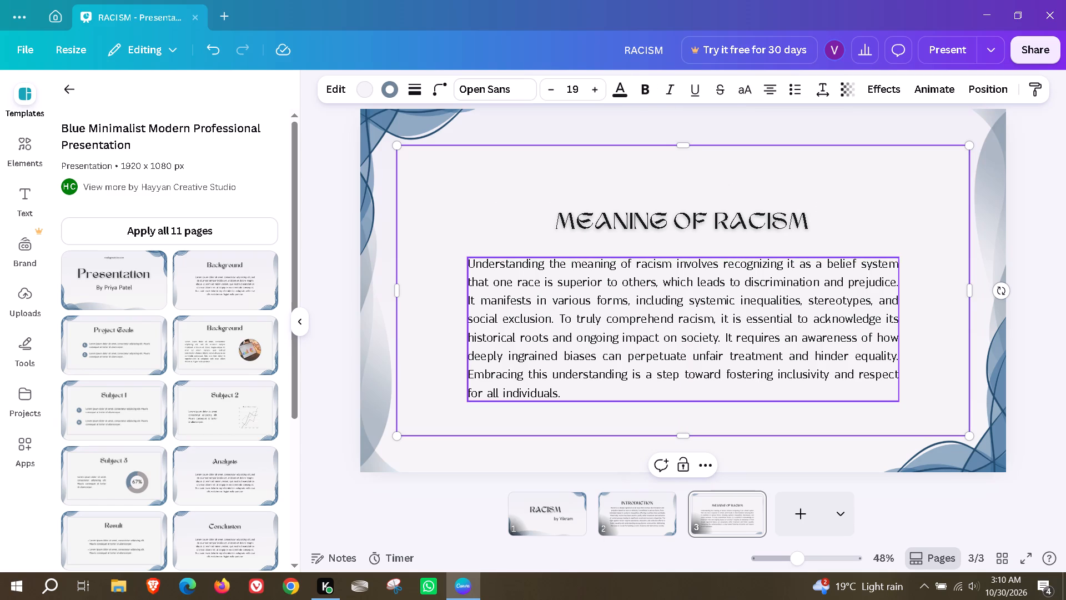
# Add the template's "Background" page with the round photo as a new page 4.
pyautogui.click(227, 353)
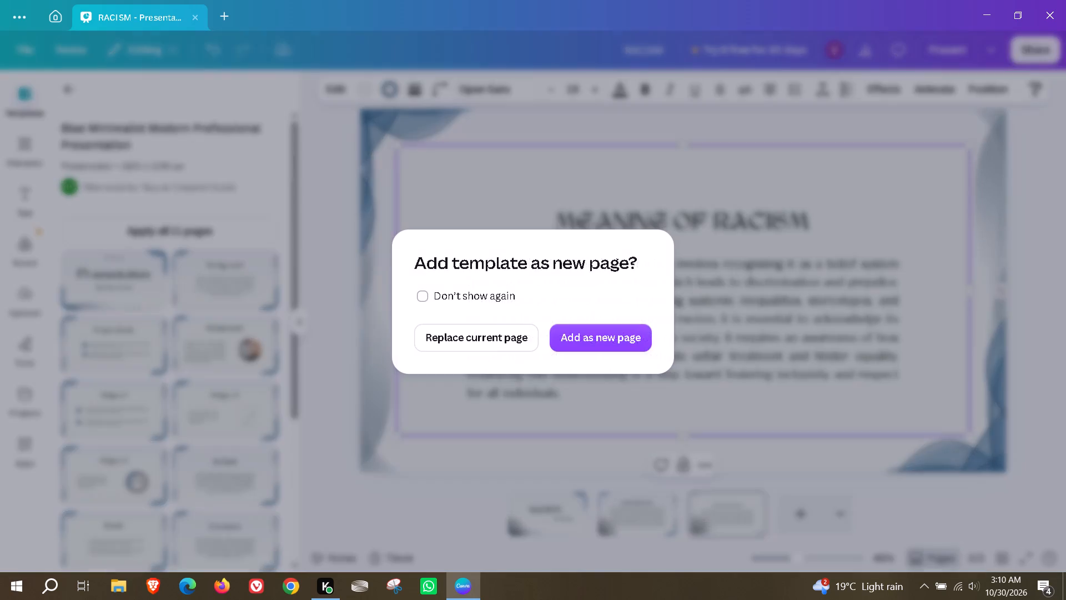
pyautogui.click(606, 329)
# Change page 4's heading to "HISTORY OF RACISM", shrink it to about font size 65.6 and fit its box to one line.
pyautogui.doubleClick(688, 191)
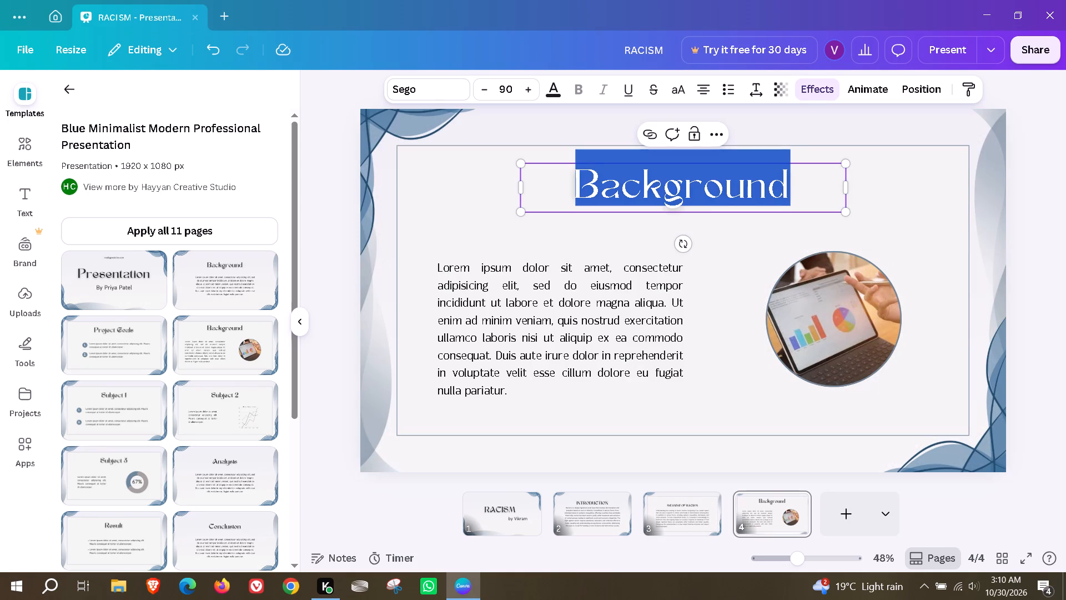
pyautogui.write('HIS')
pyautogui.write('TORY OF RC')
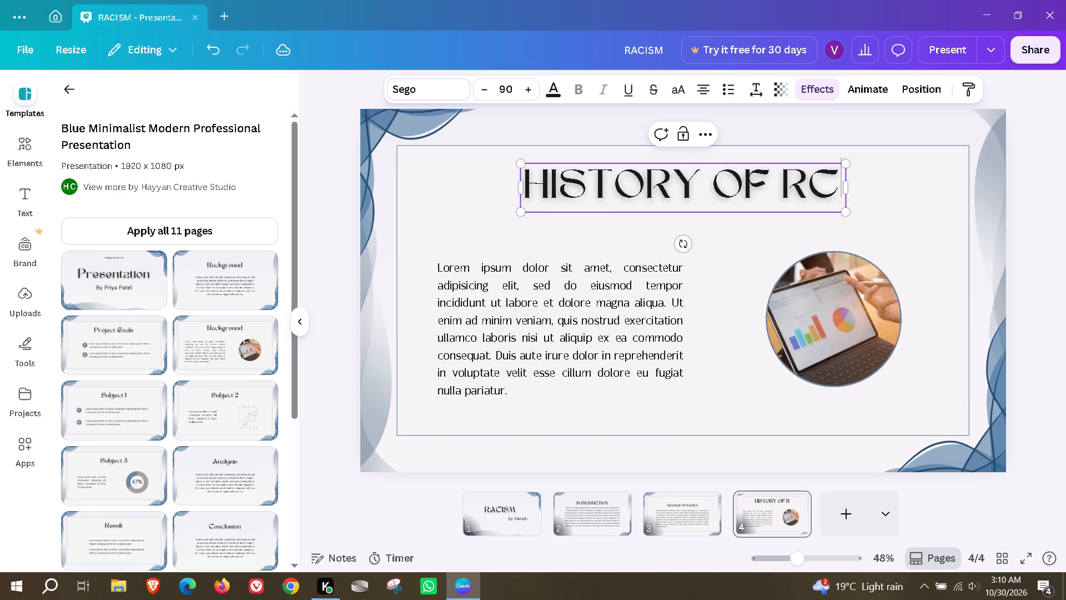
pyautogui.hotkey('shift', 'BackSpace')
pyautogui.write('ACISM')
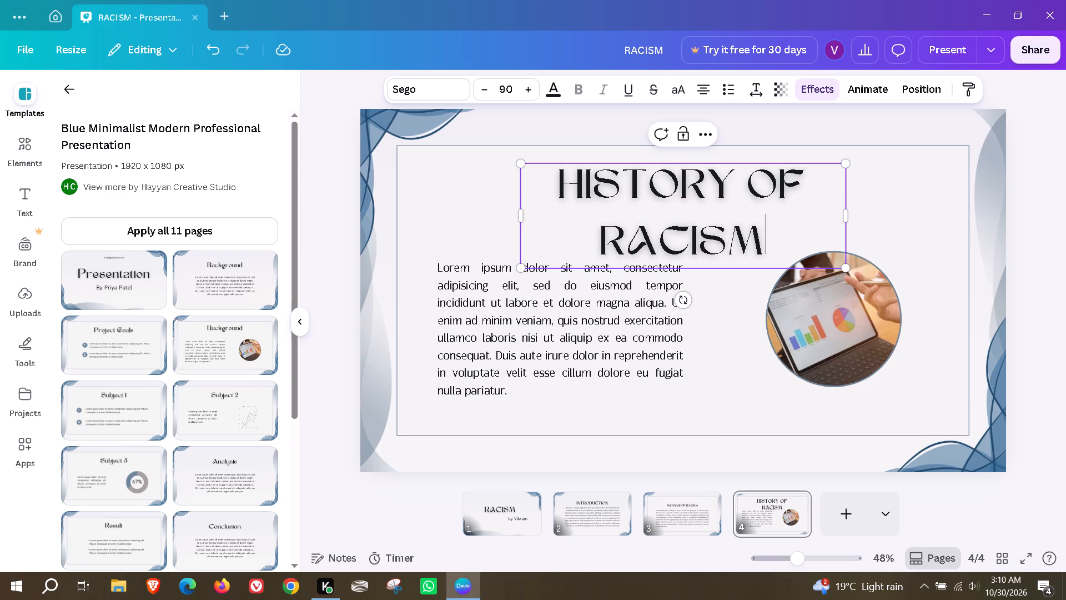
pyautogui.moveTo(848, 221); pyautogui.dragTo(746, 220)
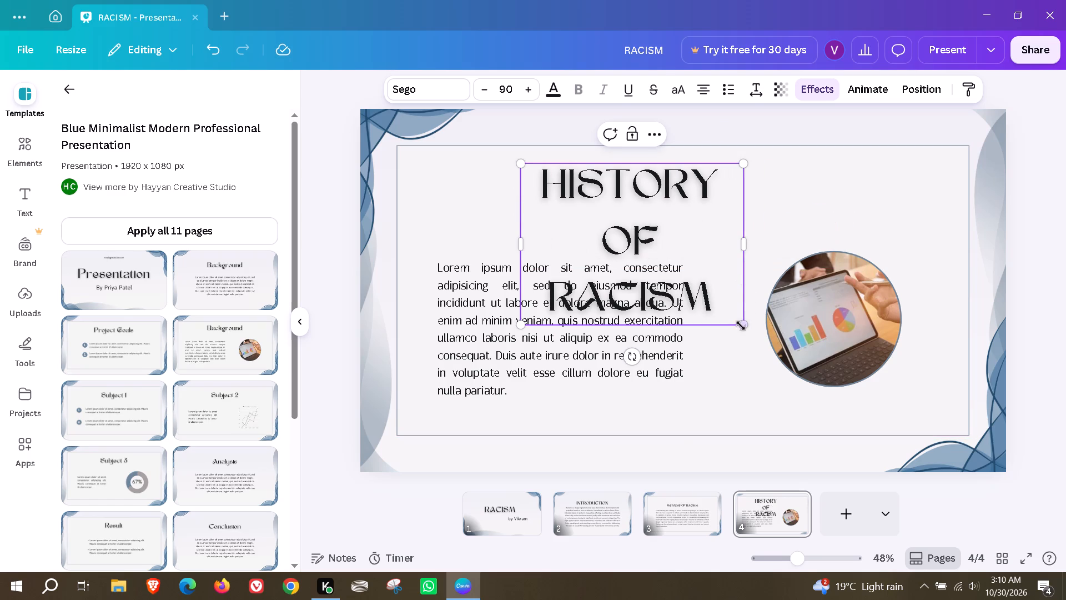
pyautogui.moveTo(741, 326); pyautogui.dragTo(700, 260)
pyautogui.moveTo(690, 219); pyautogui.dragTo(844, 220)
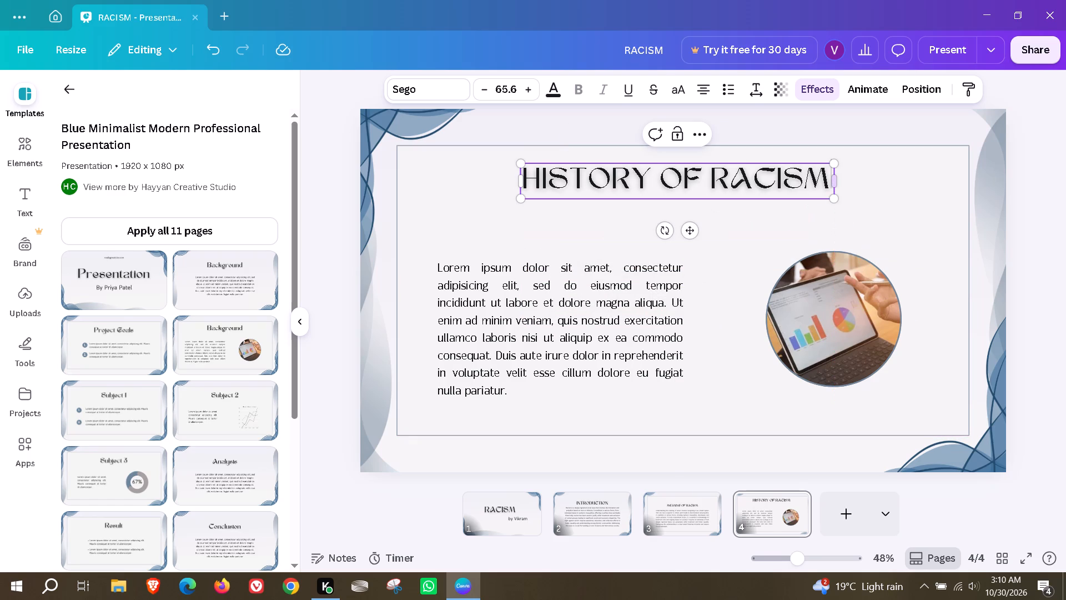
pyautogui.moveTo(713, 185); pyautogui.dragTo(645, 199)
pyautogui.click(737, 234)
# Replace page 4's placeholder paragraph with AI-written text using the custom prompt "generate 5-6 lines on history of racism".
pyautogui.doubleClick(594, 321)
pyautogui.click(594, 238)
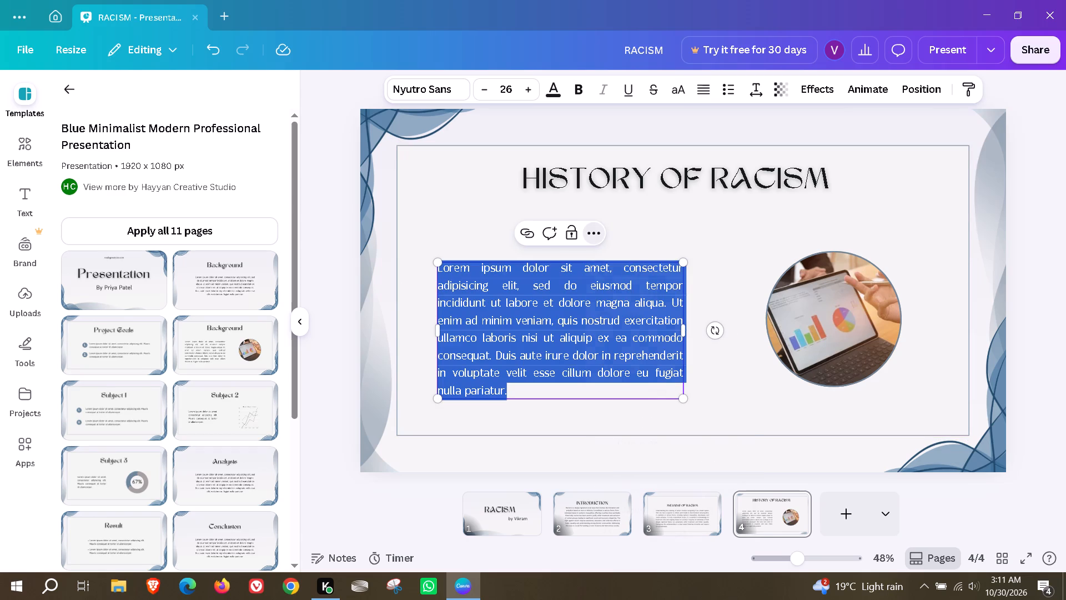
pyautogui.scroll(-4, 712, 379)
pyautogui.click(693, 529)
pyautogui.click(643, 267)
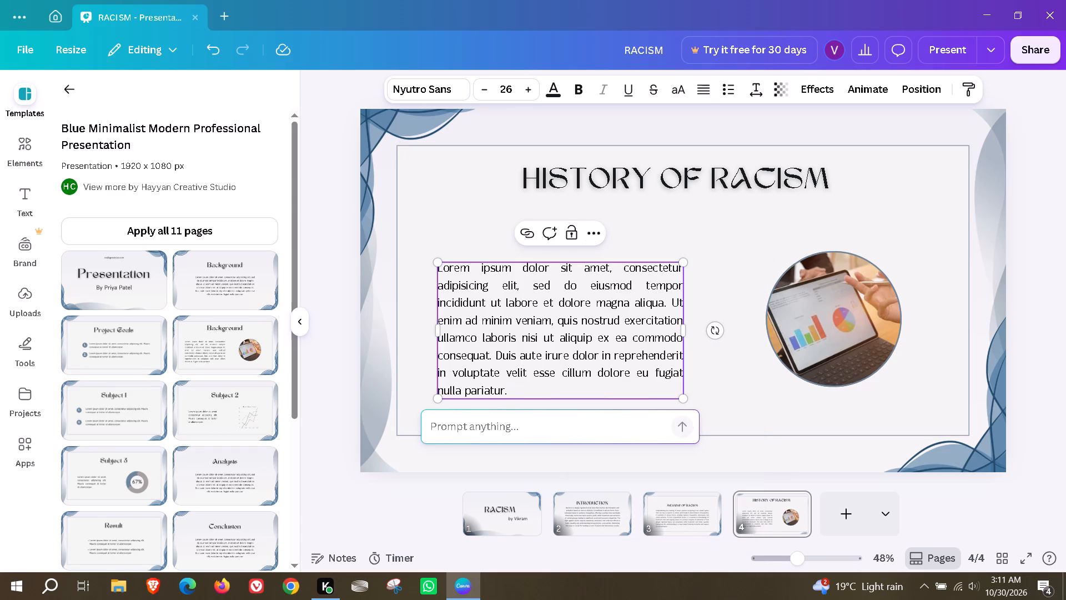
pyautogui.write('generate 5-6 lines on histr')
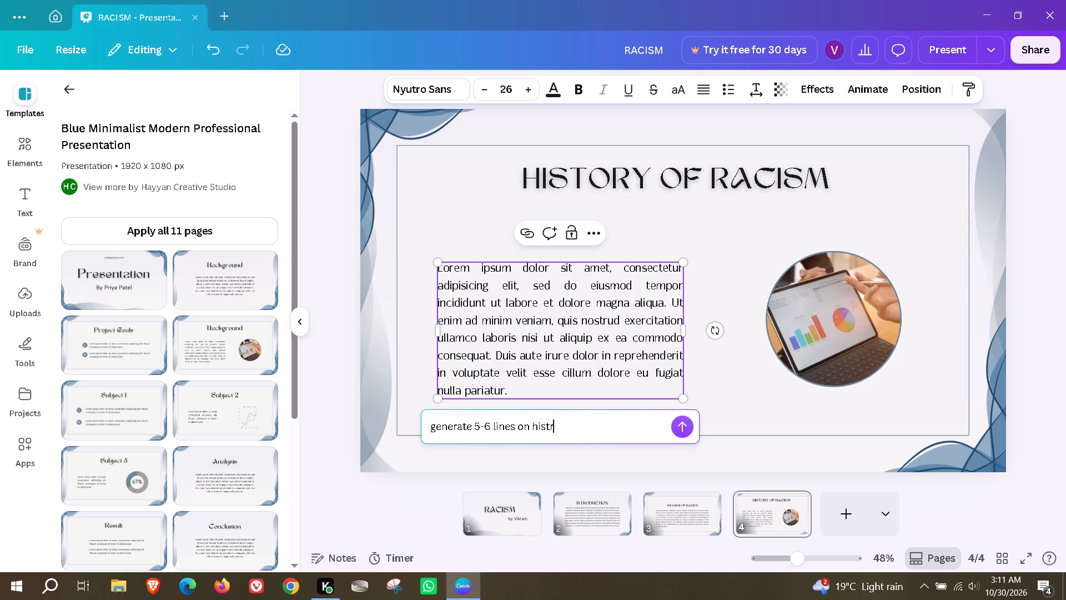
pyautogui.press('BackSpace')
pyautogui.write('ory of racism')
pyautogui.press('Return')
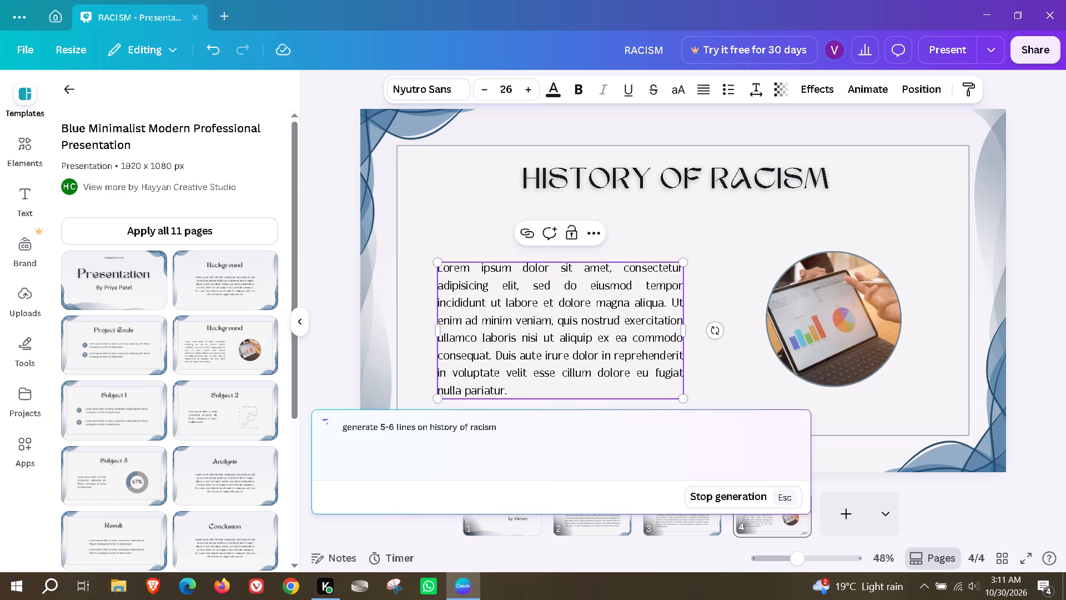
pyautogui.click(733, 391)
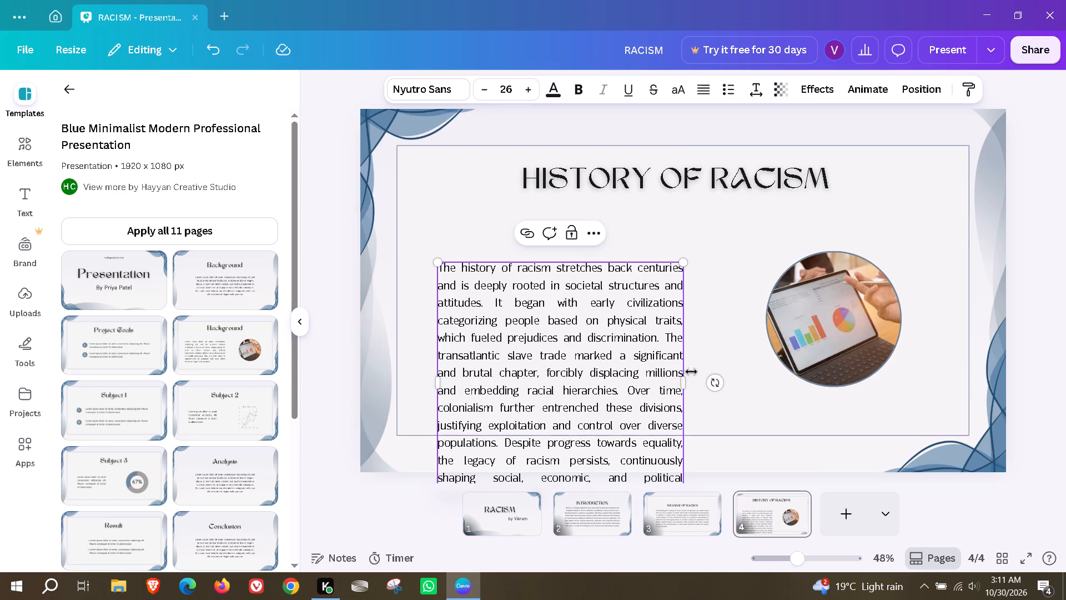
# Shrink page 4's new paragraph to fit inside the frame, widen it to reach the photo and shift it slightly toward the frame's outer edge.
pyautogui.moveTo(688, 377); pyautogui.dragTo(787, 384)
pyautogui.moveTo(786, 430); pyautogui.dragTo(727, 378)
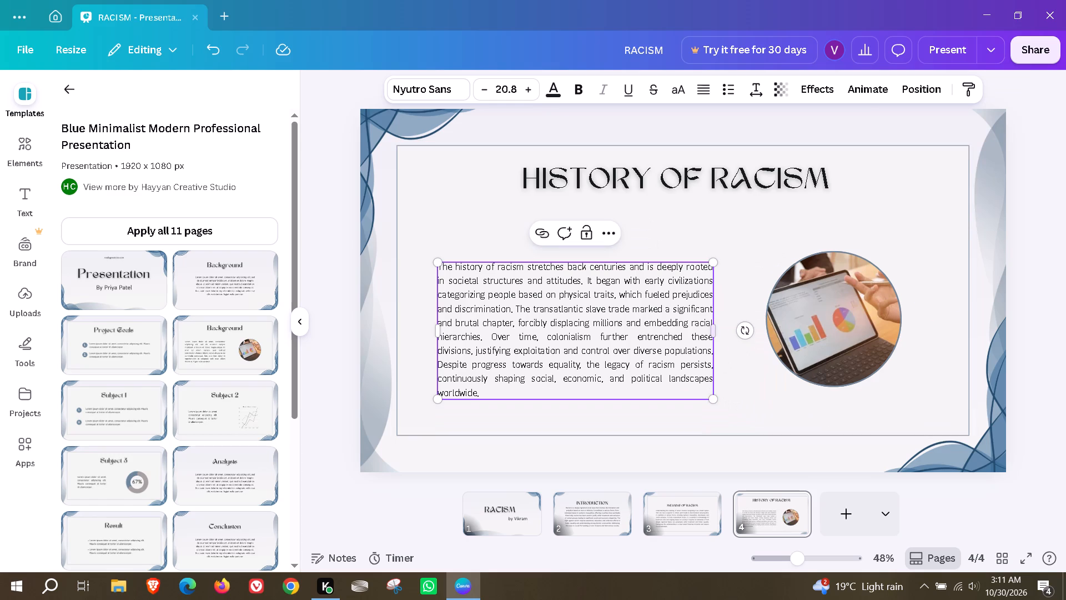
pyautogui.click(710, 333)
pyautogui.moveTo(719, 338); pyautogui.dragTo(751, 345)
pyautogui.click(772, 407)
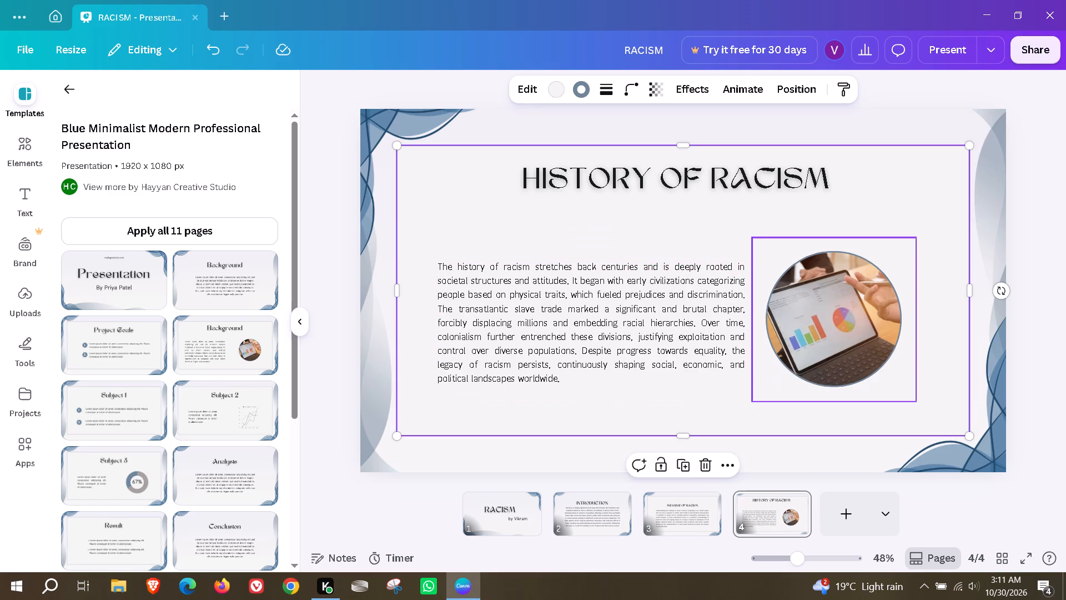
pyautogui.moveTo(673, 311); pyautogui.dragTo(655, 317)
pyautogui.moveTo(726, 393); pyautogui.dragTo(738, 405)
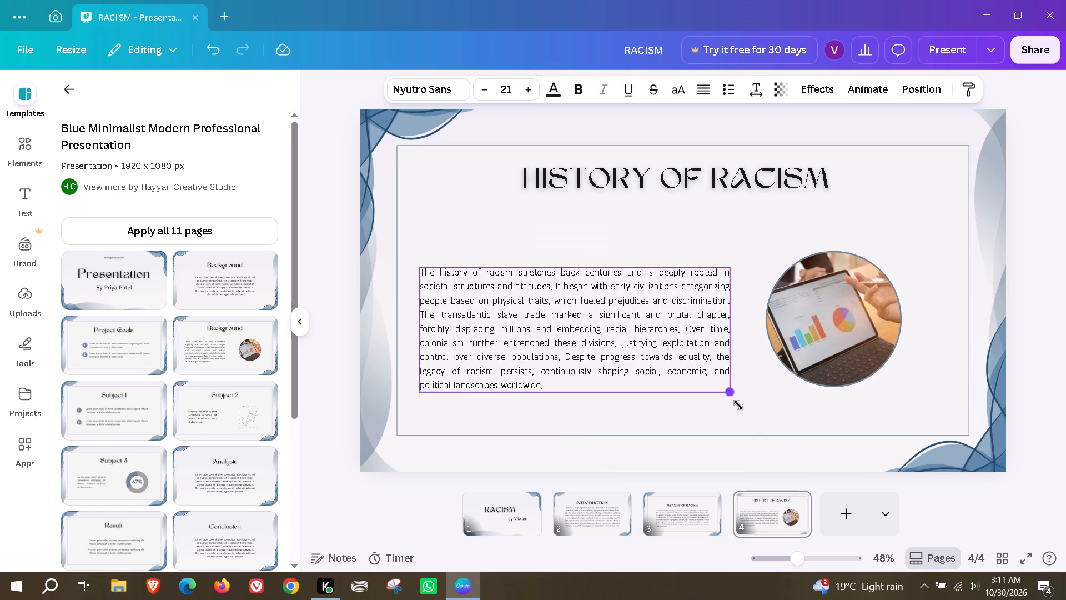
pyautogui.moveTo(738, 405); pyautogui.dragTo(740, 407)
pyautogui.moveTo(743, 332); pyautogui.dragTo(753, 335)
pyautogui.click(802, 396)
# Shrink page 4's heading and move it down so it sits centred just above the paragraph.
pyautogui.moveTo(722, 200); pyautogui.dragTo(718, 224)
pyautogui.moveTo(726, 177); pyautogui.dragTo(657, 207)
pyautogui.moveTo(768, 229); pyautogui.dragTo(682, 225)
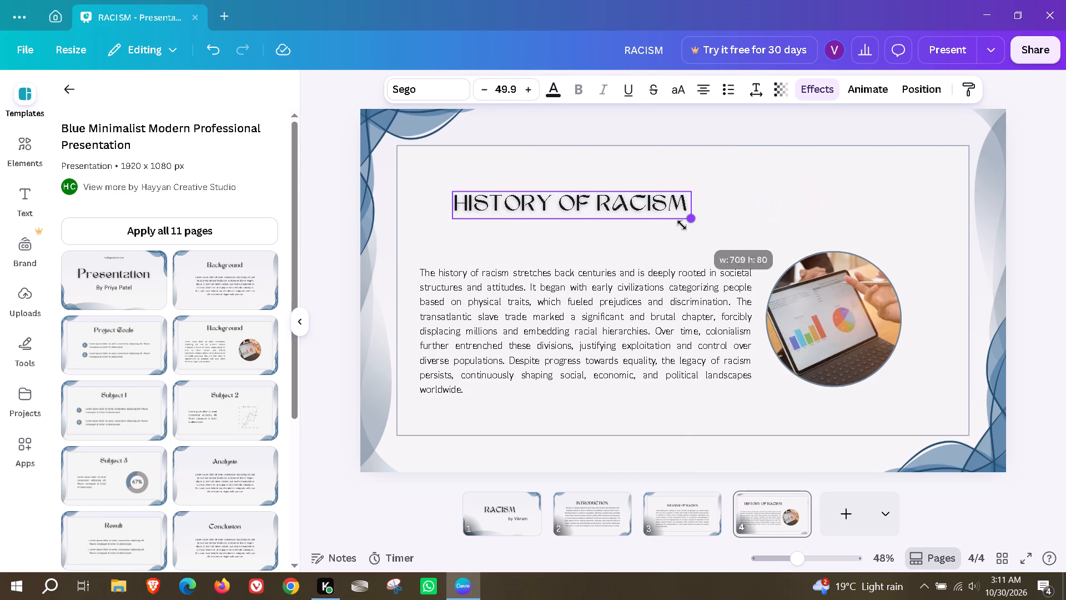
pyautogui.moveTo(682, 225); pyautogui.dragTo(681, 224)
pyautogui.moveTo(634, 209); pyautogui.dragTo(651, 232)
pyautogui.click(775, 209)
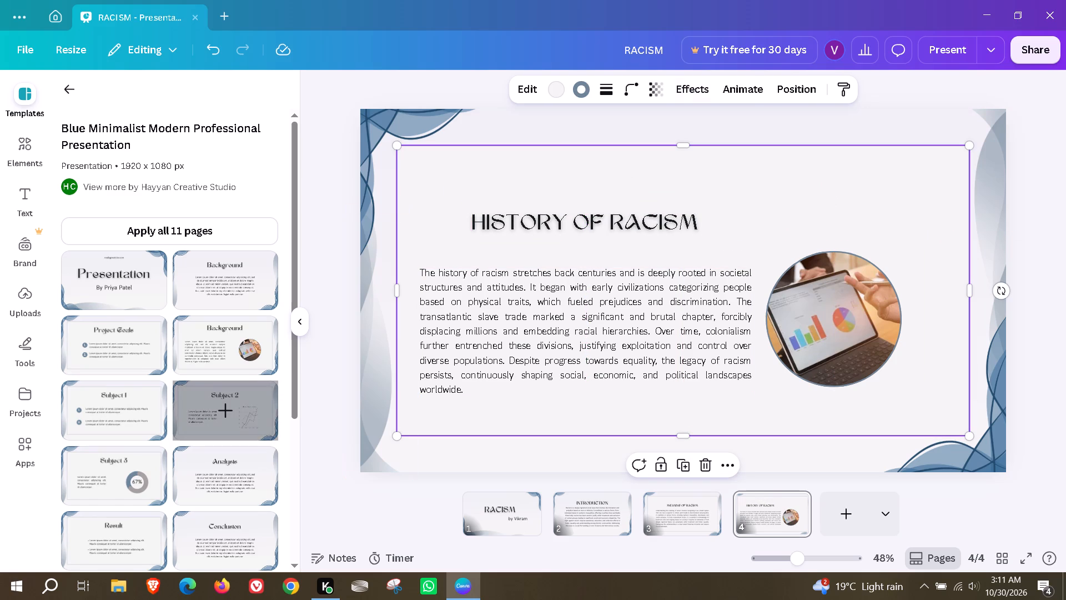
pyautogui.moveTo(571, 219); pyautogui.dragTo(572, 229)
pyautogui.click(803, 226)
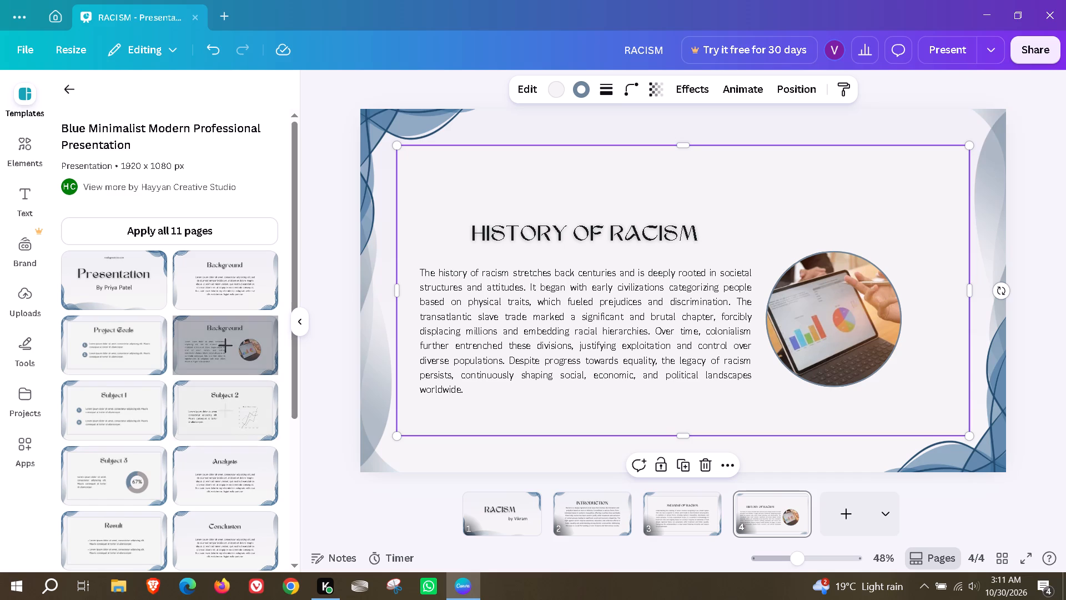
# Add the template's "Subject 1" page as a new page 5.
pyautogui.click(130, 411)
pyautogui.click(695, 244)
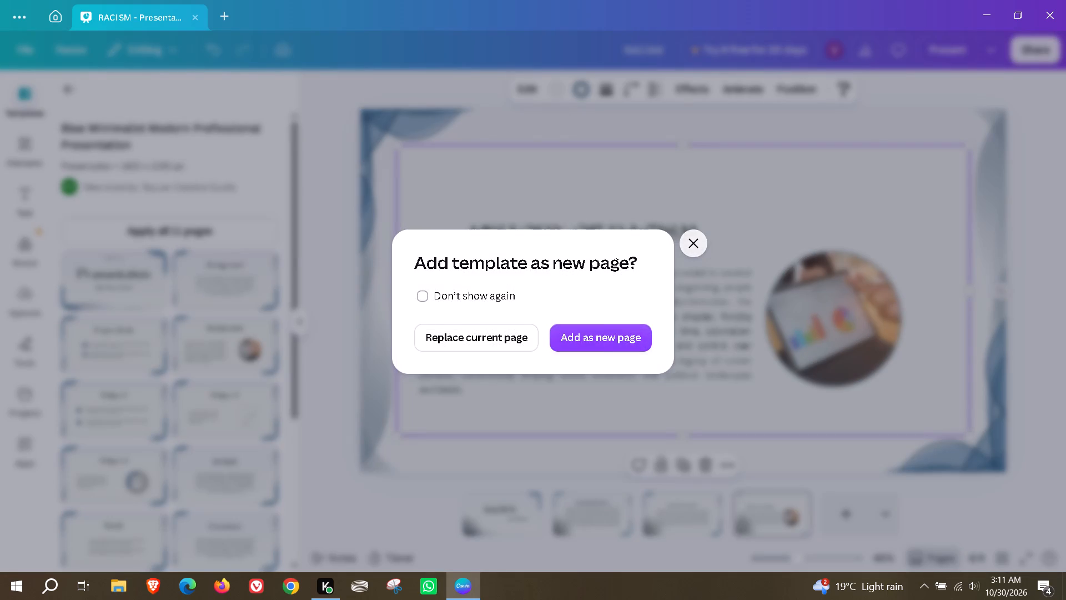
pyautogui.click(107, 407)
pyautogui.click(599, 338)
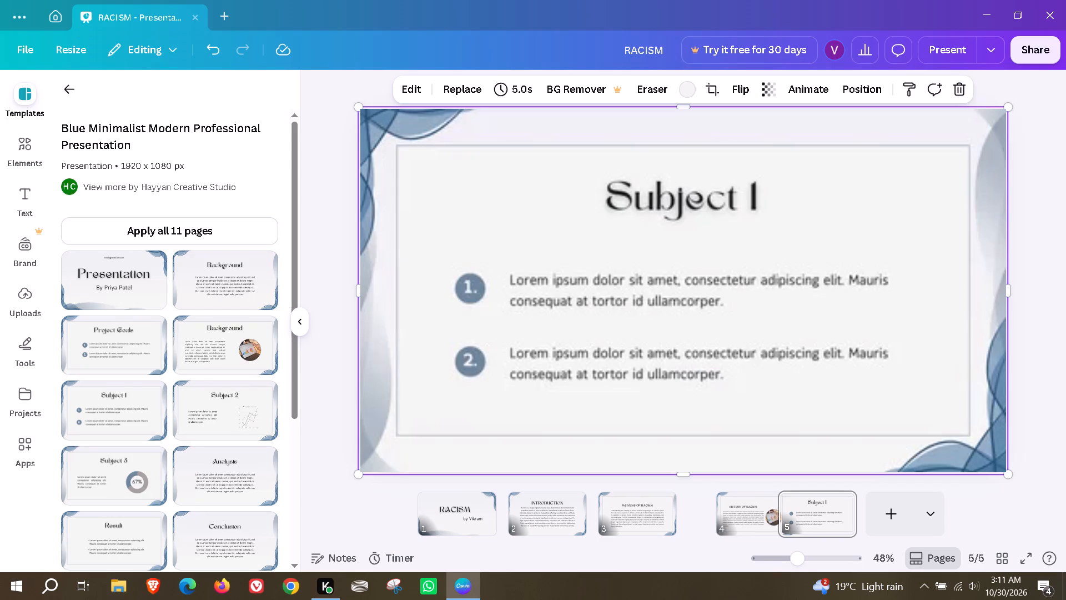
# Change page 5's heading to "DIFFERENT FORM OF RACISM", shrink it to about font size 63 and fit its box to two lines.
pyautogui.doubleClick(640, 208)
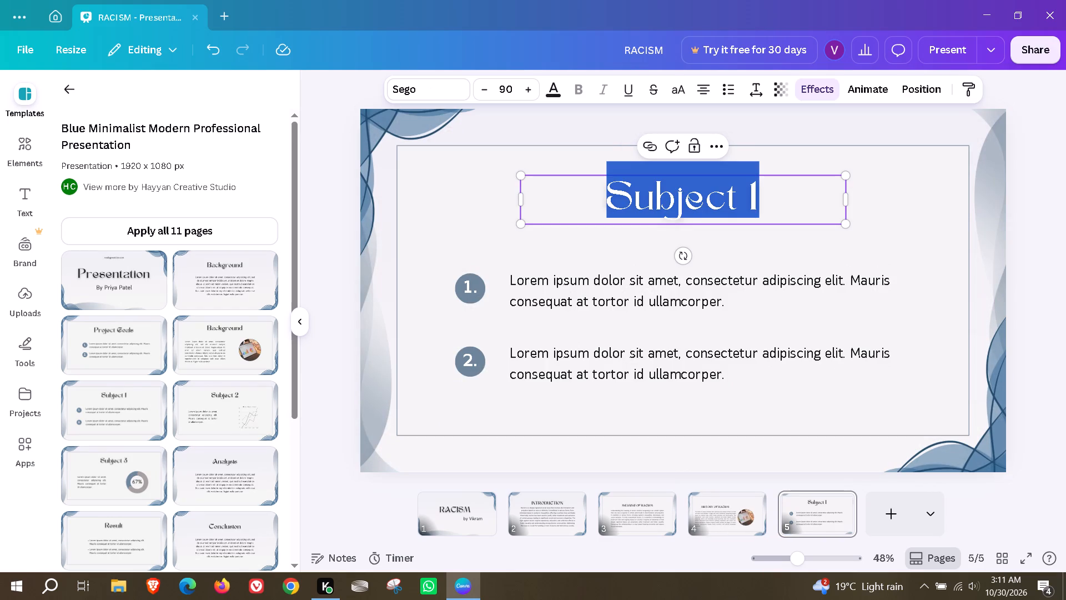
pyautogui.write('DIFFERENT FORM OF RACISM')
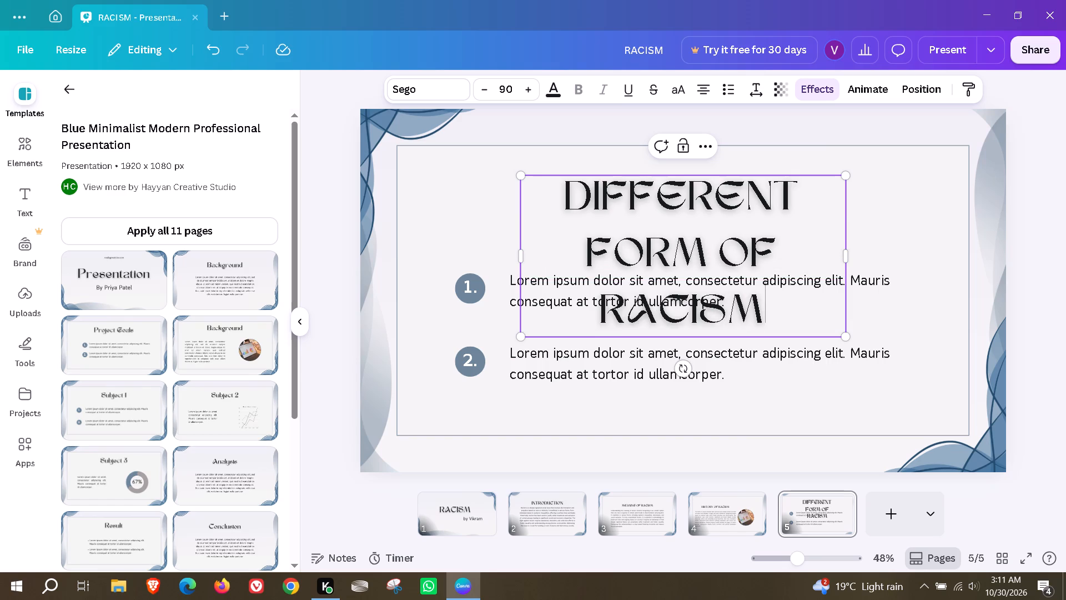
pyautogui.moveTo(846, 261); pyautogui.dragTo(856, 255)
pyautogui.moveTo(856, 329); pyautogui.dragTo(848, 325)
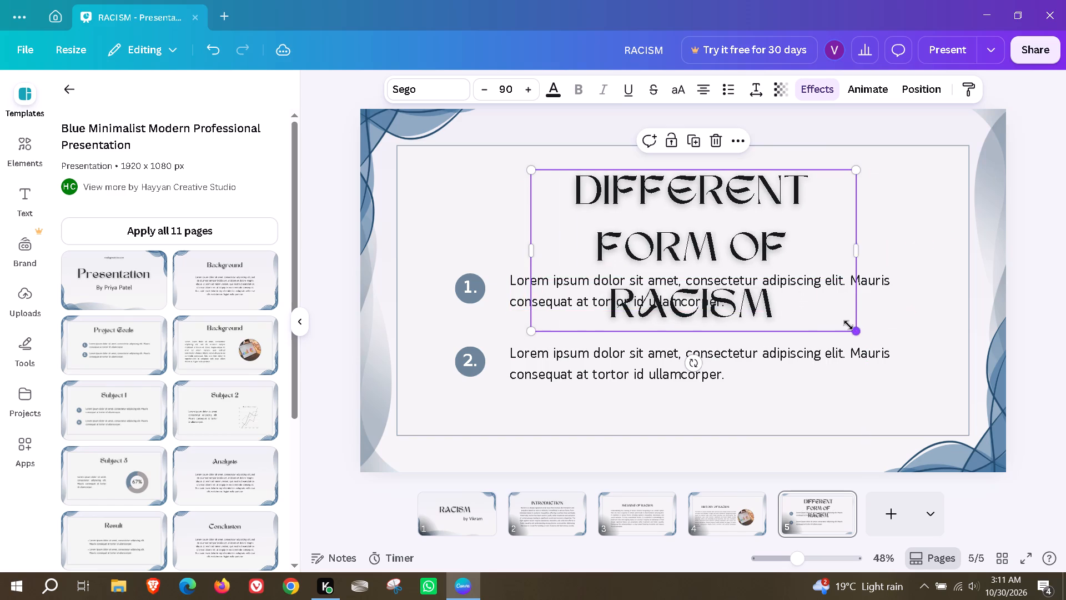
pyautogui.moveTo(848, 325); pyautogui.dragTo(780, 238)
pyautogui.moveTo(762, 229); pyautogui.dragTo(883, 224)
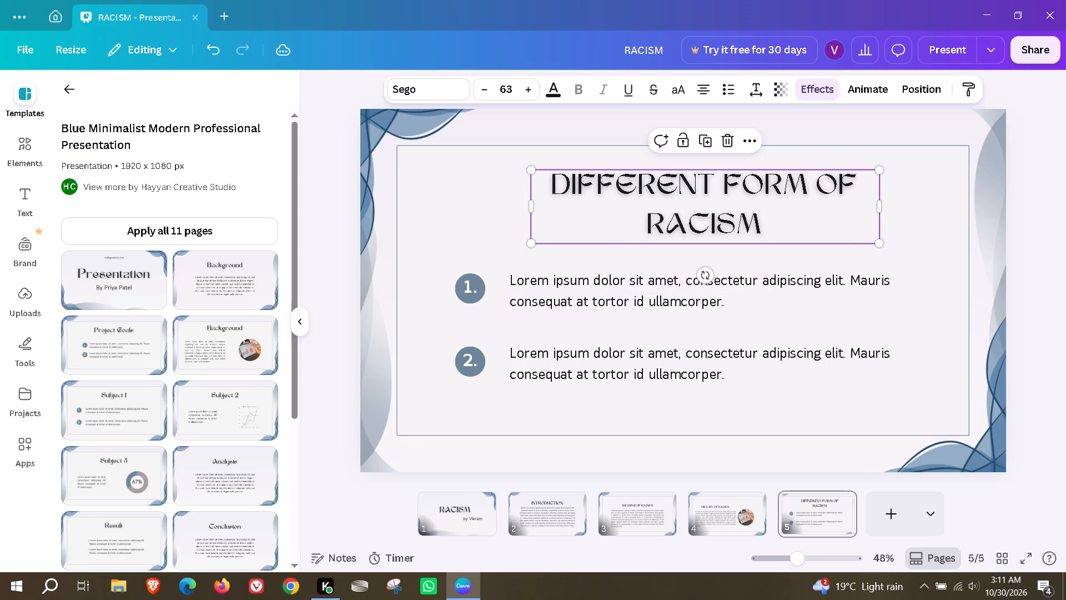
pyautogui.moveTo(886, 206); pyautogui.dragTo(851, 206)
pyautogui.click(896, 216)
# Delete both numbered circles and the first text line from page 5, moving the remaining text up under the heading.
pyautogui.click(485, 276)
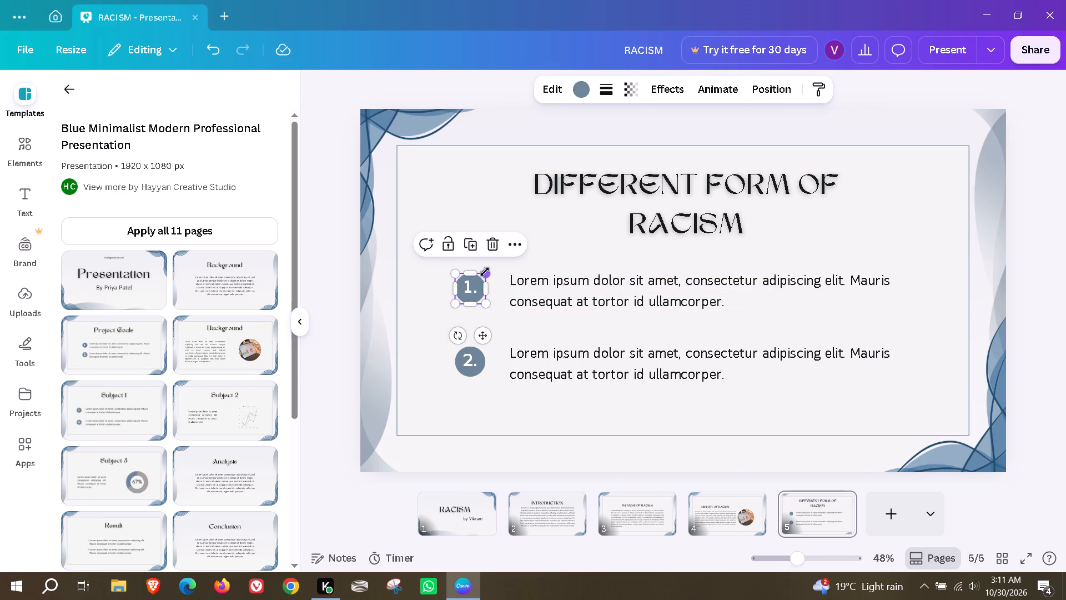
pyautogui.click(490, 244)
pyautogui.click(479, 285)
pyautogui.click(494, 253)
pyautogui.click(611, 297)
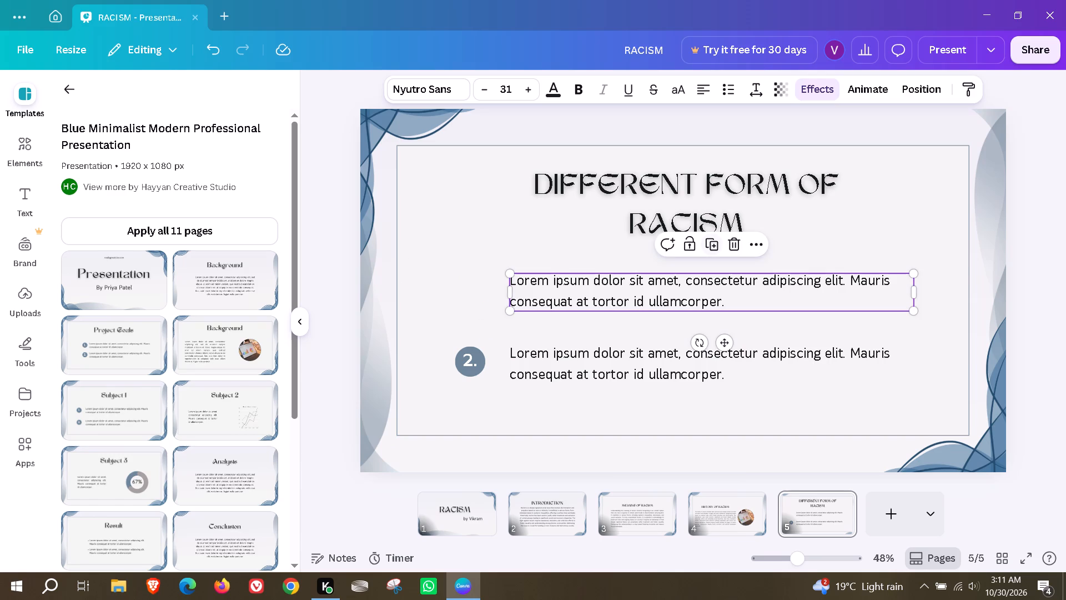
pyautogui.click(745, 241)
pyautogui.click(737, 246)
pyautogui.click(485, 352)
pyautogui.click(490, 319)
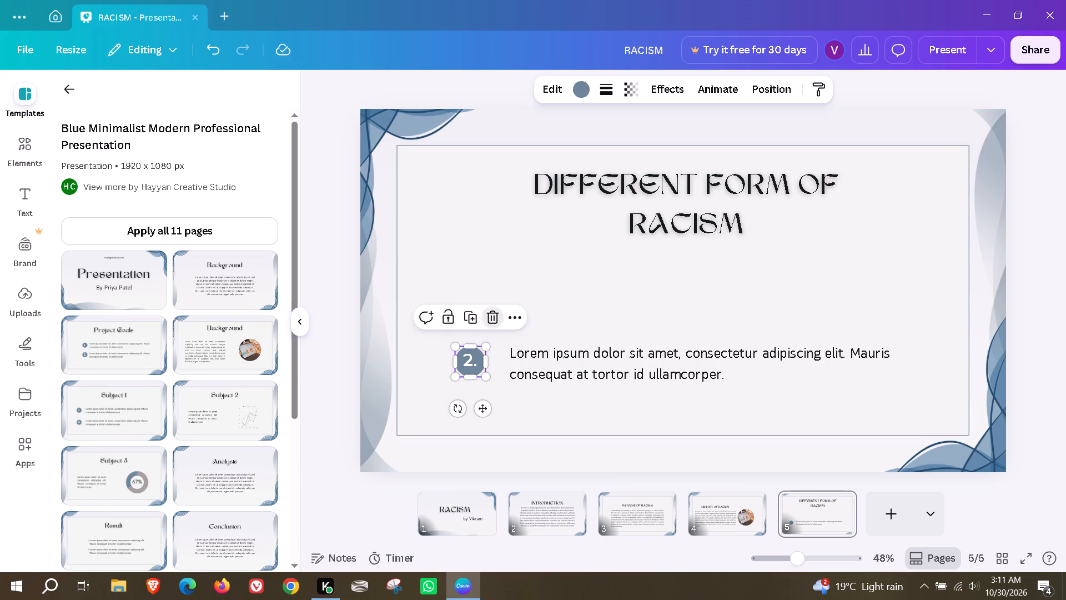
pyautogui.click(462, 368)
pyautogui.click(494, 324)
pyautogui.moveTo(585, 363); pyautogui.dragTo(546, 281)
# Replace page 5's remaining placeholder text with AI-written text using the custom prompt "generate 5-6 lines on different forms of racism".
pyautogui.click(595, 280)
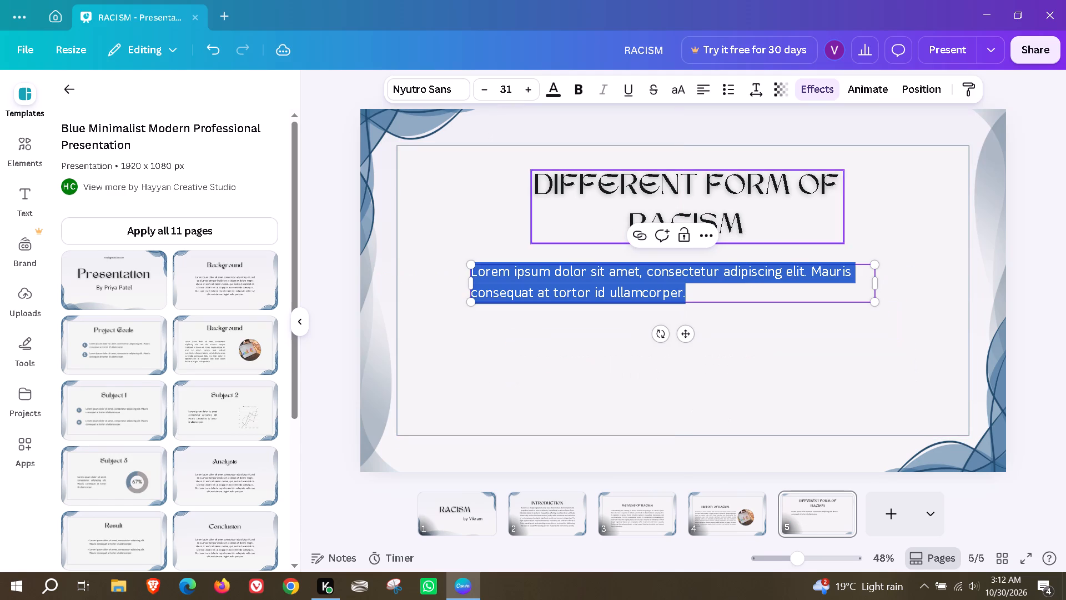
pyautogui.click(710, 234)
pyautogui.scroll(-3, 790, 393)
pyautogui.click(761, 523)
pyautogui.click(772, 272)
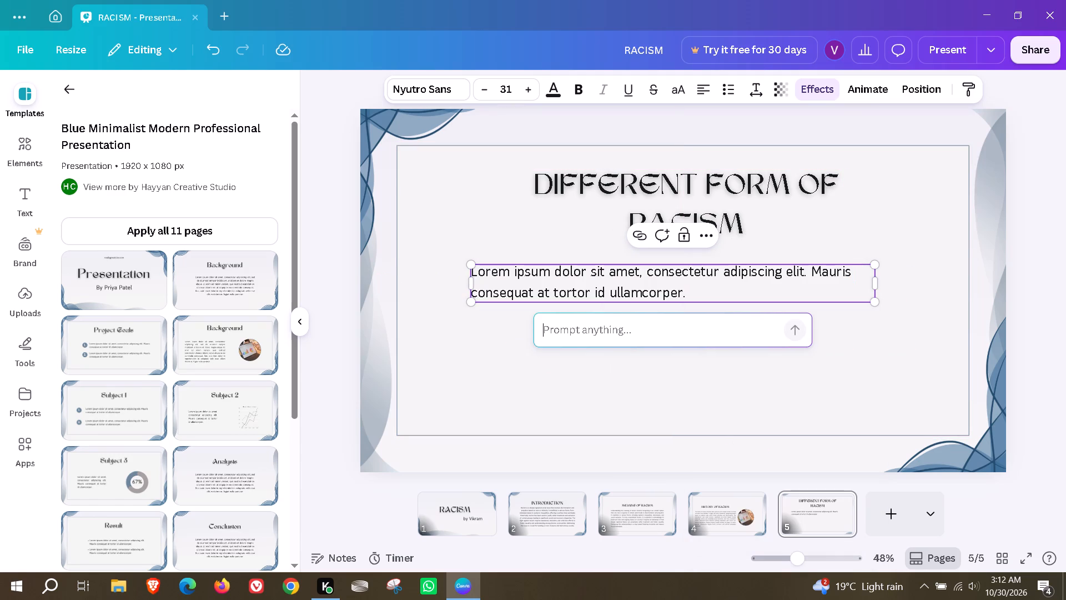
pyautogui.write('generate')
pyautogui.press('space')
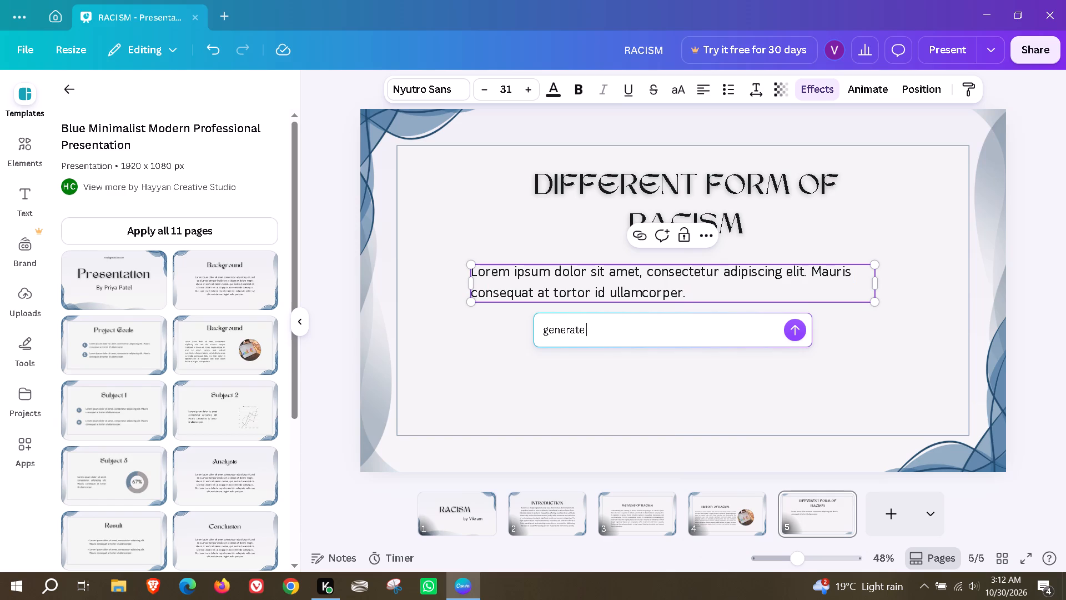
pyautogui.write('5-6 movie')
pyautogui.press('BackSpace')
pyautogui.press('BackSpace')
pyautogui.press('BackSpace')
pyautogui.press('BackSpace')
pyautogui.press('BackSpace')
pyautogui.write('lines on')
pyautogui.press('space')
pyautogui.write('diffr')
pyautogui.press('BackSpace')
pyautogui.write('erent for')
pyautogui.press('n')
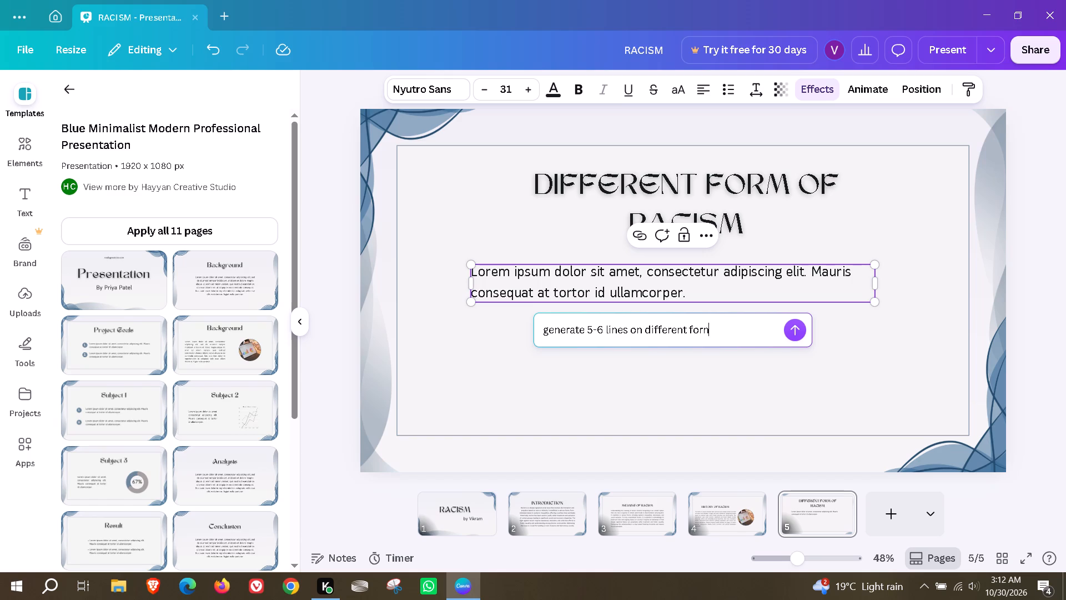
pyautogui.press('BackSpace')
pyautogui.write('m s')
pyautogui.press('BackSpace')
pyautogui.press('BackSpace')
pyautogui.write('s of racism')
pyautogui.press('Return')
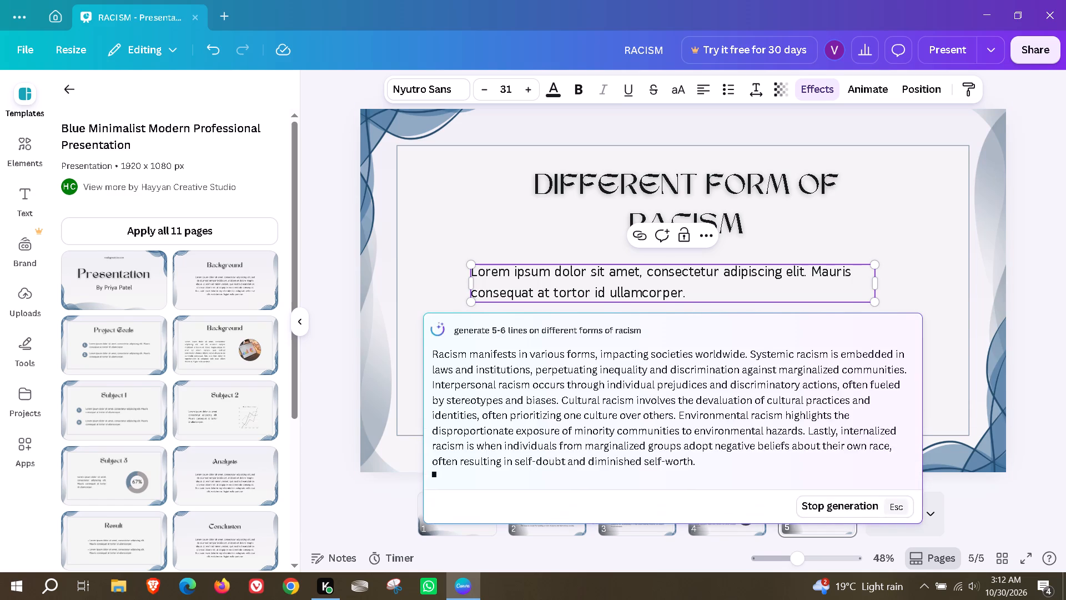
pyautogui.click(863, 399)
# Resize page 5's paragraph to about font size 23.6, widen it to eight lines and centre it below the heading.
pyautogui.moveTo(878, 383); pyautogui.dragTo(969, 377)
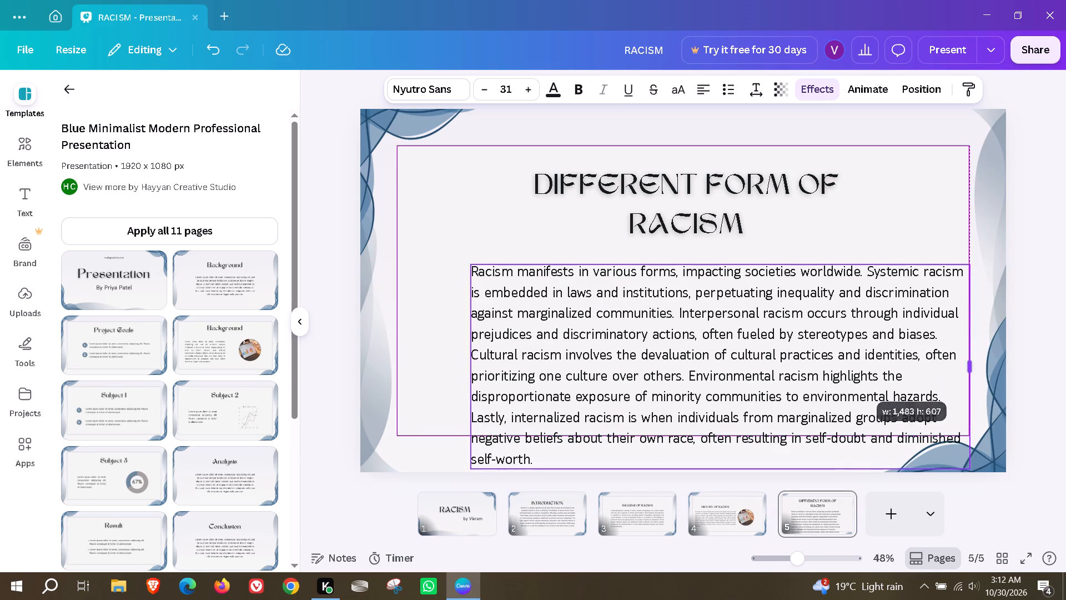
pyautogui.moveTo(969, 377); pyautogui.dragTo(978, 372)
pyautogui.moveTo(976, 465); pyautogui.dragTo(843, 381)
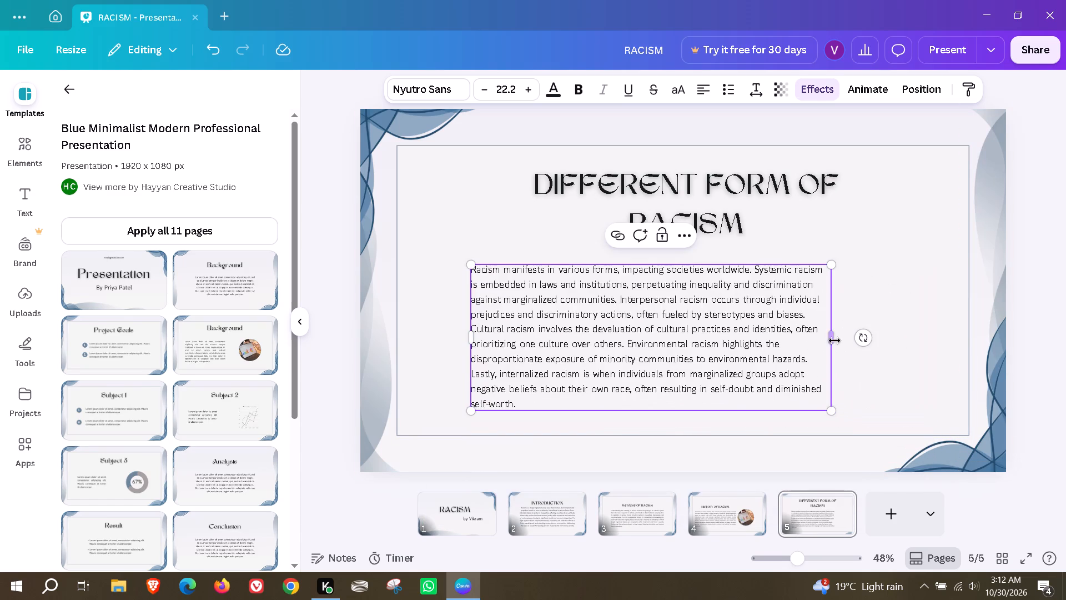
pyautogui.moveTo(836, 338); pyautogui.dragTo(918, 352)
pyautogui.moveTo(912, 383); pyautogui.dragTo(929, 420)
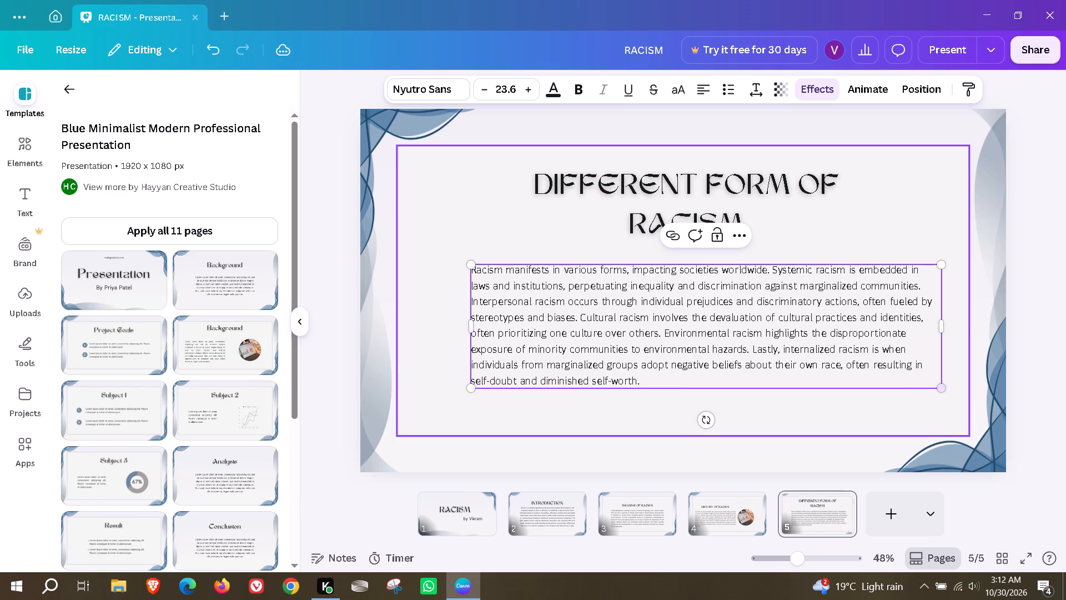
pyautogui.moveTo(776, 349); pyautogui.dragTo(748, 360)
pyautogui.click(801, 404)
pyautogui.moveTo(753, 333); pyautogui.dragTo(738, 335)
pyautogui.click(760, 406)
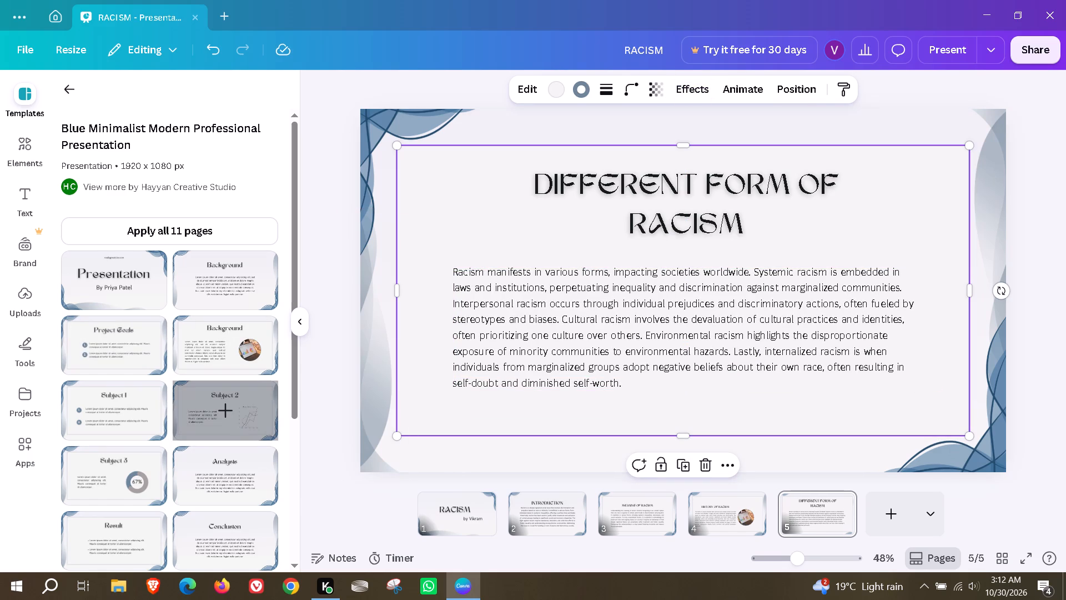
# Add the template's "Subject 2" page with the line chart as a new page 6.
pyautogui.click(218, 413)
pyautogui.click(612, 342)
# Replace page 6's "Subject 2" heading with "COMMON CAUSE OF RACISM".
pyautogui.doubleClick(688, 207)
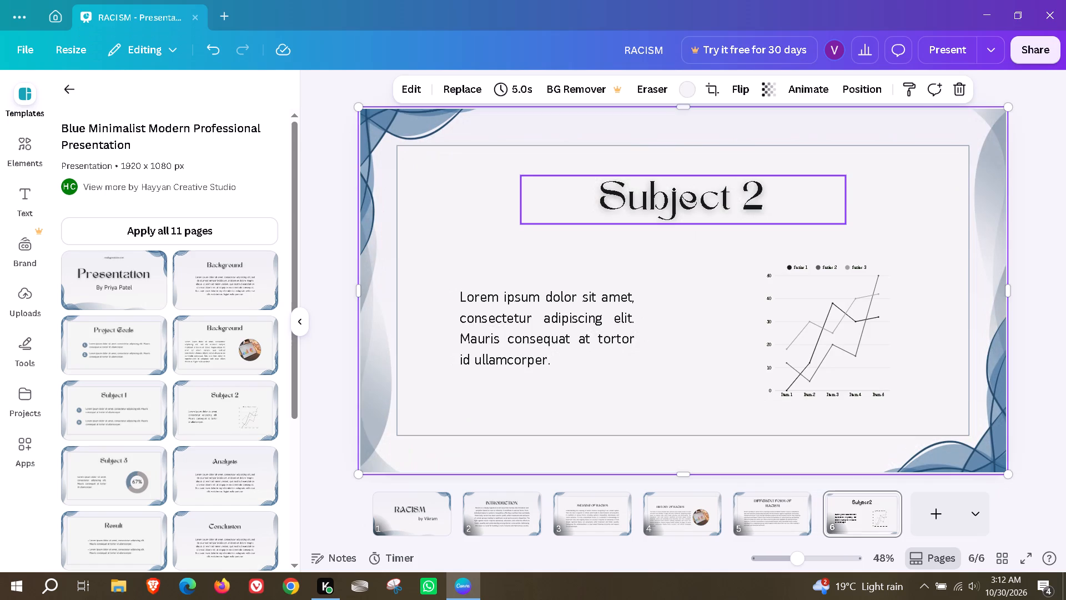
pyautogui.doubleClick(688, 207)
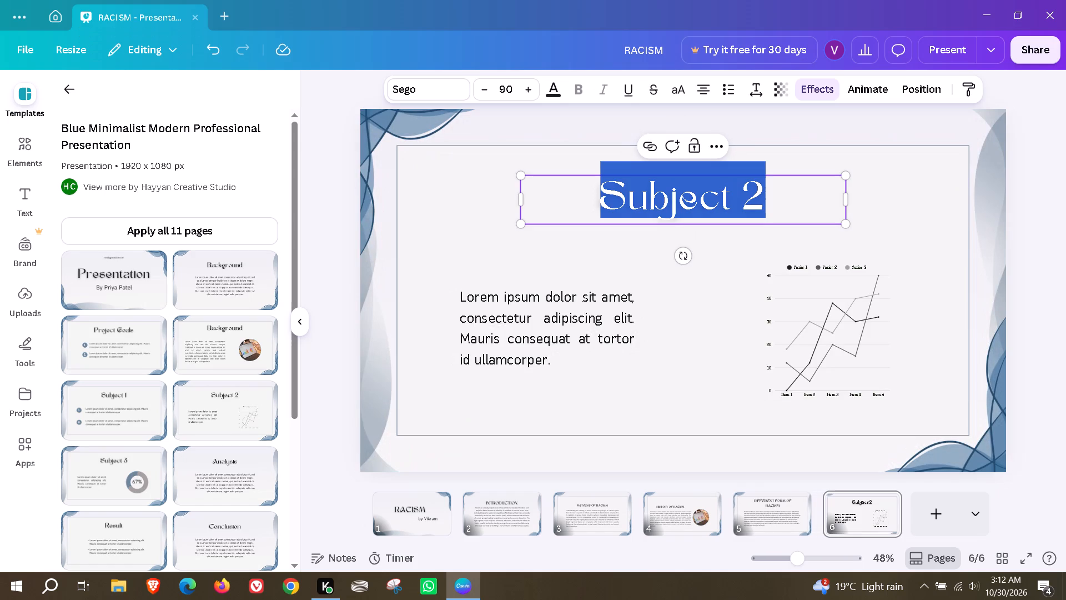
pyautogui.write('OCO')
pyautogui.hotkey('shift', 'BackSpace')
pyautogui.hotkey('shift', 'BackSpace')
pyautogui.hotkey('shift', 'BackSpace')
pyautogui.write('COMMON CAUSE OF RACISM')
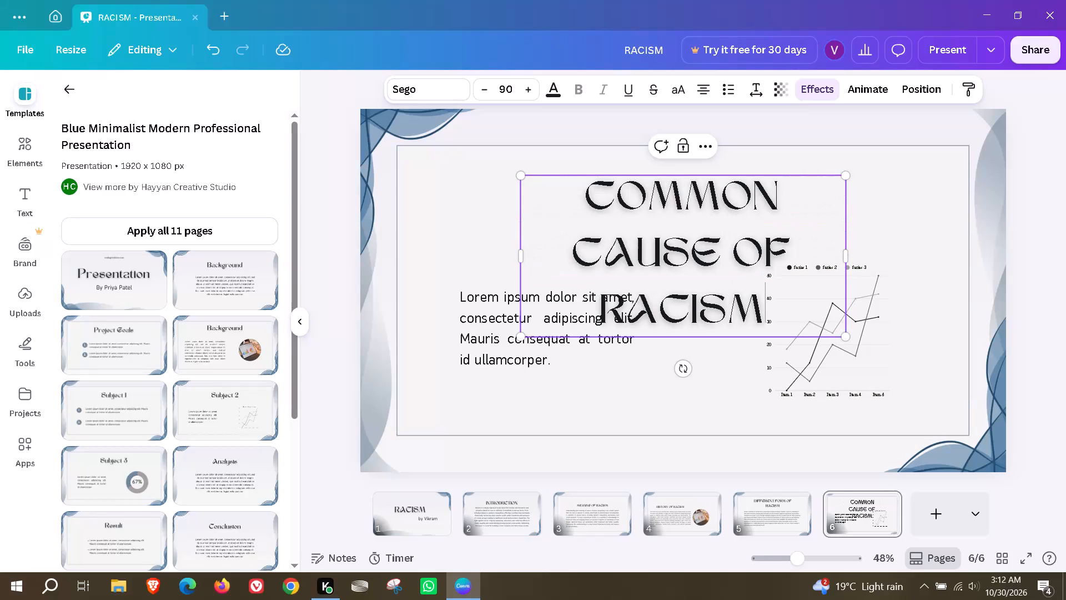
# Shrink page 6's heading to about font size 63.3 and widen its box so it fits on two lines.
pyautogui.moveTo(847, 253); pyautogui.dragTo(887, 237)
pyautogui.moveTo(888, 277); pyautogui.dragTo(848, 250)
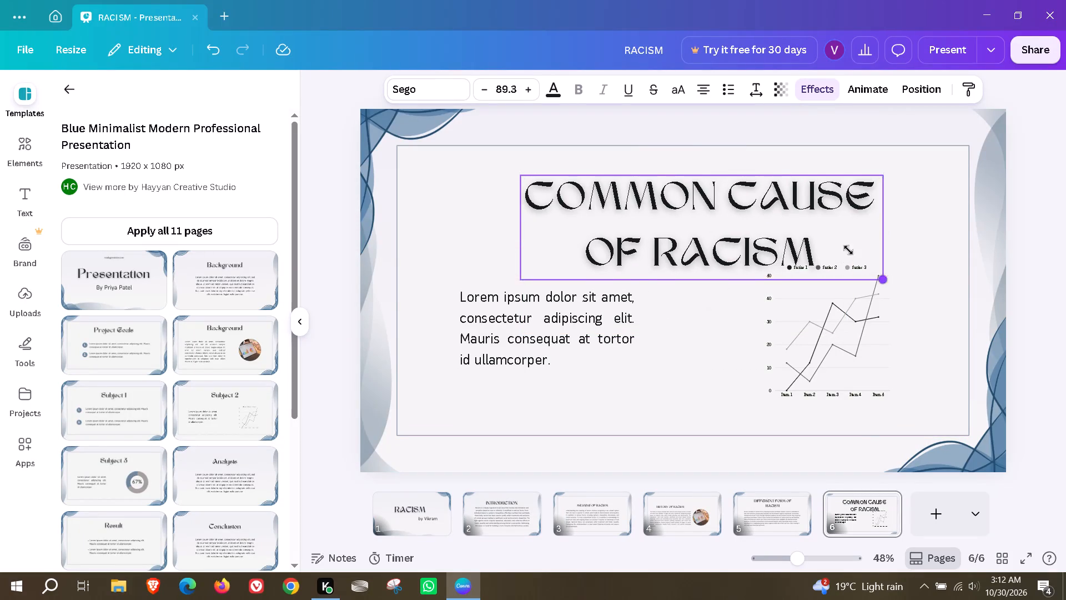
pyautogui.moveTo(848, 250); pyautogui.dragTo(834, 239)
pyautogui.moveTo(830, 221); pyautogui.dragTo(898, 217)
pyautogui.moveTo(894, 266); pyautogui.dragTo(837, 231)
pyautogui.click(879, 226)
# Replace page 6's placeholder paragraph with AI-written text using the custom prompt "generate 5-6 lines on comman cause of racism".
pyautogui.doubleClick(512, 333)
pyautogui.click(572, 262)
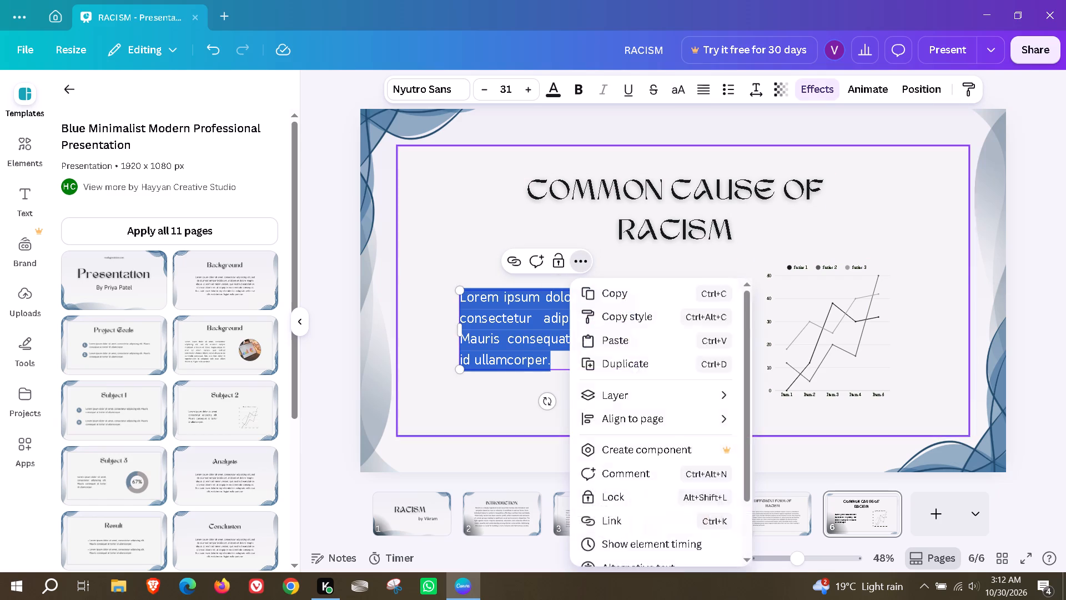
pyautogui.scroll(-2, 669, 359)
pyautogui.click(646, 529)
pyautogui.click(651, 299)
pyautogui.write('generate')
pyautogui.press('space')
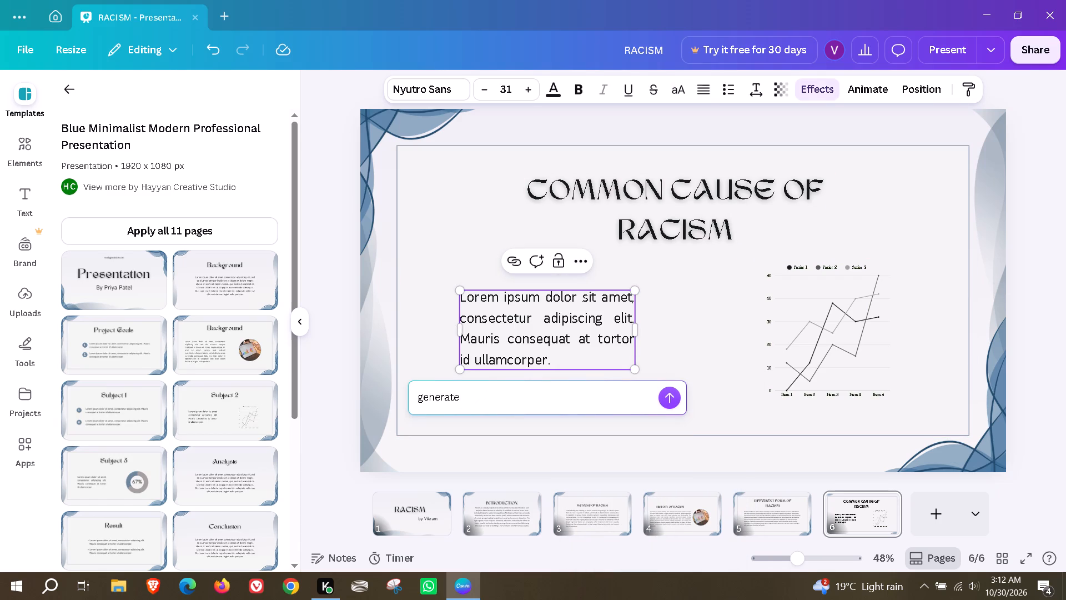
pyautogui.write('5-6 lines on')
pyautogui.press('space')
pyautogui.write('comman cau')
pyautogui.write('se of racism')
pyautogui.press('Return')
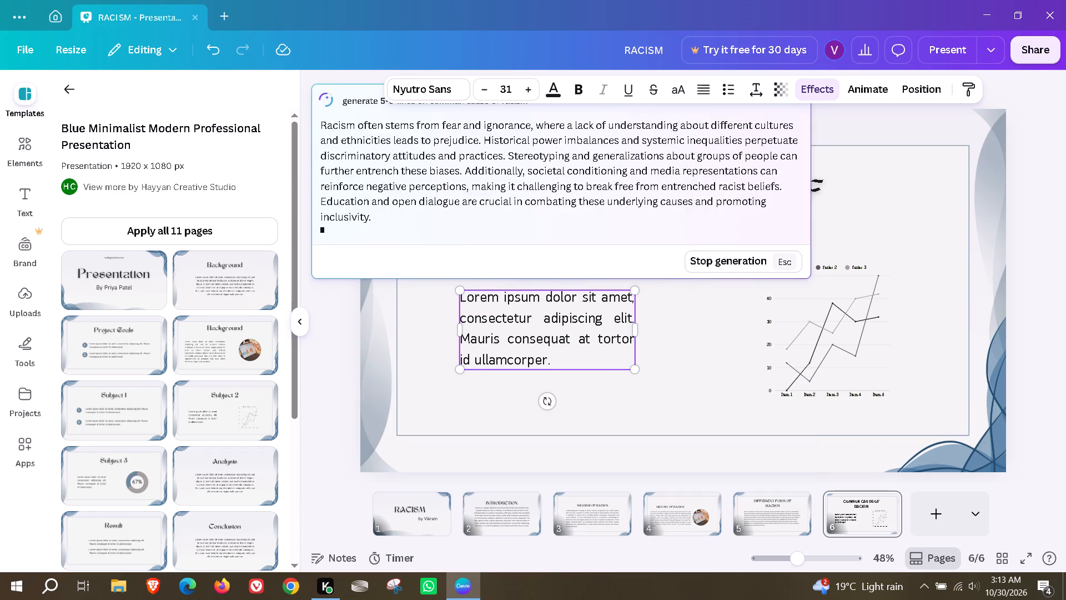
pyautogui.click(744, 386)
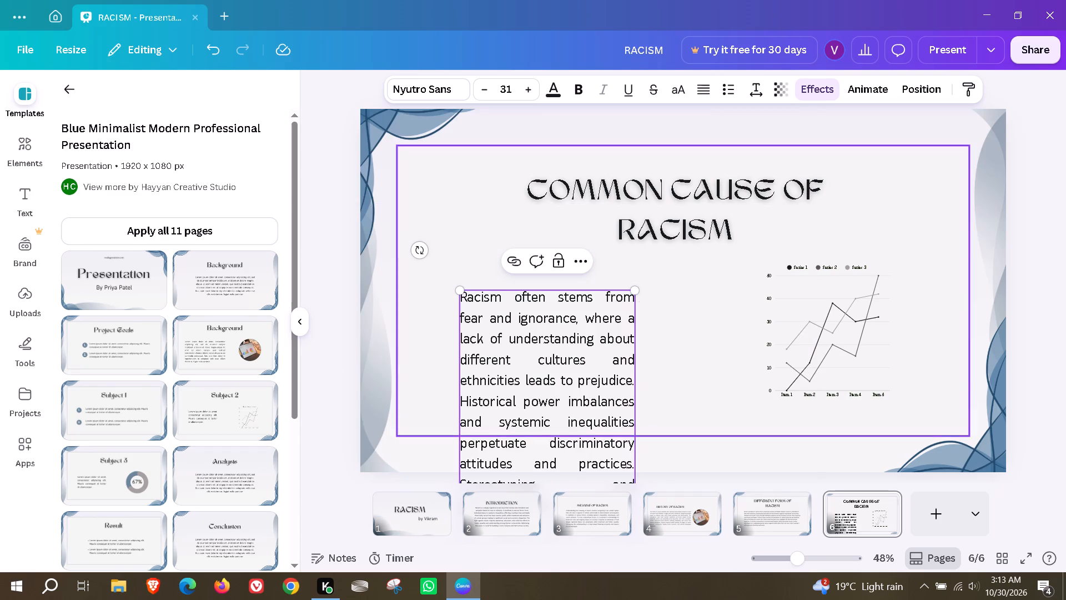
# Shrink page 6's paragraph to about font size 25.5, move it up and widen it towards the chart.
pyautogui.moveTo(637, 293); pyautogui.dragTo(547, 366)
pyautogui.click(670, 366)
pyautogui.moveTo(538, 423); pyautogui.dragTo(525, 284)
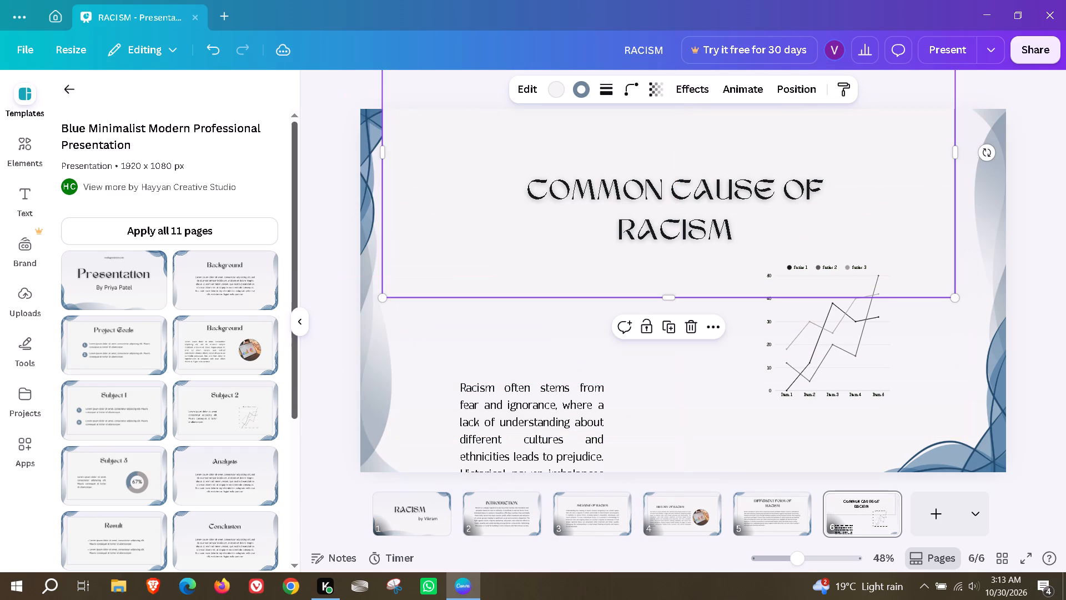
pyautogui.click(215, 49)
pyautogui.click(516, 461)
pyautogui.moveTo(516, 461); pyautogui.dragTo(505, 269)
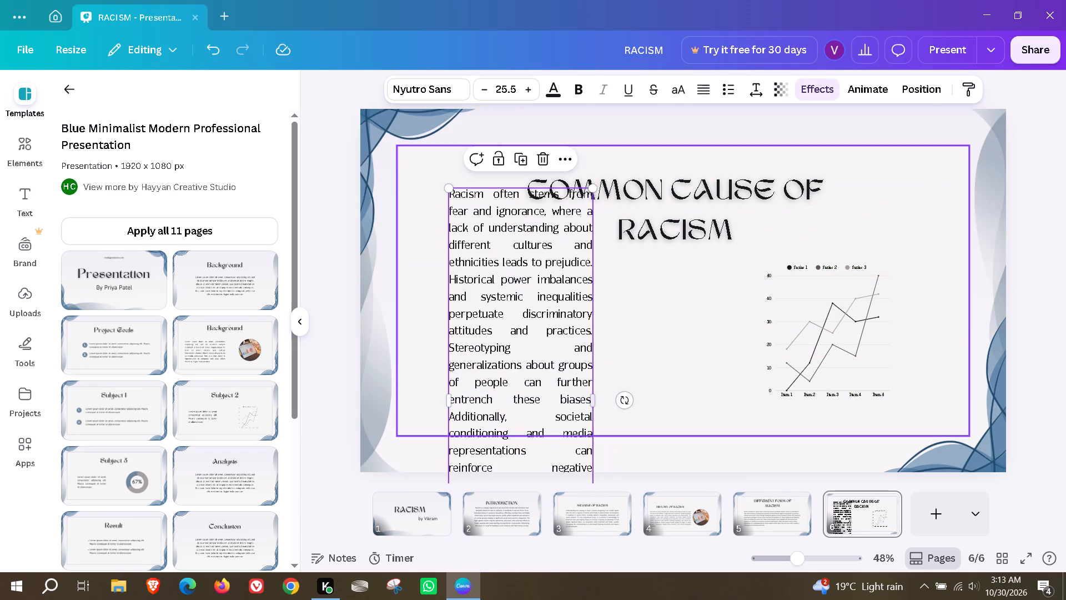
pyautogui.moveTo(595, 402); pyautogui.dragTo(728, 392)
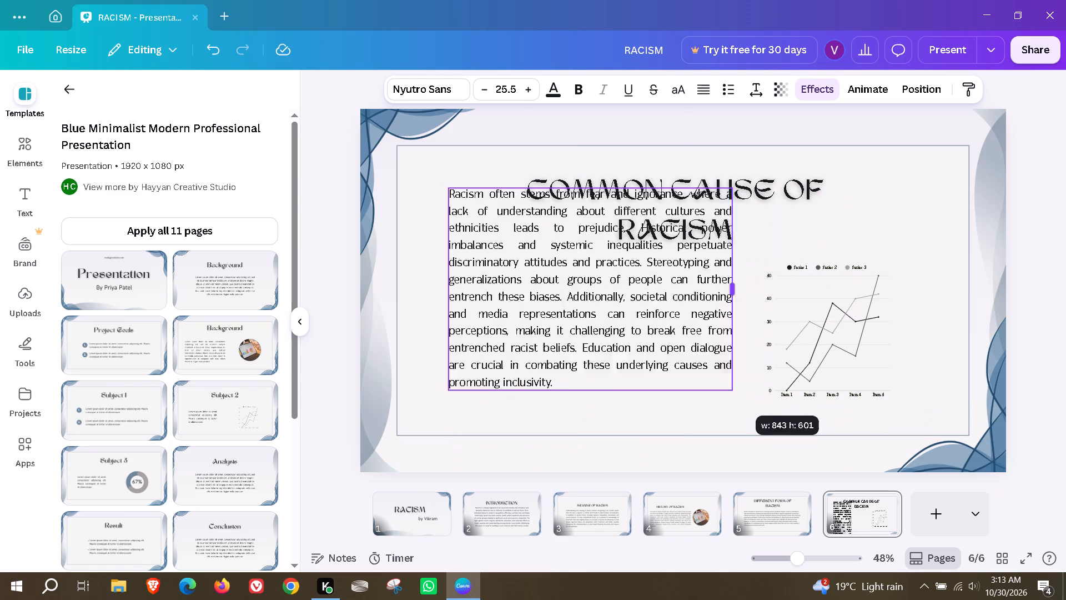
pyautogui.moveTo(728, 392); pyautogui.dragTo(684, 395)
# Delete the line chart from page 6.
pyautogui.click(824, 341)
pyautogui.click(843, 227)
# Widen page 6's paragraph to eight lines, centre it below the heading and shift the heading slightly down.
pyautogui.moveTo(621, 329); pyautogui.dragTo(629, 334)
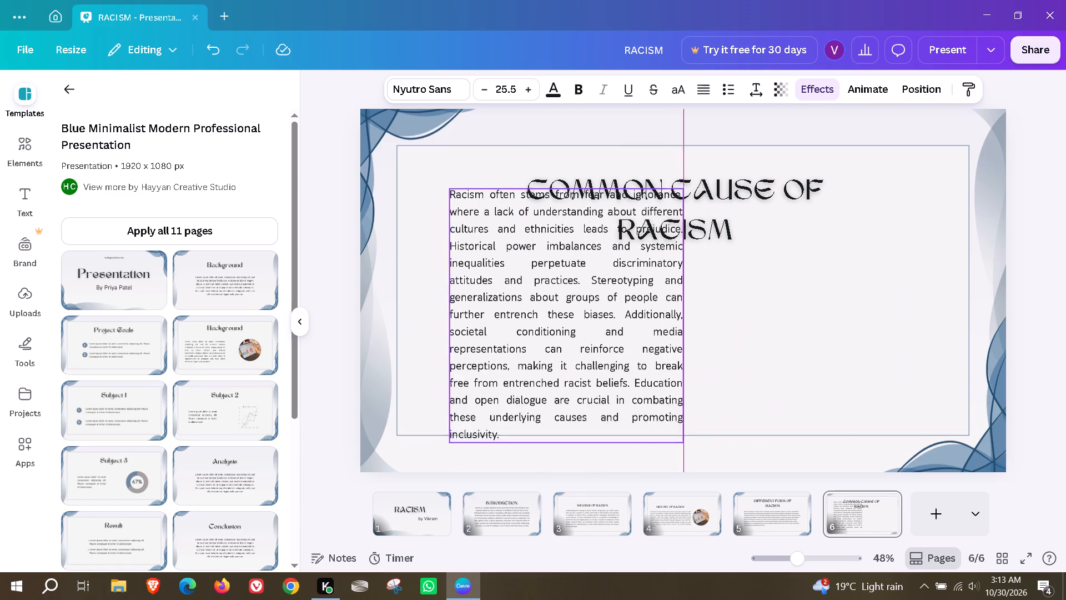
pyautogui.moveTo(629, 334); pyautogui.dragTo(727, 321)
pyautogui.moveTo(788, 305); pyautogui.dragTo(749, 308)
pyautogui.moveTo(753, 308); pyautogui.dragTo(900, 313)
pyautogui.moveTo(796, 283); pyautogui.dragTo(772, 380)
pyautogui.moveTo(878, 352); pyautogui.dragTo(911, 353)
pyautogui.moveTo(786, 353); pyautogui.dragTo(765, 352)
pyautogui.click(887, 233)
pyautogui.moveTo(762, 212); pyautogui.dragTo(760, 223)
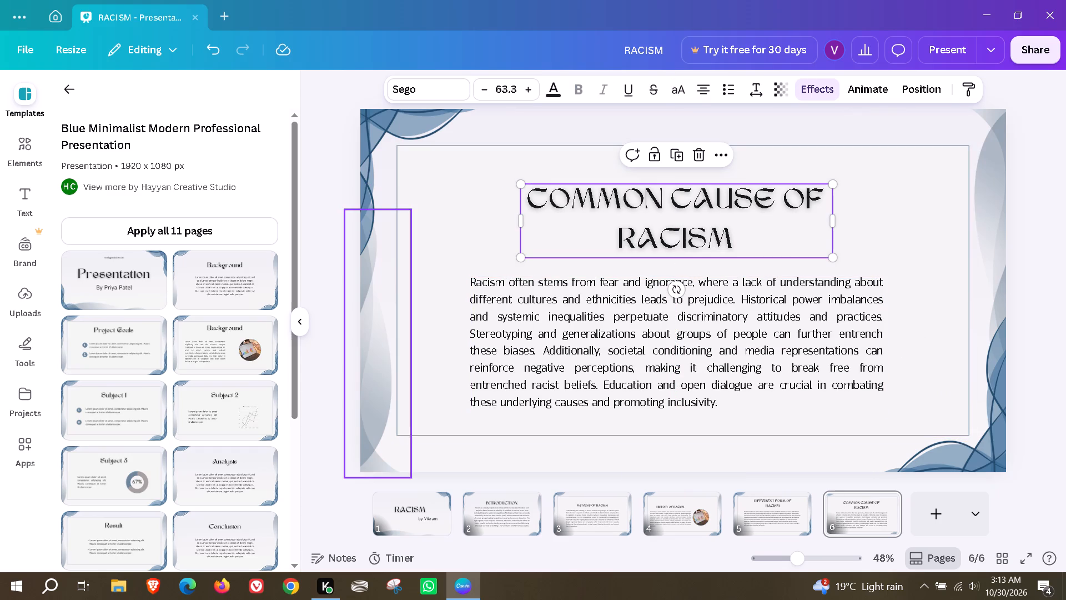
# Add the template's "Subject 3" page with the 67% ring chart as a new page 7.
pyautogui.scroll(-2, 202, 442)
pyautogui.click(124, 338)
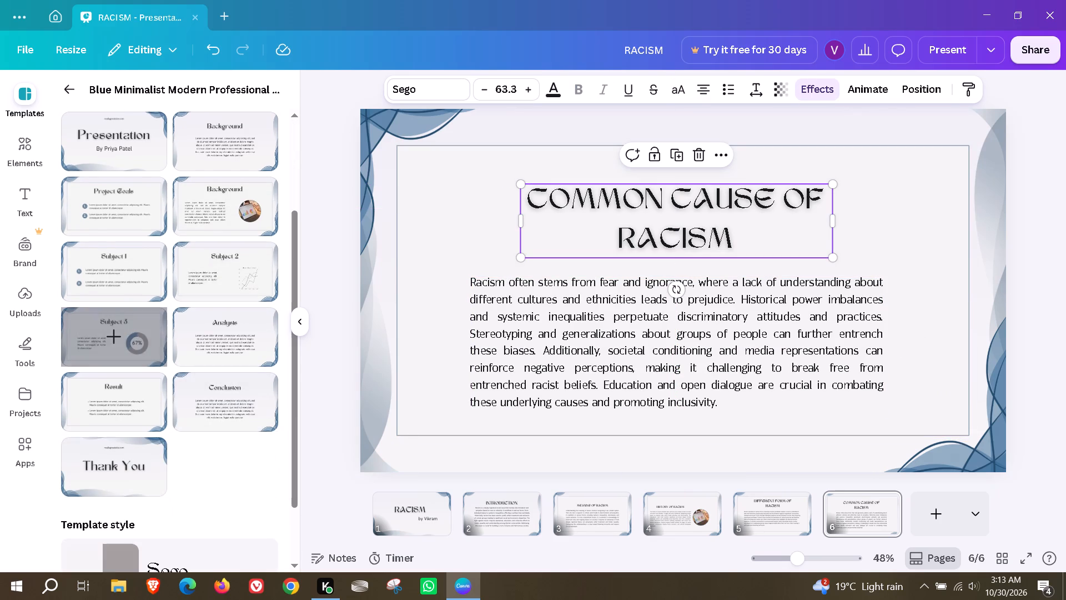
pyautogui.click(586, 341)
# Replace page 7's "Subject 3" heading with "EFFECTS OF RACISM ON INDIVIDUALS".
pyautogui.click(738, 184)
pyautogui.doubleClick(699, 207)
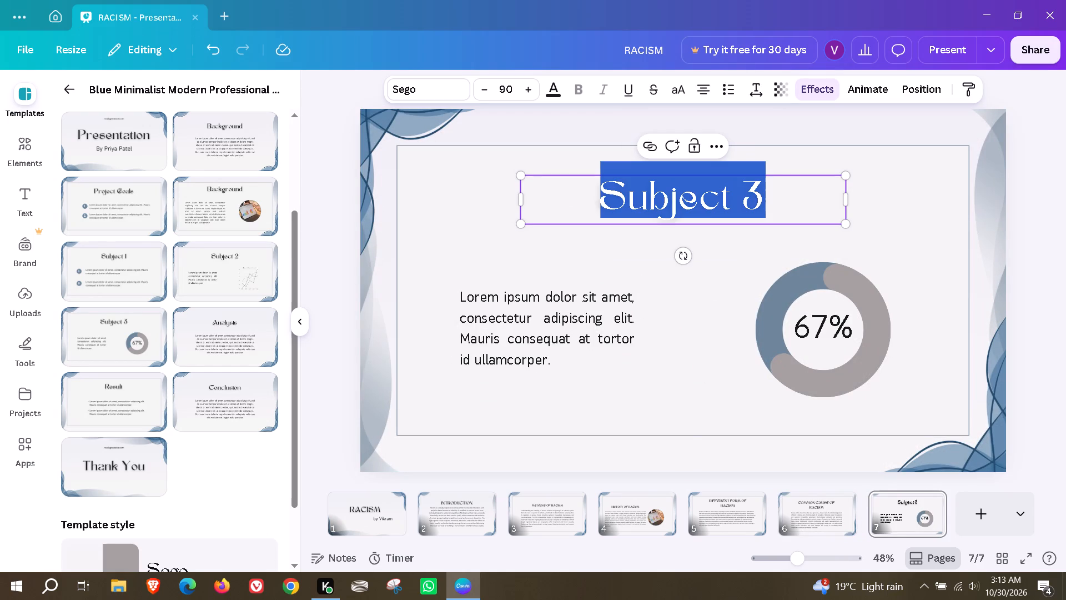
pyautogui.write('EFFECTS OF RACISM ON INDIVIDUALS')
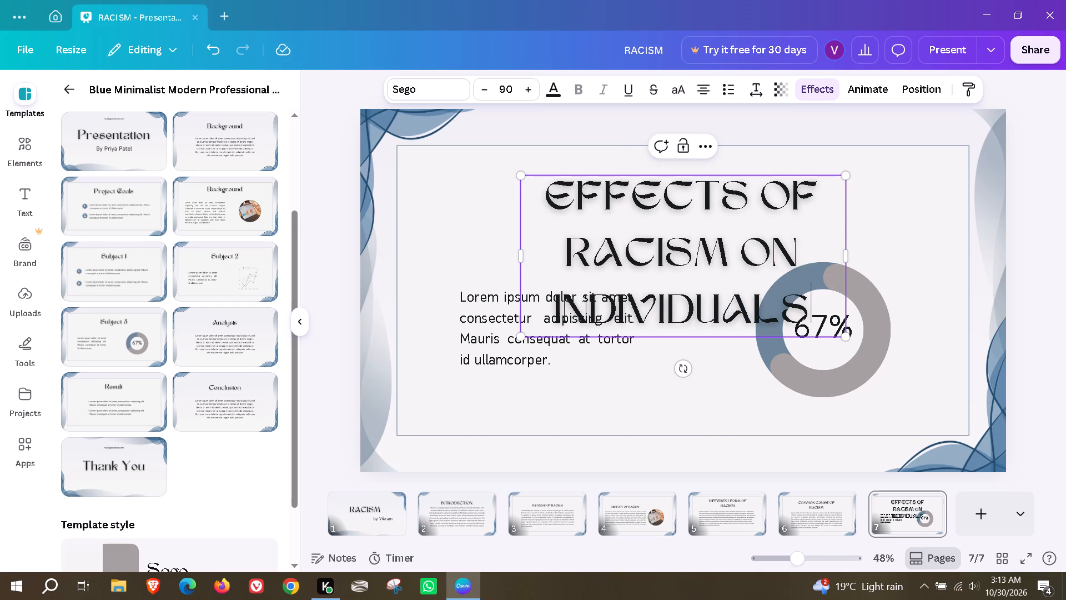
# Shrink page 7's heading to about font size 58.9 and widen its box so it fits on two lines.
pyautogui.moveTo(845, 339); pyautogui.dragTo(753, 242)
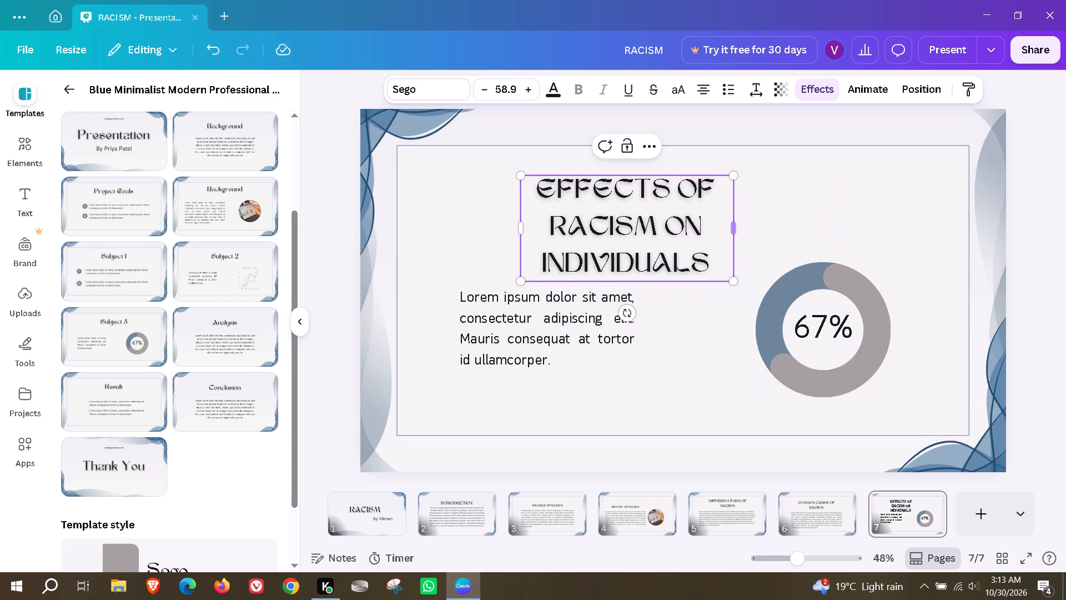
pyautogui.moveTo(732, 227); pyautogui.dragTo(867, 228)
pyautogui.moveTo(734, 232); pyautogui.dragTo(881, 217)
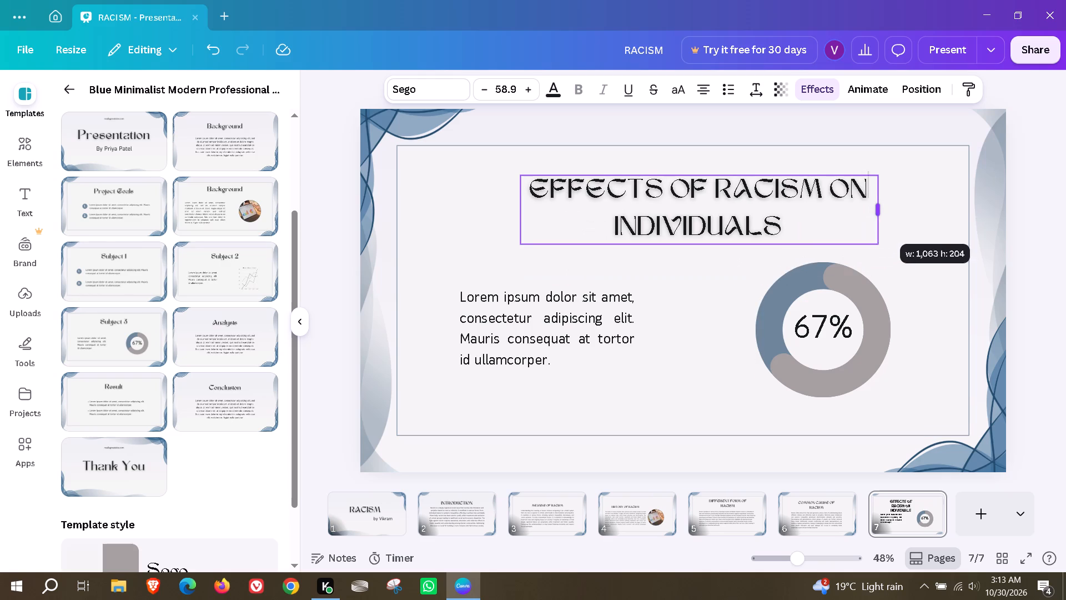
pyautogui.moveTo(881, 217); pyautogui.dragTo(882, 208)
# Replace page 7's placeholder paragraph with AI-written text using the custom prompt "generate 5-6 lines on effects of racism on individuals".
pyautogui.doubleClick(604, 289)
pyautogui.click(585, 259)
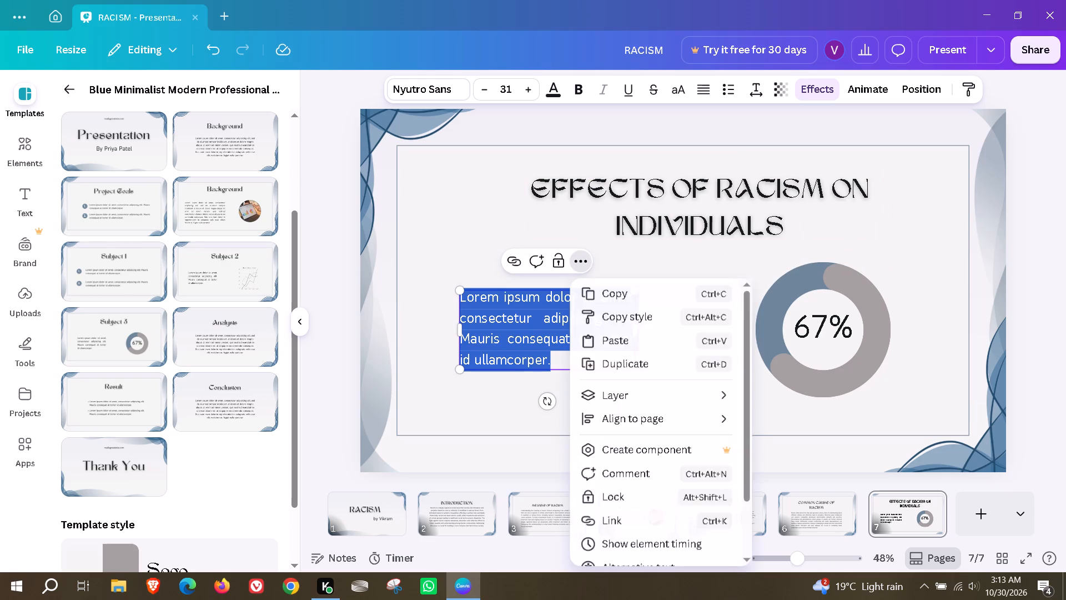
pyautogui.scroll(-3, 663, 407)
pyautogui.click(641, 533)
pyautogui.click(647, 299)
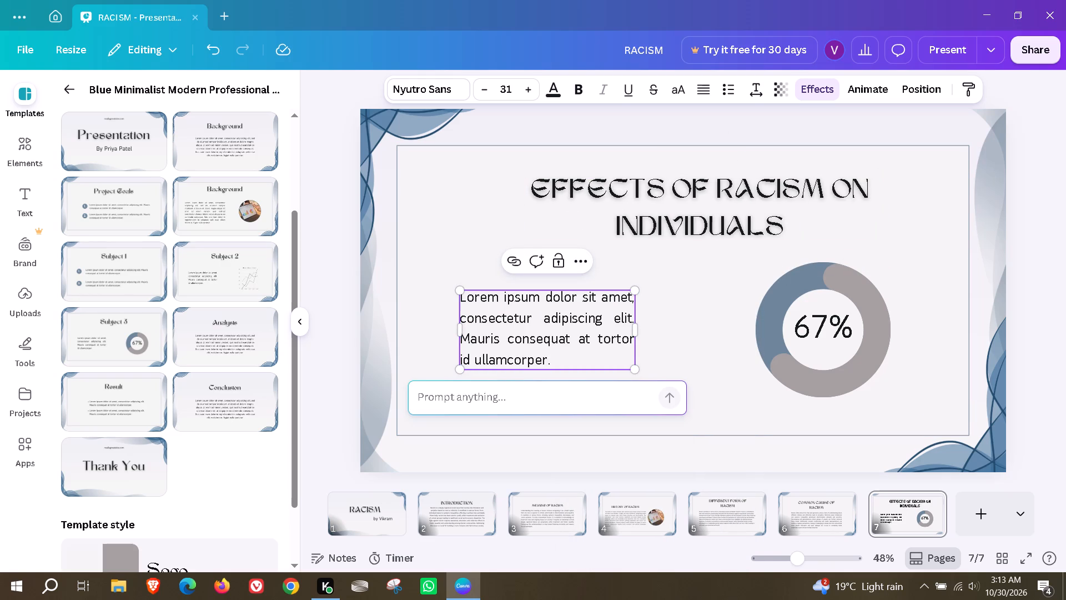
pyautogui.write('genr')
pyautogui.press('BackSpace')
pyautogui.write('erate')
pyautogui.press('space')
pyautogui.write('5-6 lines on eff')
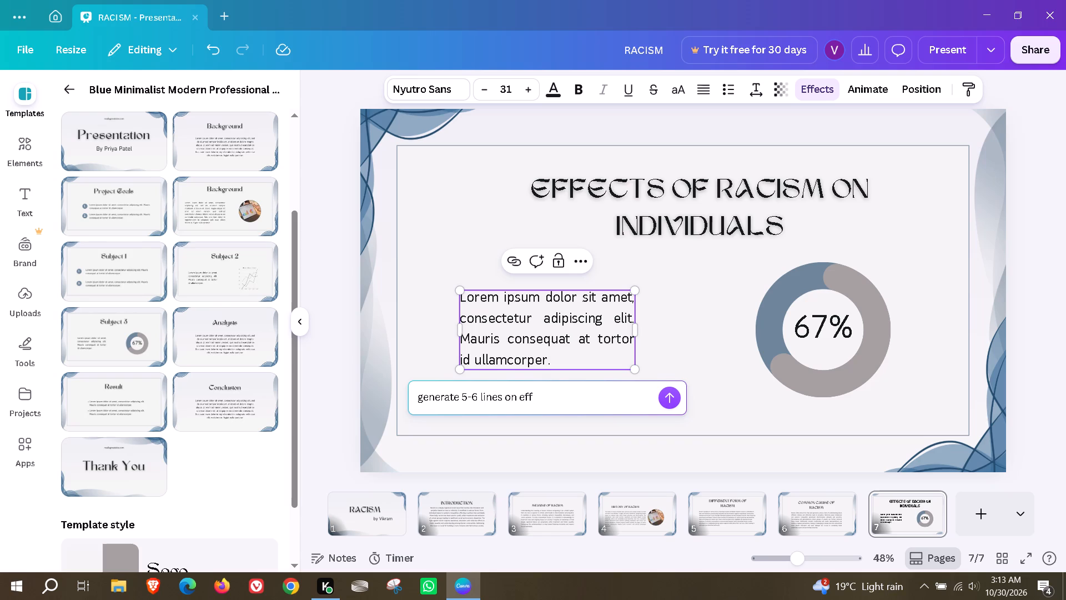
pyautogui.write('ects of rai')
pyautogui.press('BackSpace')
pyautogui.write('cism on individuals')
pyautogui.press('Return')
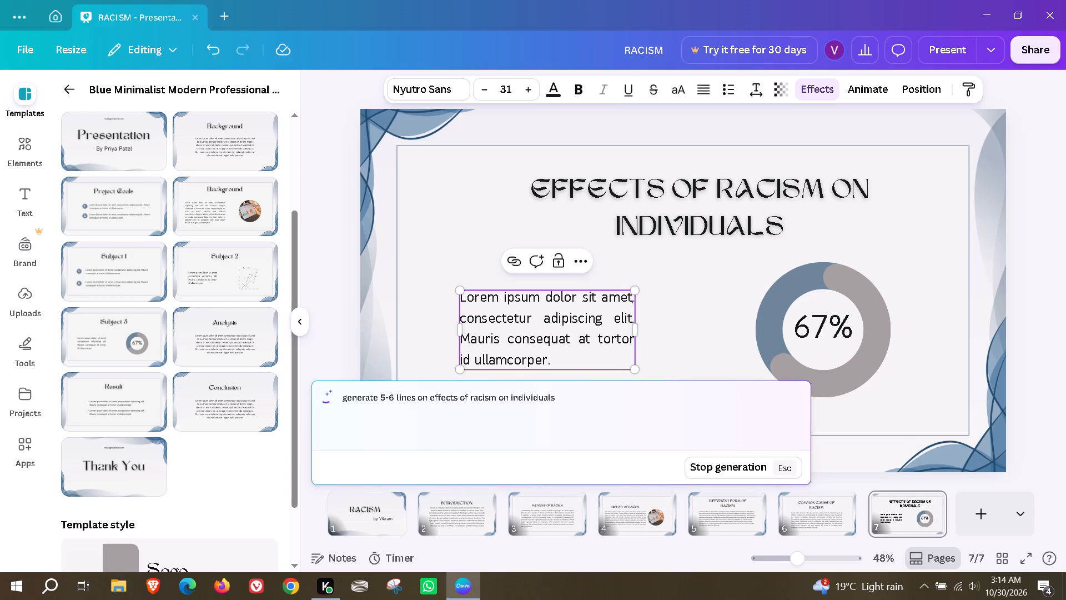
pyautogui.click(723, 261)
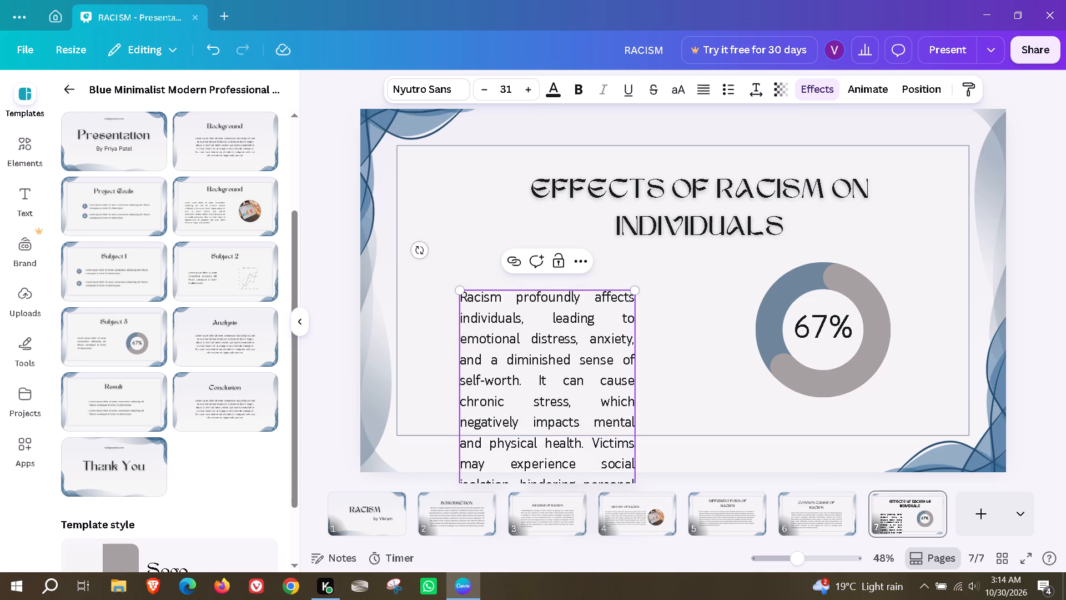
# Shrink page 7's paragraph to about font size 23, widen it to eight lines and move it below the heading.
pyautogui.moveTo(635, 288); pyautogui.dragTo(558, 380)
pyautogui.click(646, 376)
pyautogui.moveTo(534, 432); pyautogui.dragTo(551, 301)
pyautogui.click(209, 56)
pyautogui.moveTo(515, 455); pyautogui.dragTo(521, 291)
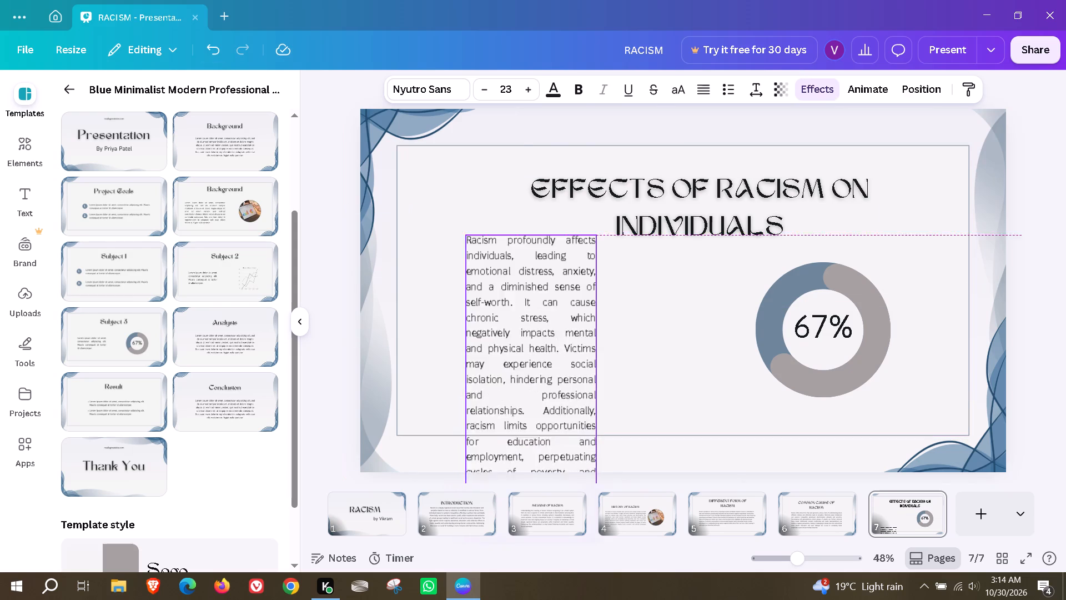
pyautogui.moveTo(521, 291); pyautogui.dragTo(522, 235)
pyautogui.click(597, 336)
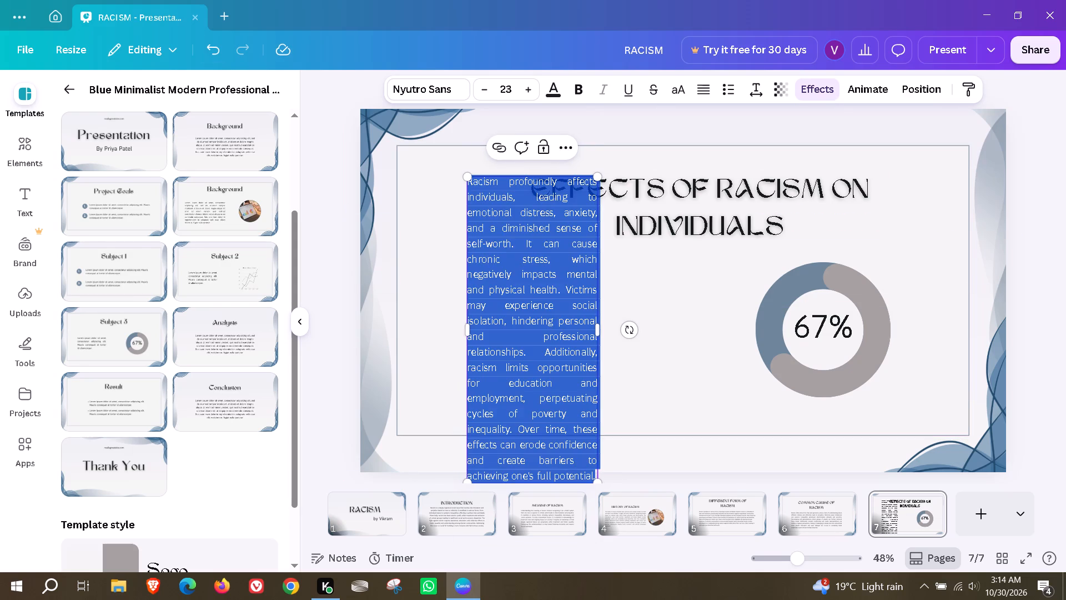
pyautogui.click(640, 366)
pyautogui.click(541, 349)
pyautogui.moveTo(600, 329); pyautogui.dragTo(806, 335)
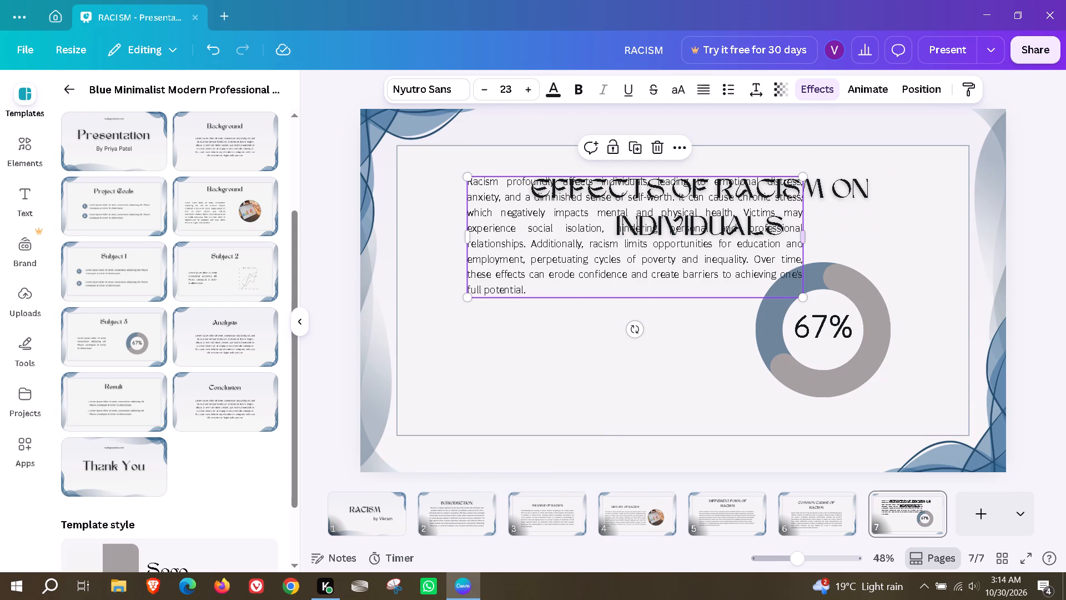
pyautogui.moveTo(690, 270); pyautogui.dragTo(628, 370)
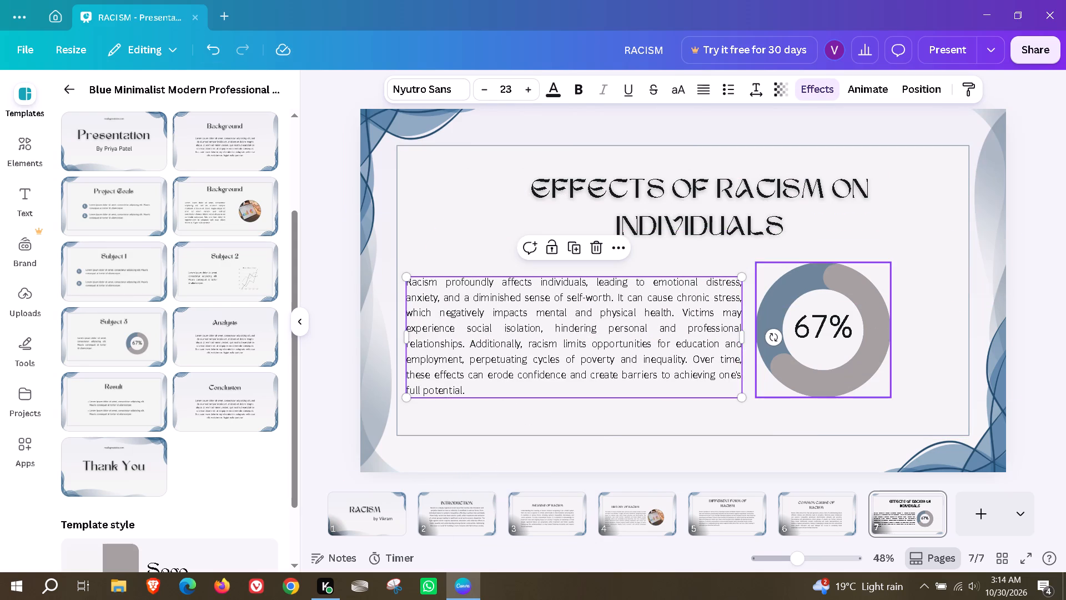
# Delete the 67% ring chart from page 7.
pyautogui.click(830, 353)
pyautogui.click(844, 239)
# Move page 7's paragraph across so it sits centred below the heading.
pyautogui.moveTo(659, 314); pyautogui.dragTo(775, 311)
pyautogui.click(768, 303)
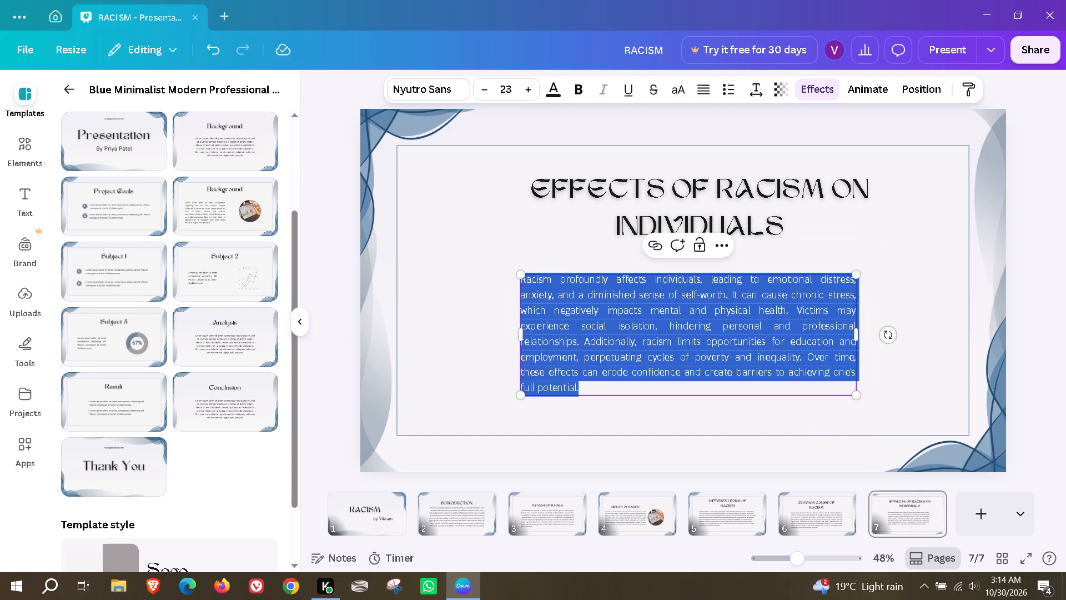
pyautogui.click(916, 357)
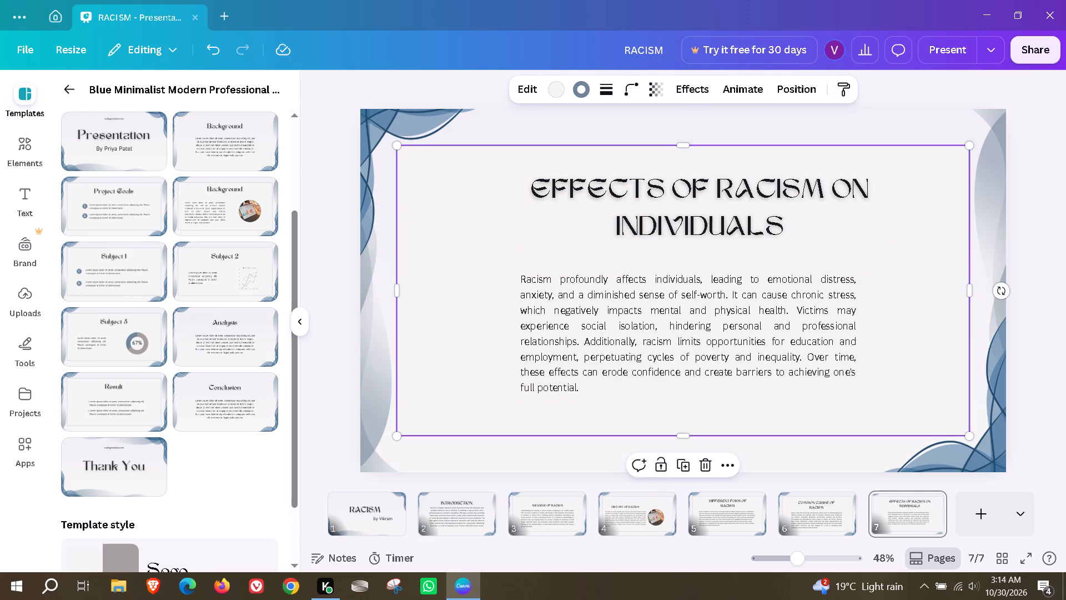
# Add the template's "Analysis" page as a new page 8.
pyautogui.click(224, 351)
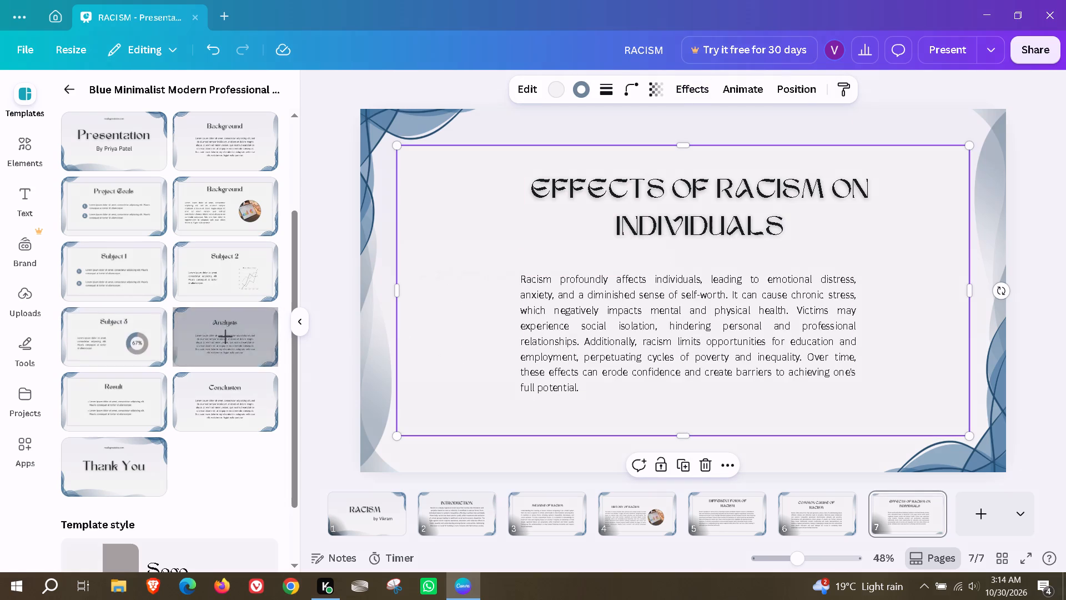
pyautogui.click(616, 337)
# Replace page 8's "Analysis" heading with "RACISM IN EDUCATION AND WORKPLACE".
pyautogui.tripleClick(671, 200)
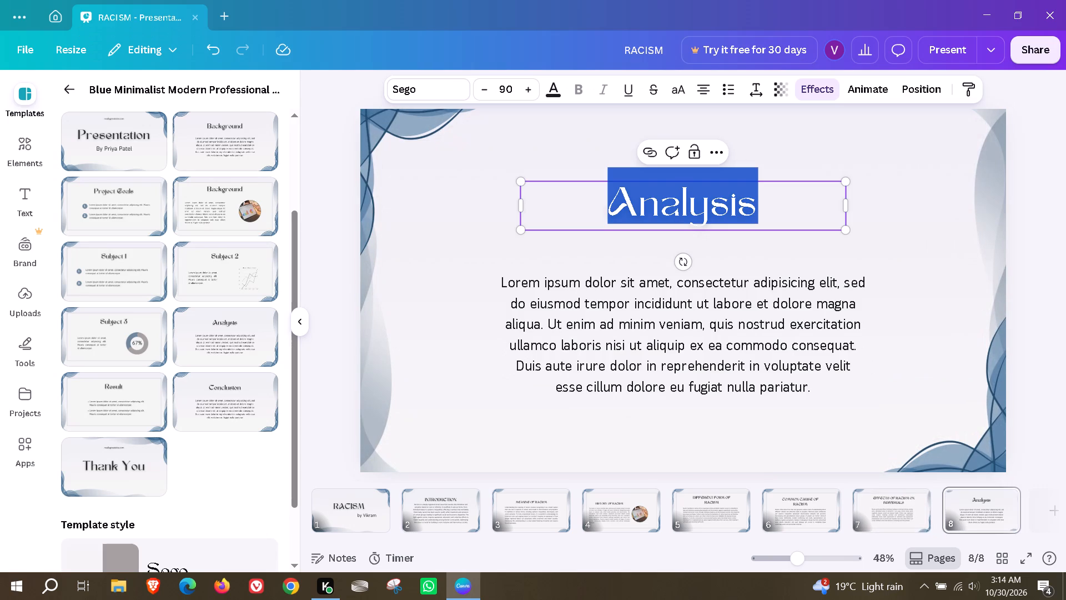
pyautogui.write('RACISM IN')
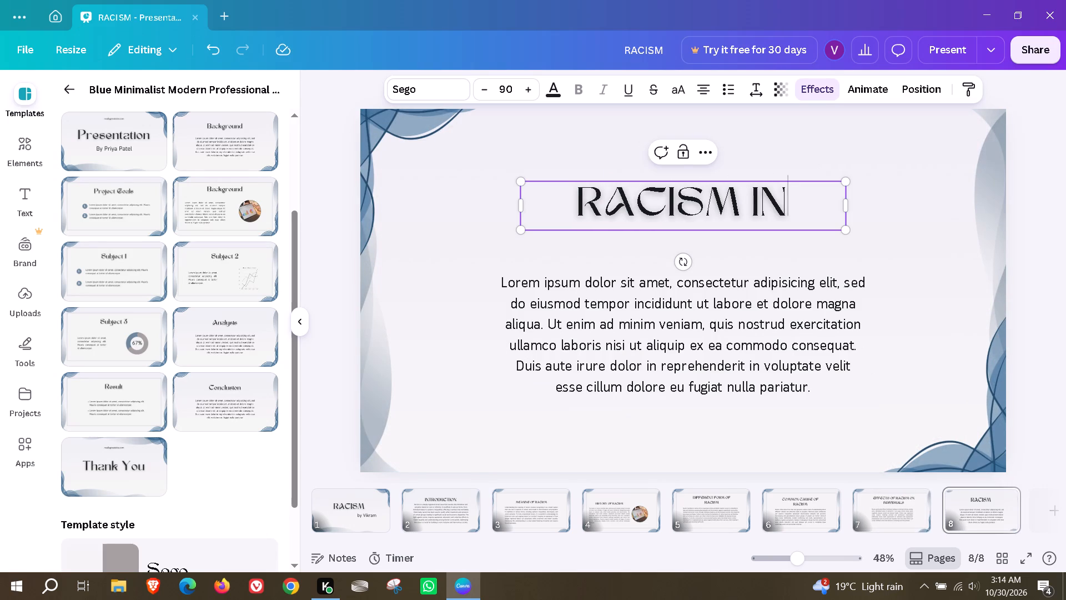
pyautogui.press('space')
pyautogui.write('EDUCATION AND WORKPLACE')
pyautogui.click(907, 302)
# Shrink page 8's heading to font size 52.6 on three lines and place it above the paragraph.
pyautogui.click(722, 236)
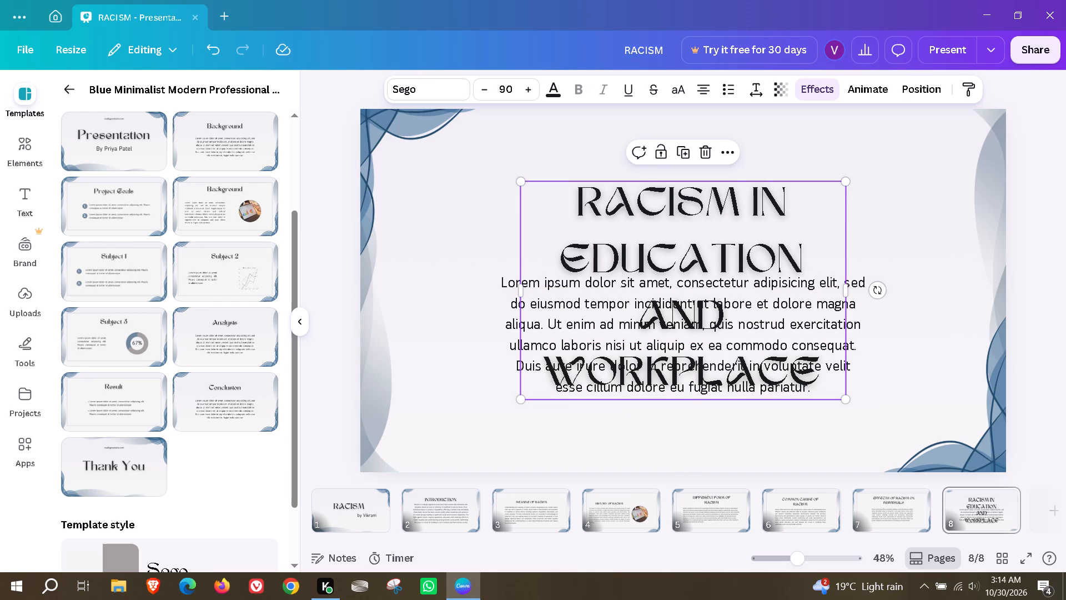
pyautogui.moveTo(849, 293); pyautogui.dragTo(986, 278)
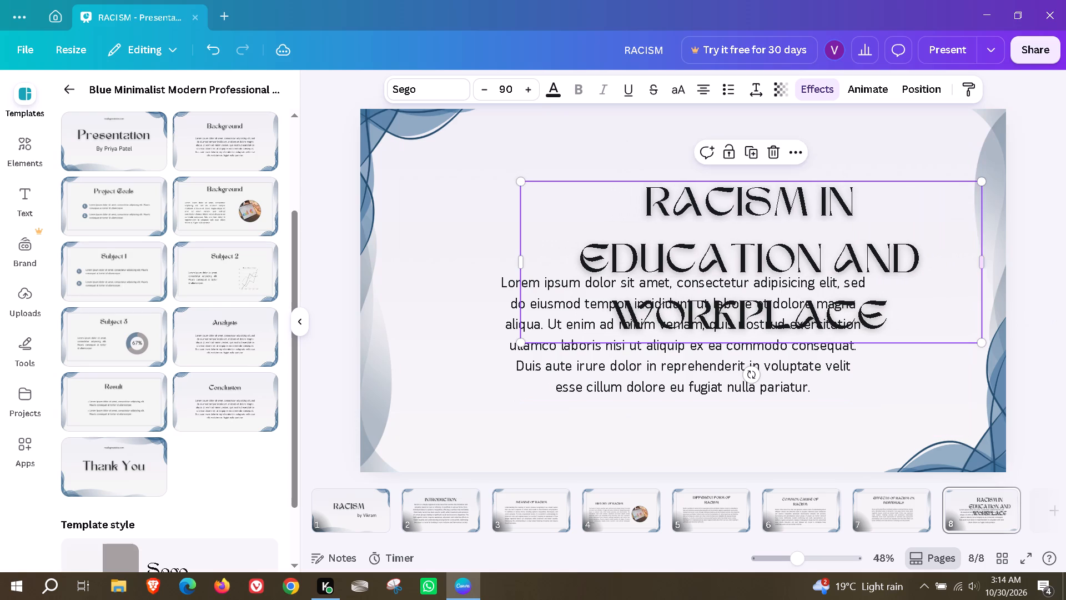
pyautogui.moveTo(982, 340); pyautogui.dragTo(803, 234)
pyautogui.click(862, 235)
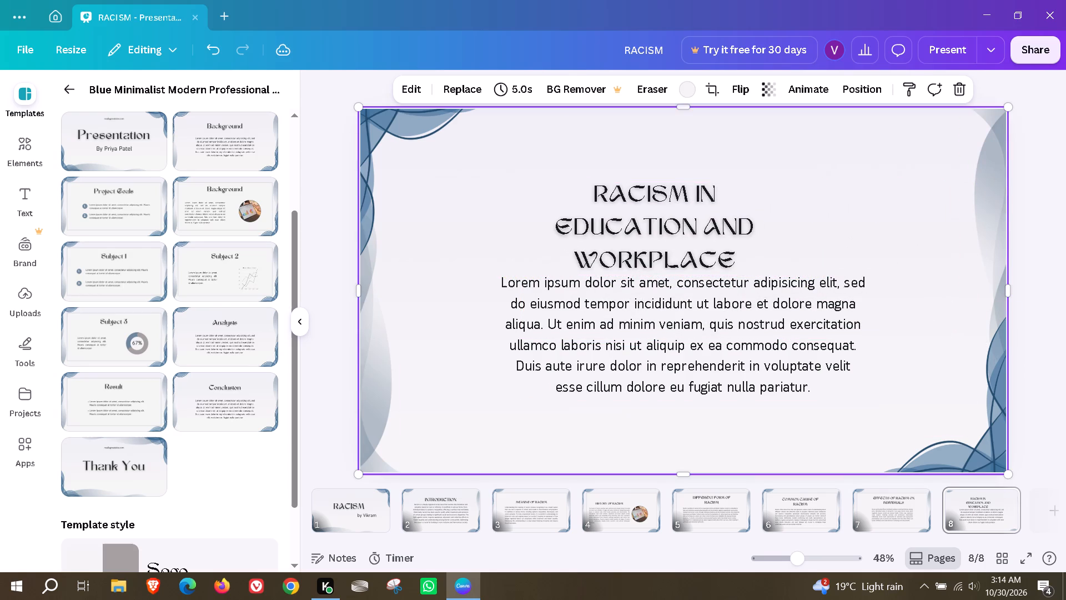
pyautogui.moveTo(685, 229); pyautogui.dragTo(717, 209)
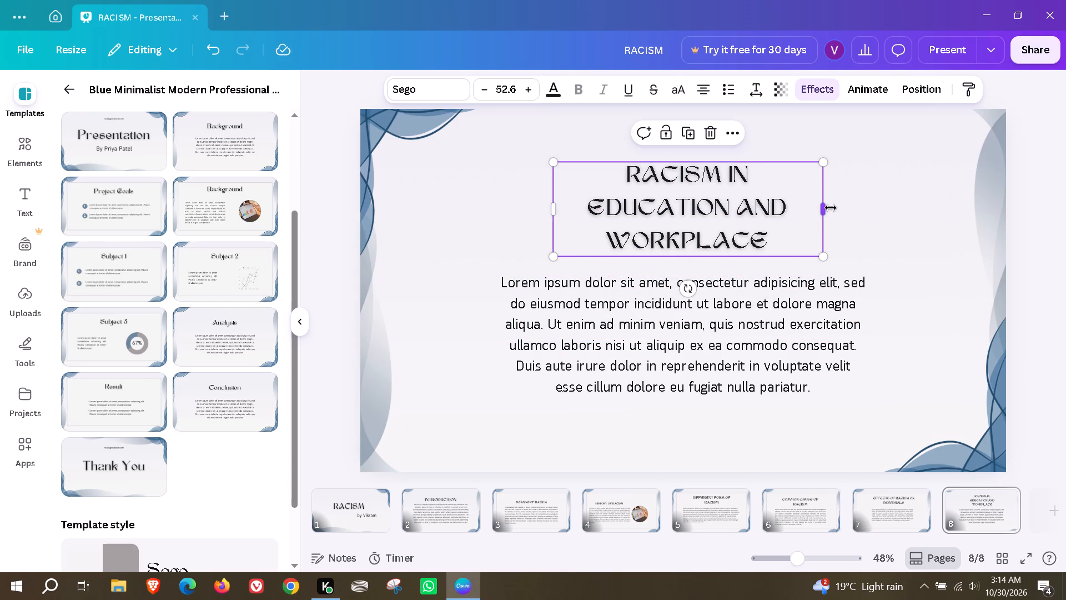
# Replace page 8's placeholder paragraph with AI text from the prompt "generate 5-6 lines on racism in education and workplace".
pyautogui.doubleClick(755, 324)
pyautogui.click(722, 247)
pyautogui.scroll(-3, 770, 402)
pyautogui.click(769, 519)
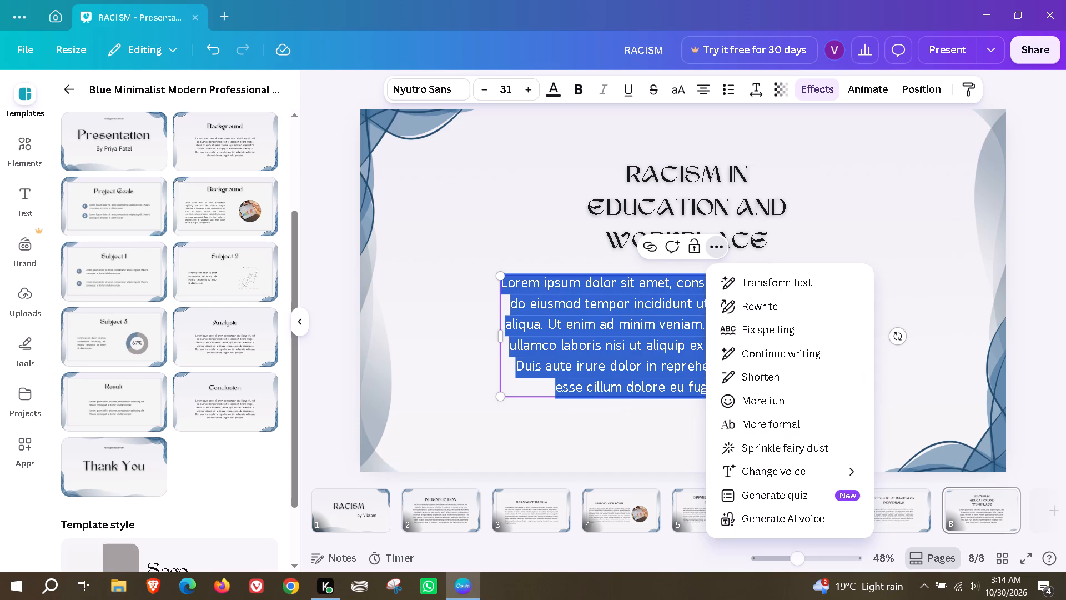
pyautogui.click(770, 285)
pyautogui.write('generate 5-6 lines on')
pyautogui.press('space')
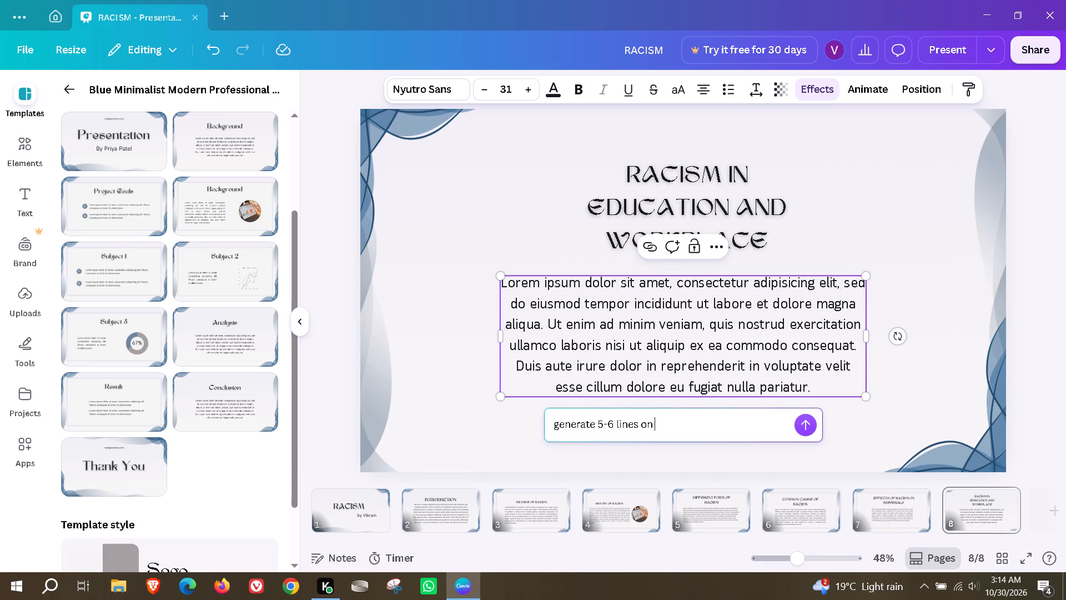
pyautogui.write('rac')
pyautogui.write('ismi')
pyautogui.press('BackSpace')
pyautogui.press('space')
pyautogui.write('in education and workplace')
pyautogui.press('Return')
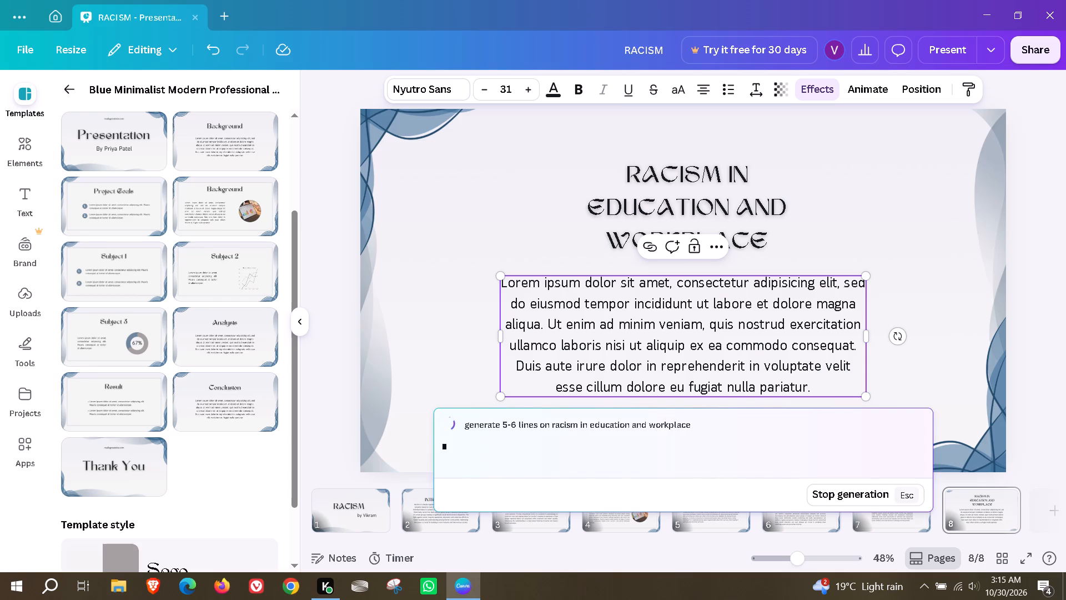
pyautogui.click(876, 393)
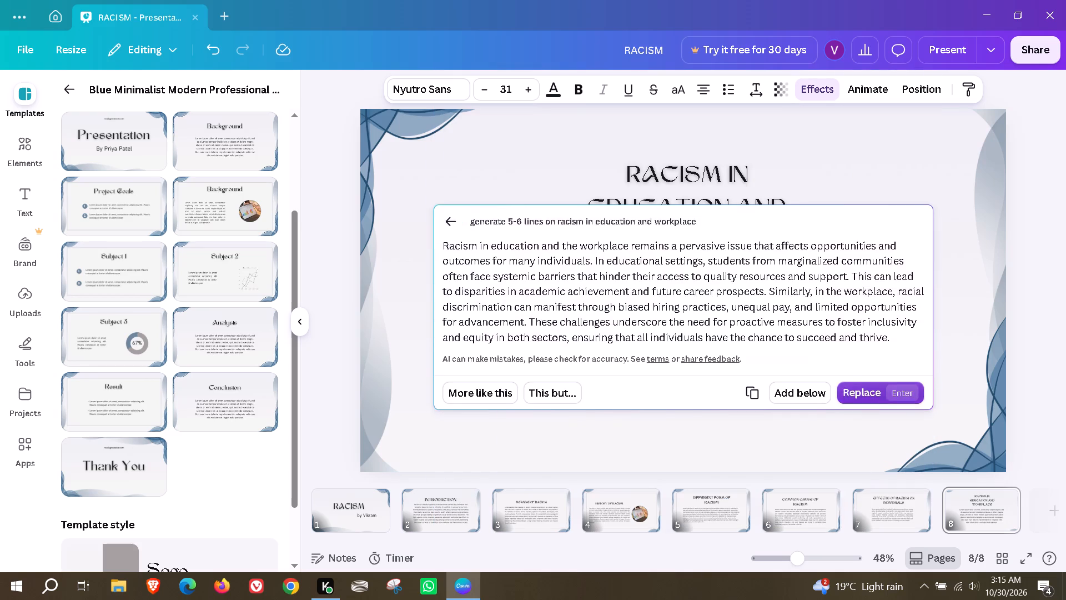
# Widen page 8's paragraph, scale it down slightly and centre it below the heading.
pyautogui.moveTo(871, 411); pyautogui.dragTo(961, 411)
pyautogui.click(884, 228)
pyautogui.moveTo(711, 349); pyautogui.dragTo(632, 323)
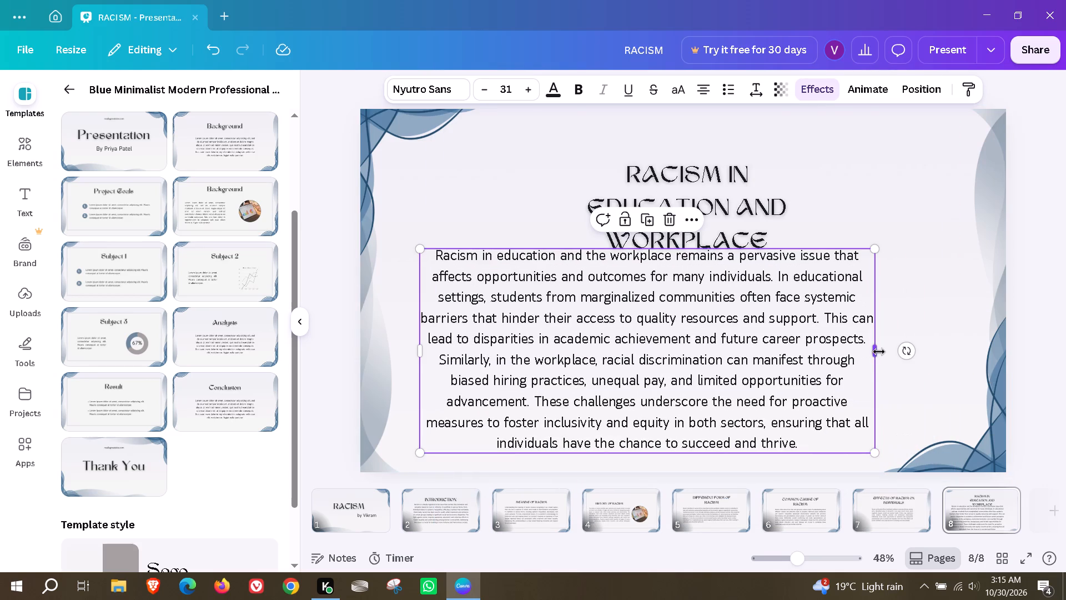
pyautogui.moveTo(879, 352); pyautogui.dragTo(947, 364)
pyautogui.moveTo(944, 436); pyautogui.dragTo(915, 411)
pyautogui.moveTo(817, 326); pyautogui.dragTo(844, 356)
# Widen page 8's heading to fit on two lines, centre it over the paragraph and nudge the paragraph up.
pyautogui.click(873, 188)
pyautogui.moveTo(757, 217); pyautogui.dragTo(757, 227)
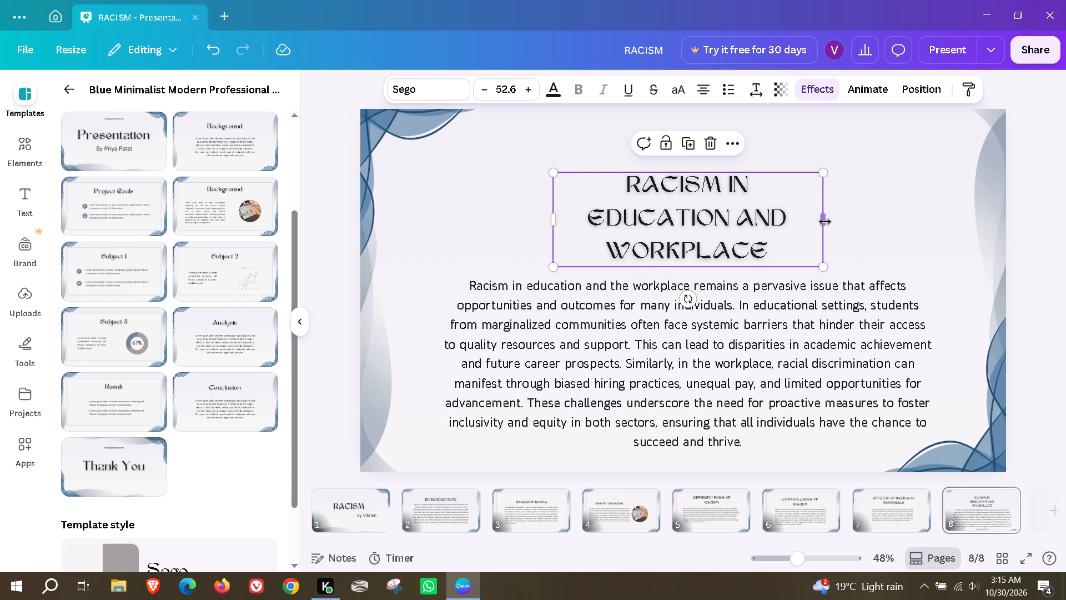
pyautogui.moveTo(826, 222); pyautogui.dragTo(893, 226)
pyautogui.moveTo(788, 209); pyautogui.dragTo(750, 234)
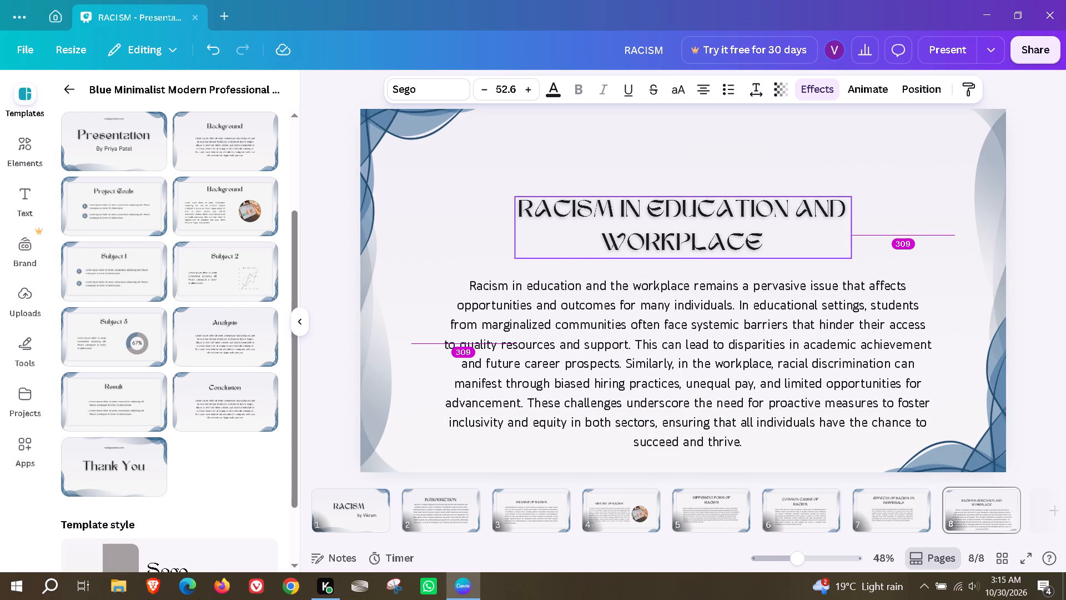
pyautogui.moveTo(750, 234); pyautogui.dragTo(754, 233)
pyautogui.click(897, 199)
pyautogui.moveTo(718, 219); pyautogui.dragTo(716, 205)
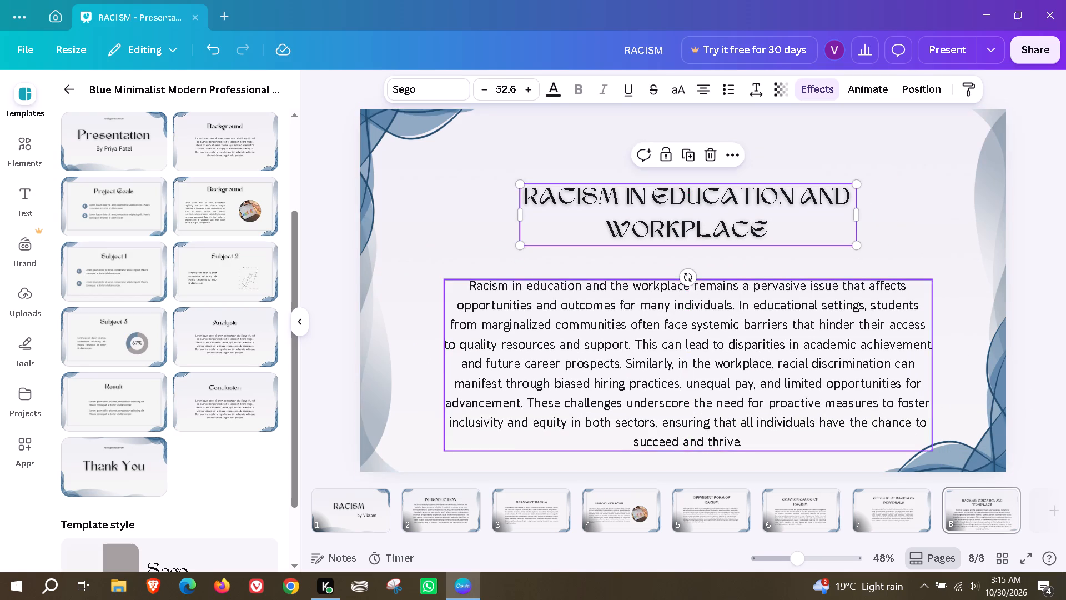
pyautogui.moveTo(740, 324); pyautogui.dragTo(737, 313)
pyautogui.click(883, 228)
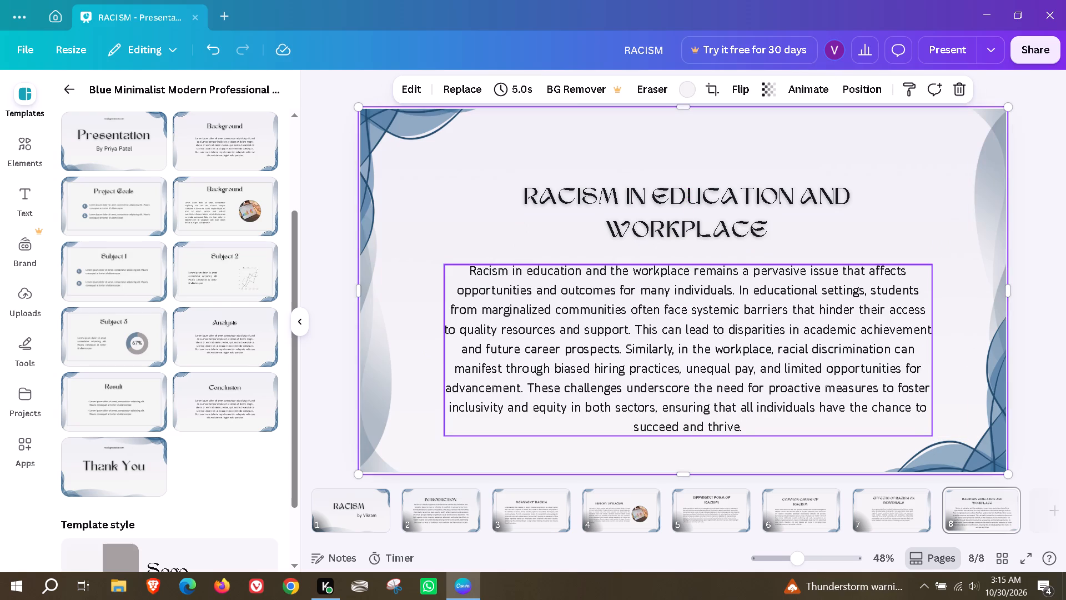
# Add the template's "Result" page as a new page 9.
pyautogui.click(140, 418)
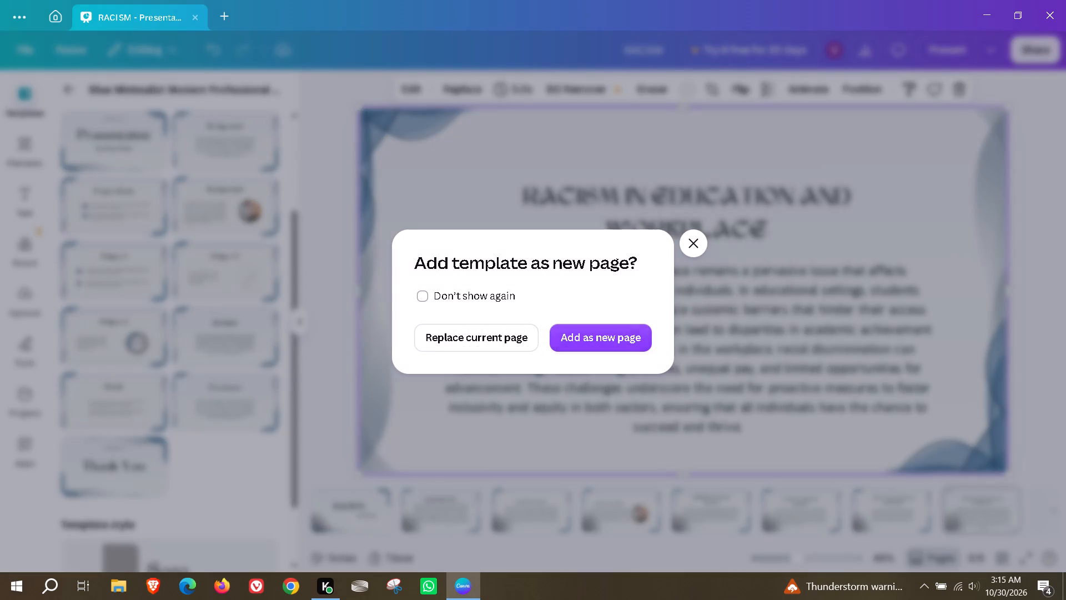
pyautogui.click(634, 346)
# Replace page 9's "Result" heading with "RACISM IN INDIA AND AROUND THE WORLD".
pyautogui.doubleClick(672, 202)
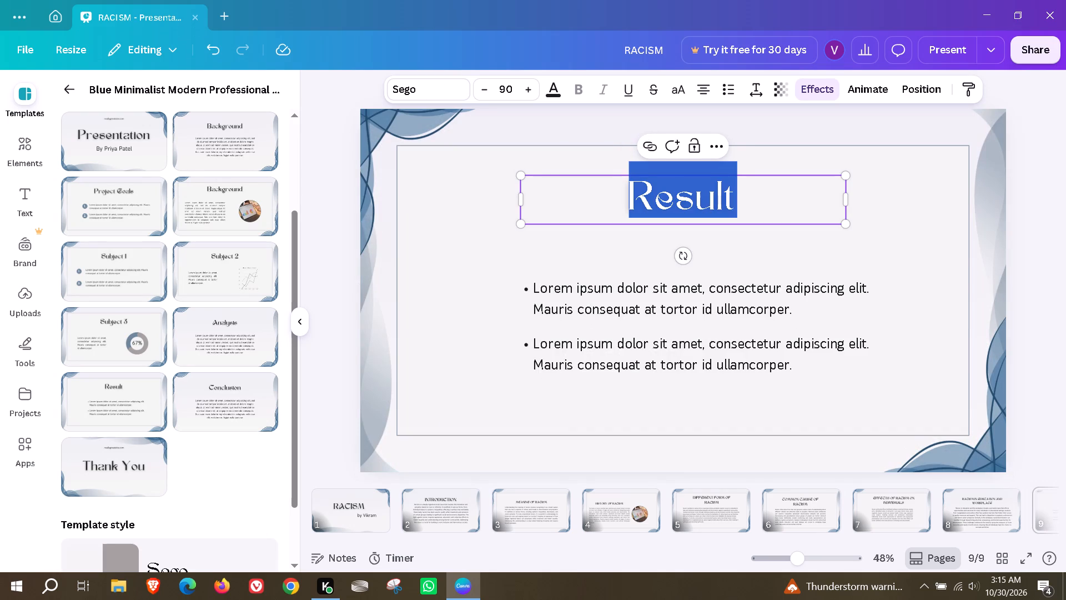
pyautogui.write('RACISM IN INDIA AND AROUN')
pyautogui.press('space')
pyautogui.hotkey('shift', 'BackSpace')
pyautogui.write('D THR')
pyautogui.press('space')
pyautogui.hotkey('shift', 'BackSpace')
pyautogui.hotkey('shift', 'BackSpace')
pyautogui.write('E WORLD')
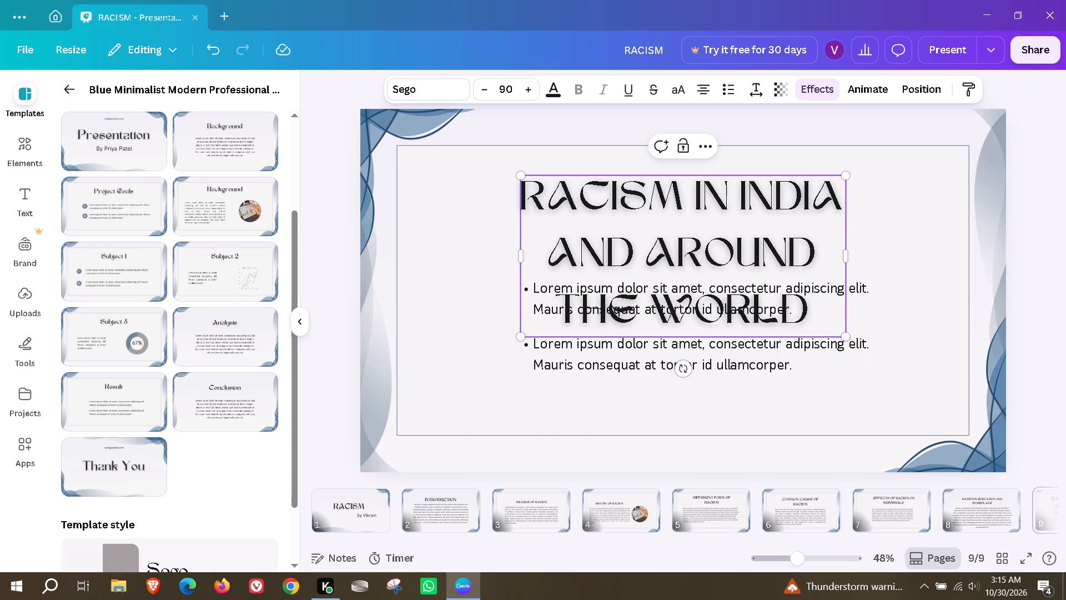
# Shrink page 9's heading to font size 59.2, widen it to two lines and centre it near the frame's top.
pyautogui.moveTo(841, 339); pyautogui.dragTo(749, 248)
pyautogui.moveTo(738, 233); pyautogui.dragTo(934, 245)
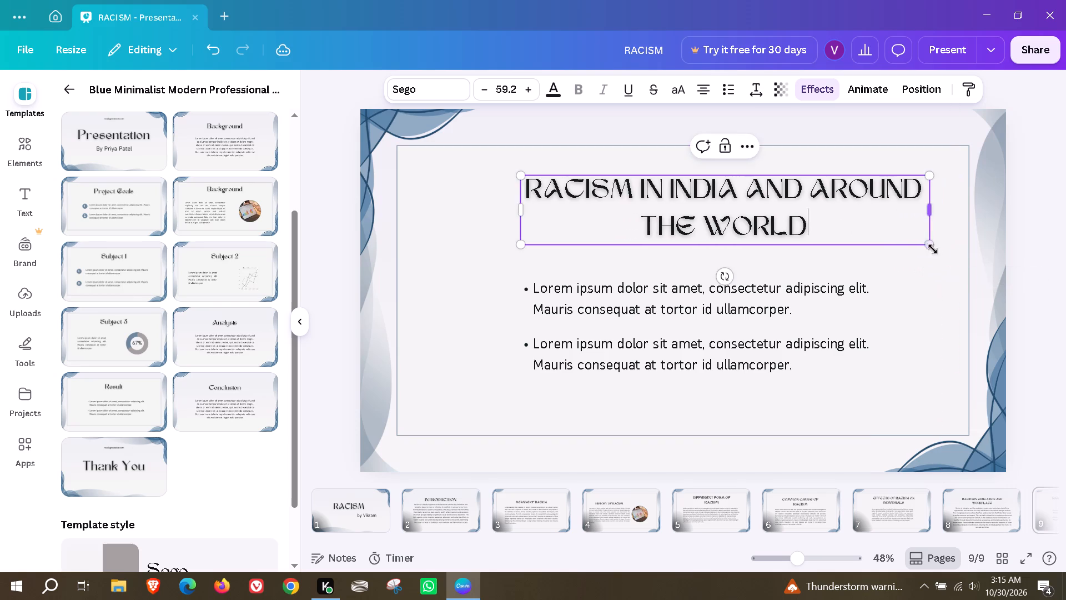
pyautogui.click(909, 321)
pyautogui.moveTo(792, 214); pyautogui.dragTo(757, 216)
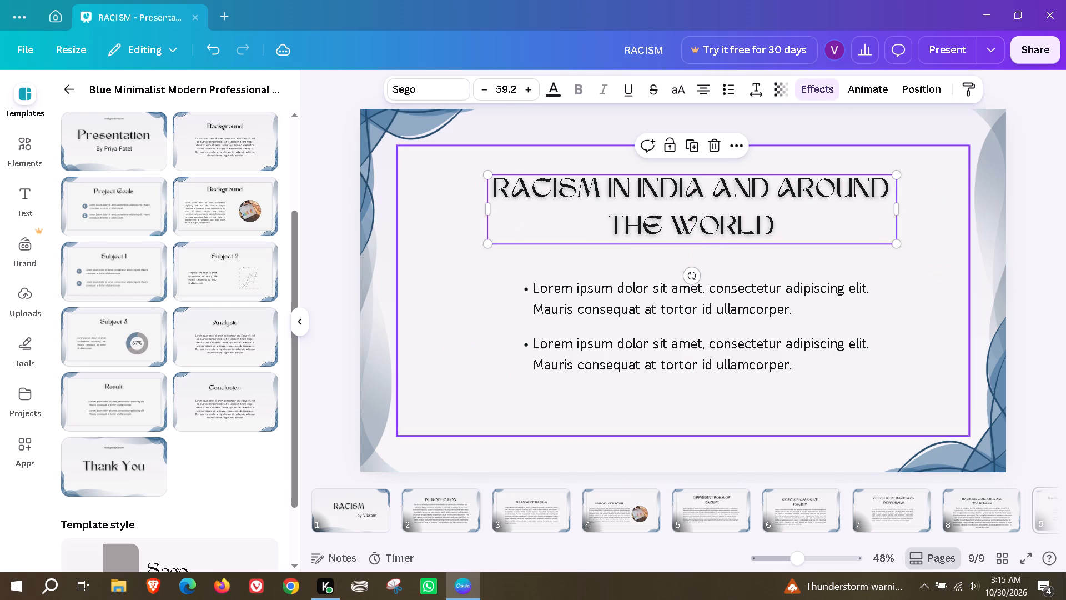
# Delete the upper of page 9's two placeholder bullet texts.
pyautogui.click(760, 294)
pyautogui.click(721, 249)
# Replace page 9's remaining bullet with AI text from the prompt "generate 5-6 lines on racism in india and around the world".
pyautogui.doubleClick(737, 343)
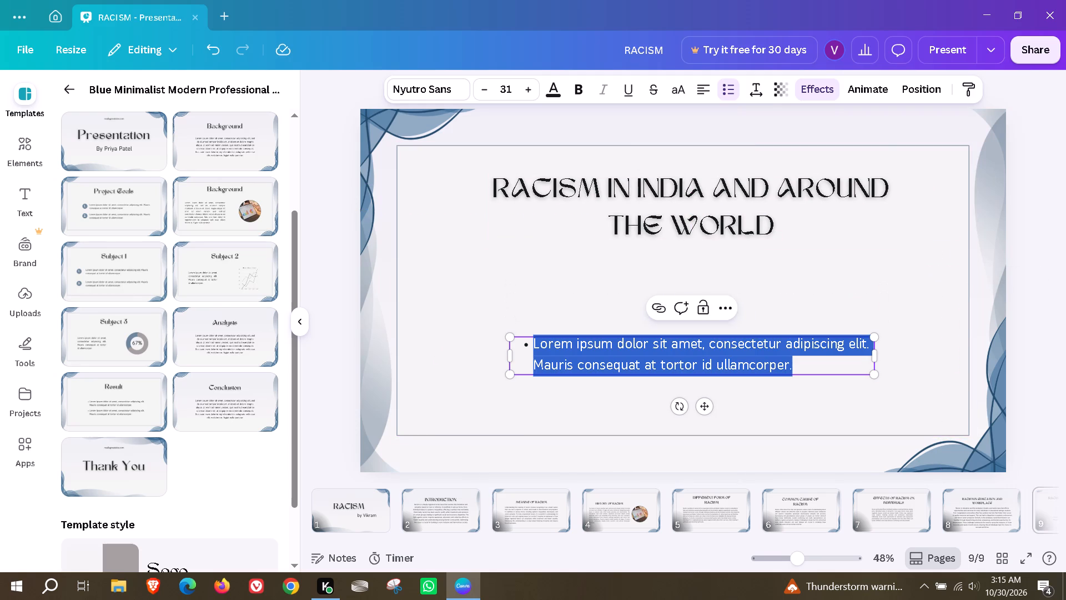
pyautogui.click(730, 308)
pyautogui.scroll(-3, 778, 252)
pyautogui.click(778, 254)
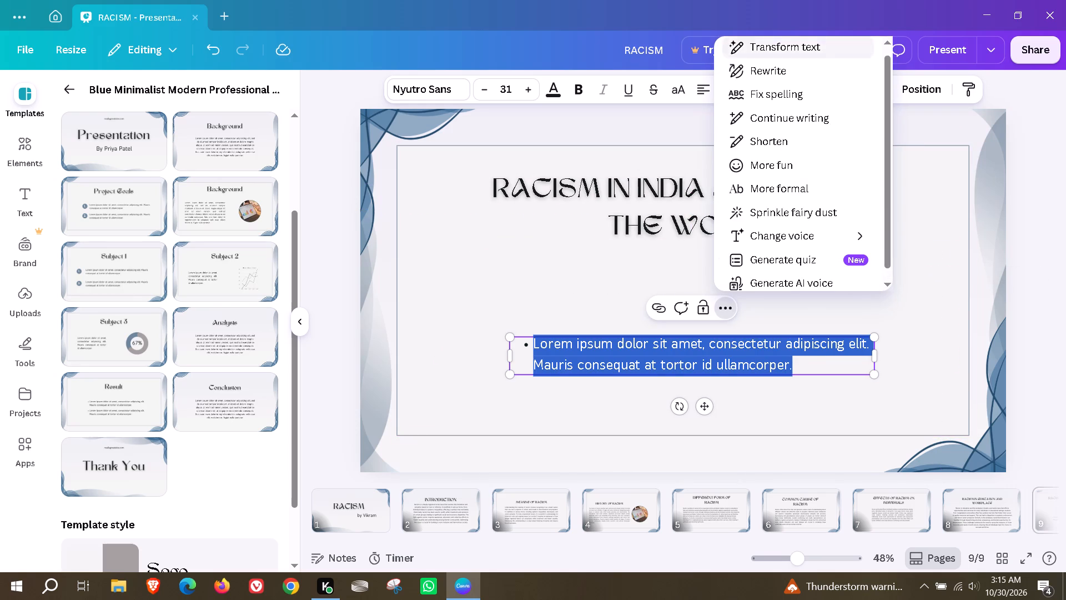
pyautogui.click(773, 42)
pyautogui.write('genertae')
pyautogui.press('BackSpace')
pyautogui.press('BackSpace')
pyautogui.press('BackSpace')
pyautogui.write('ate 5-6 lines on')
pyautogui.press('space')
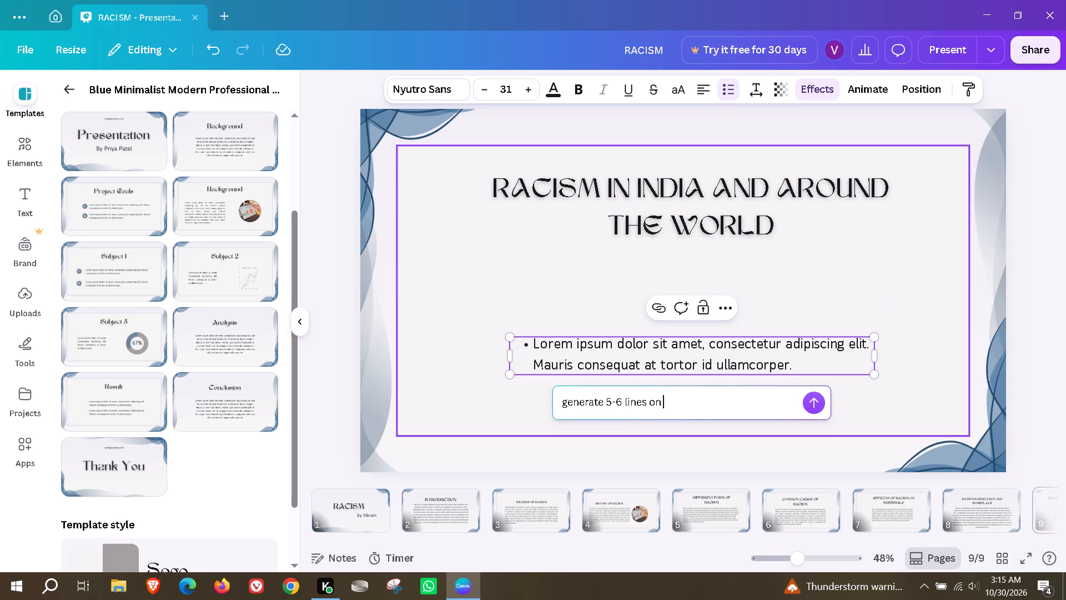
pyautogui.write('a')
pyautogui.press('BackSpace')
pyautogui.write('racism in india and around the world')
pyautogui.press('Return')
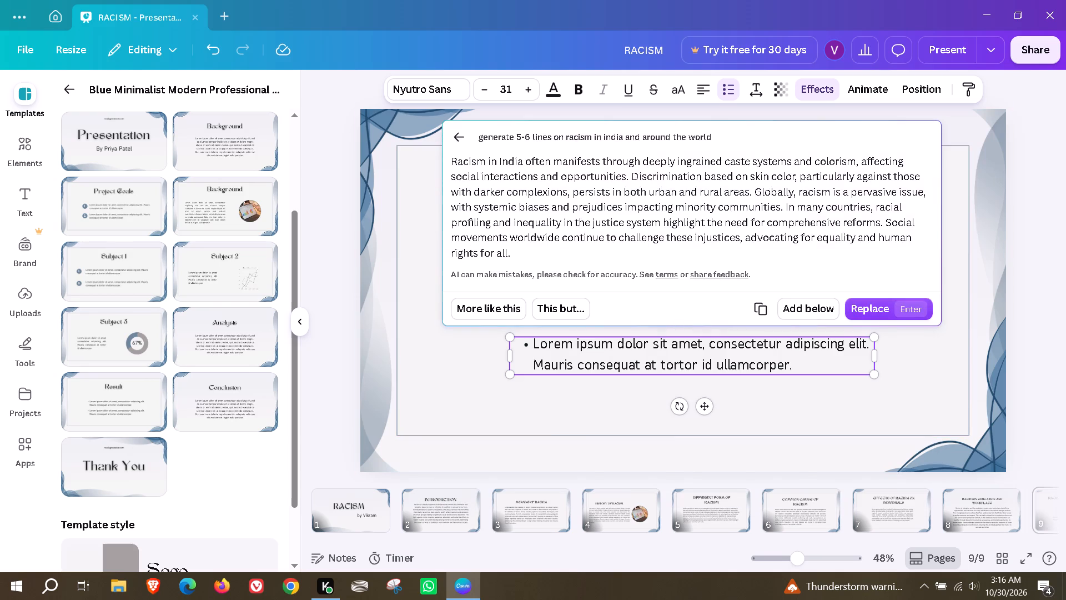
pyautogui.click(885, 311)
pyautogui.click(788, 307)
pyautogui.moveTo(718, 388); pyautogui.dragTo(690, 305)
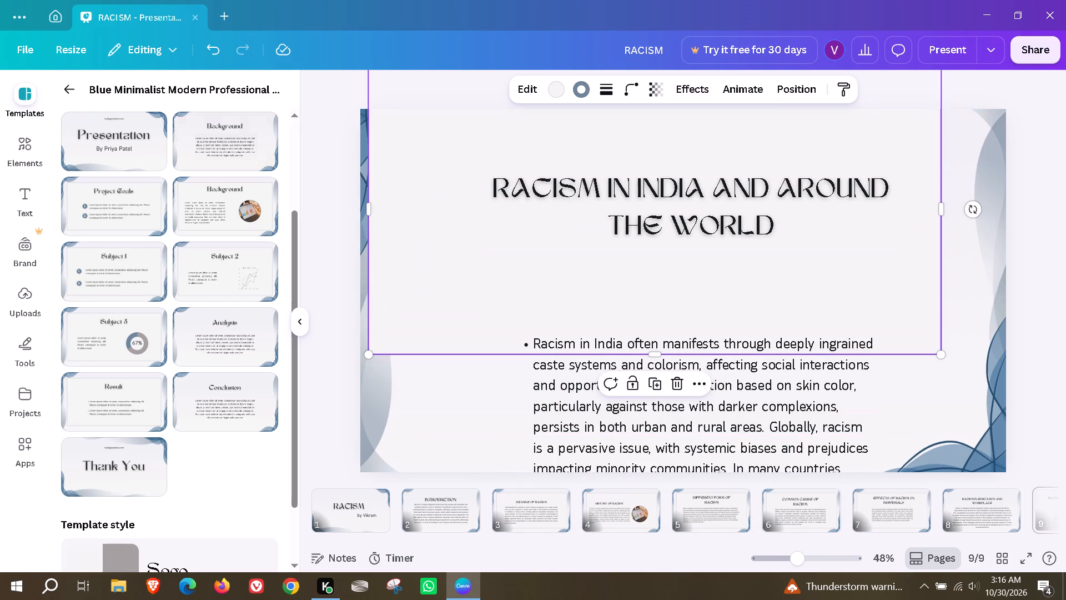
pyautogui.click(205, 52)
# Widen page 9's bullet text, scale it to font size 29.2 and fit it inside the frame below the heading.
pyautogui.moveTo(576, 456); pyautogui.dragTo(548, 295)
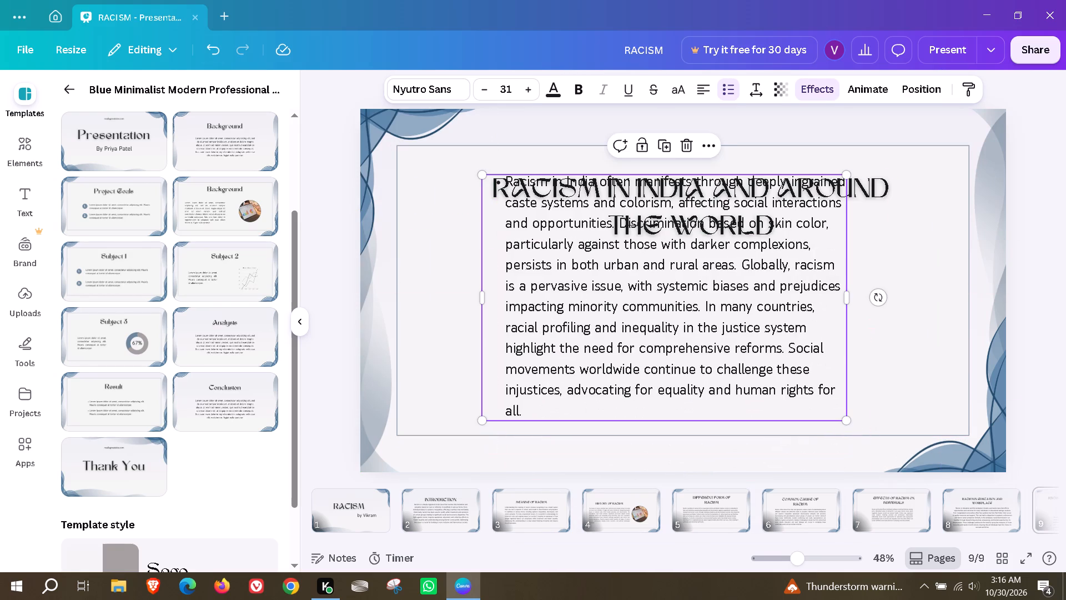
pyautogui.moveTo(848, 296); pyautogui.dragTo(965, 299)
pyautogui.moveTo(793, 263); pyautogui.dragTo(753, 333)
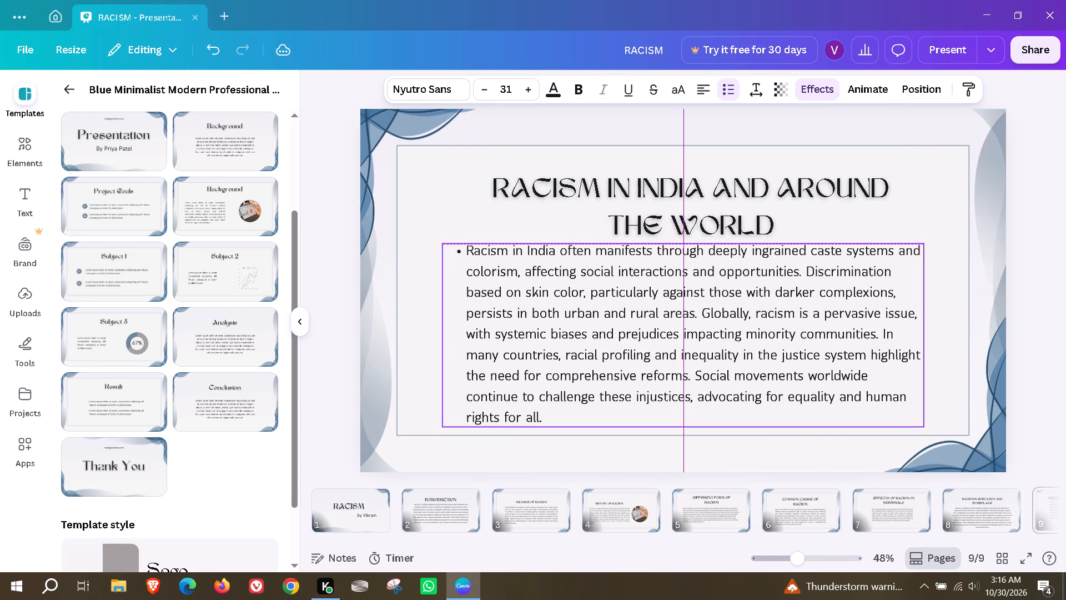
pyautogui.moveTo(753, 333); pyautogui.dragTo(756, 334)
pyautogui.moveTo(926, 336); pyautogui.dragTo(933, 336)
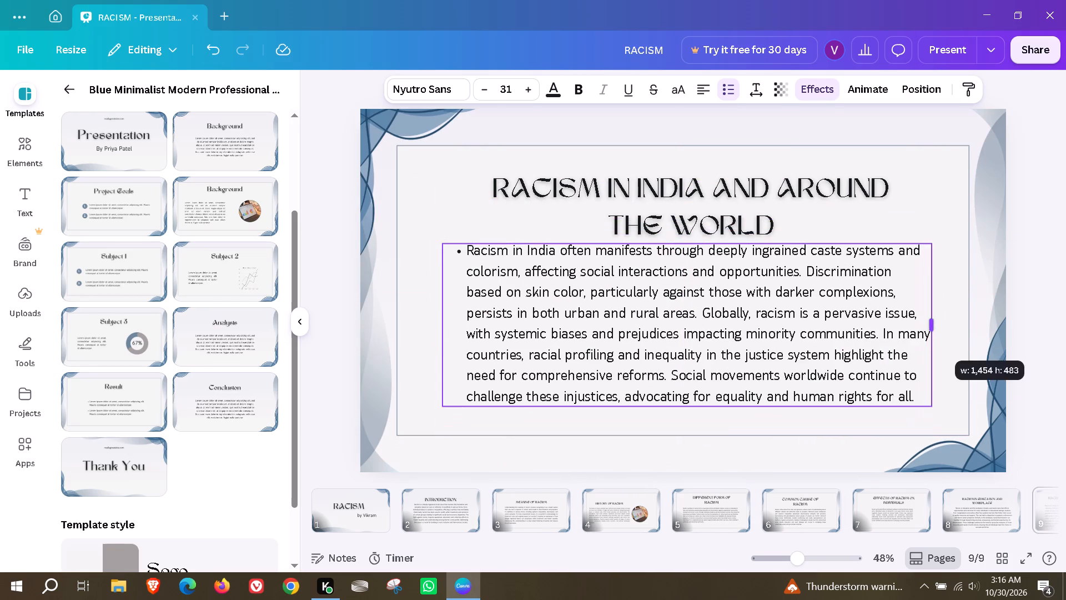
pyautogui.moveTo(933, 336); pyautogui.dragTo(934, 337)
pyautogui.moveTo(933, 402); pyautogui.dragTo(905, 391)
pyautogui.moveTo(809, 330); pyautogui.dragTo(834, 353)
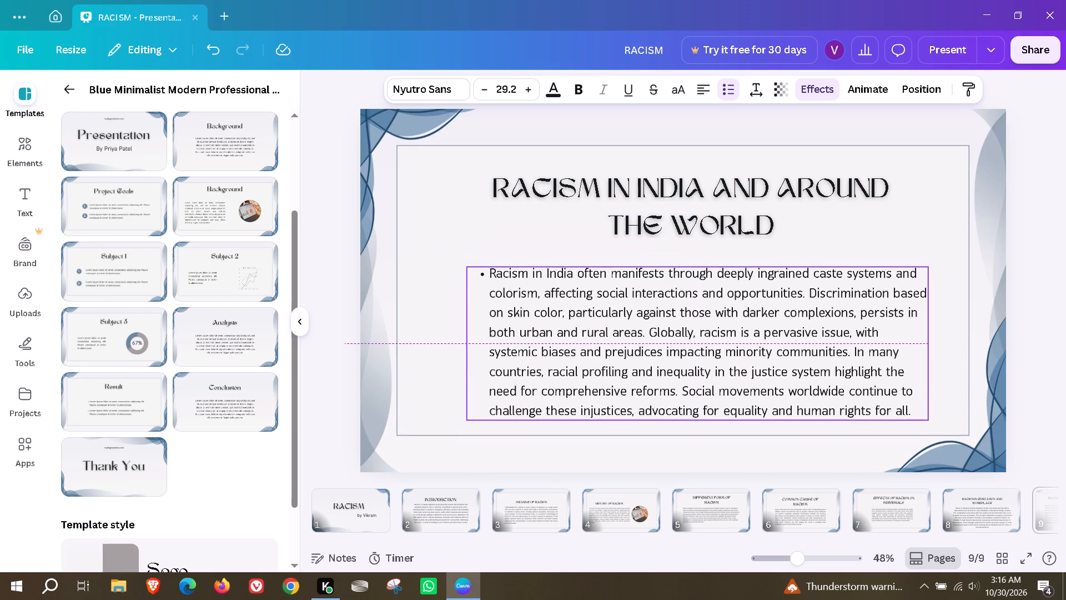
pyautogui.moveTo(834, 353); pyautogui.dragTo(829, 344)
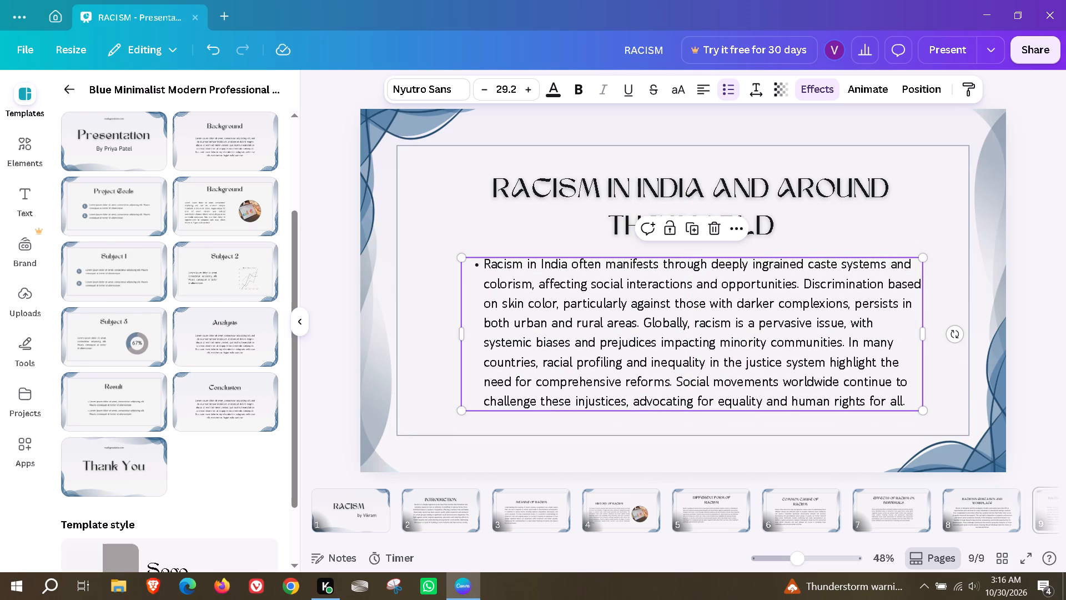
pyautogui.click(742, 425)
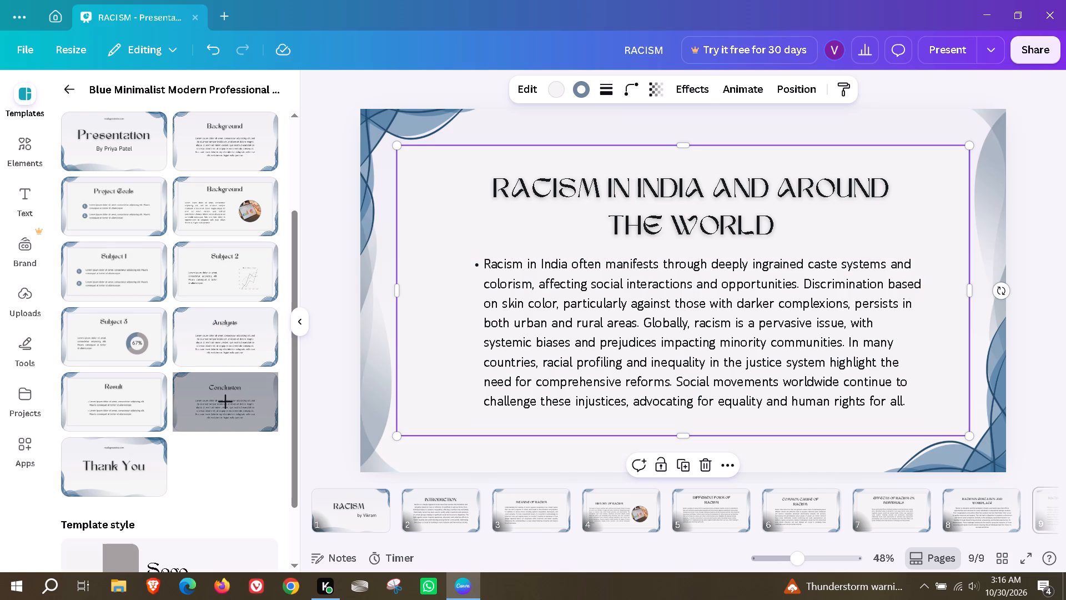
# Add the template's "Conclusion" page as a new page 10.
pyautogui.click(196, 405)
pyautogui.click(629, 336)
# Replace page 10's "Conclusion" heading with "RACISM IN SOCIAL MEDIA AND MODERN SOCIETY".
pyautogui.doubleClick(735, 205)
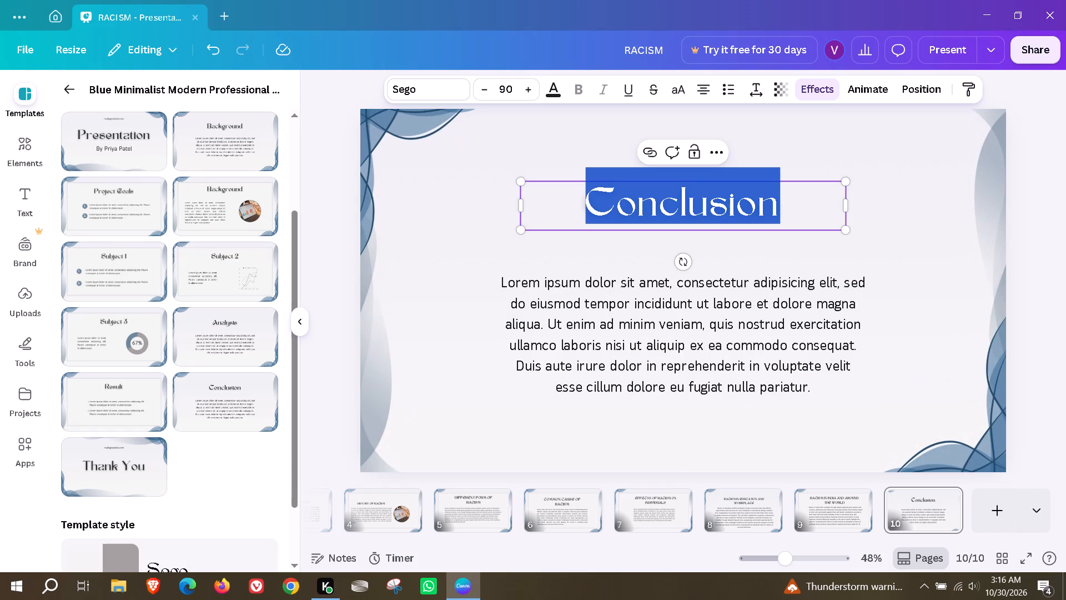
pyautogui.write('RACISM IN SOCILA')
pyautogui.hotkey('shift', 'BackSpace')
pyautogui.hotkey('shift', 'BackSpace')
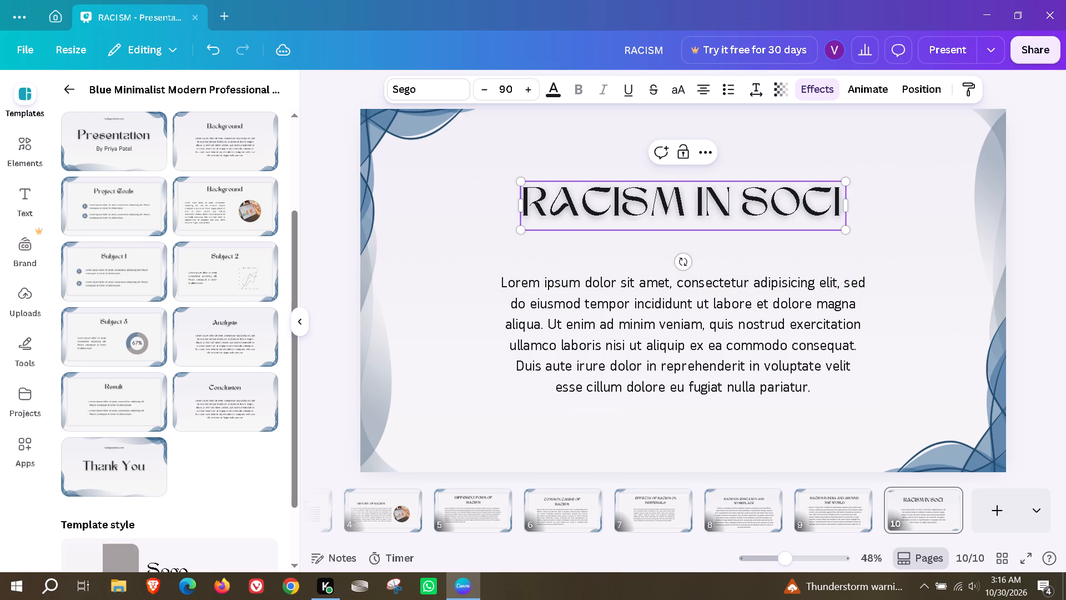
pyautogui.write('AL MEDIA AN')
pyautogui.press('space')
pyautogui.hotkey('shift', 'BackSpace')
pyautogui.write('D MODERN')
pyautogui.press('space')
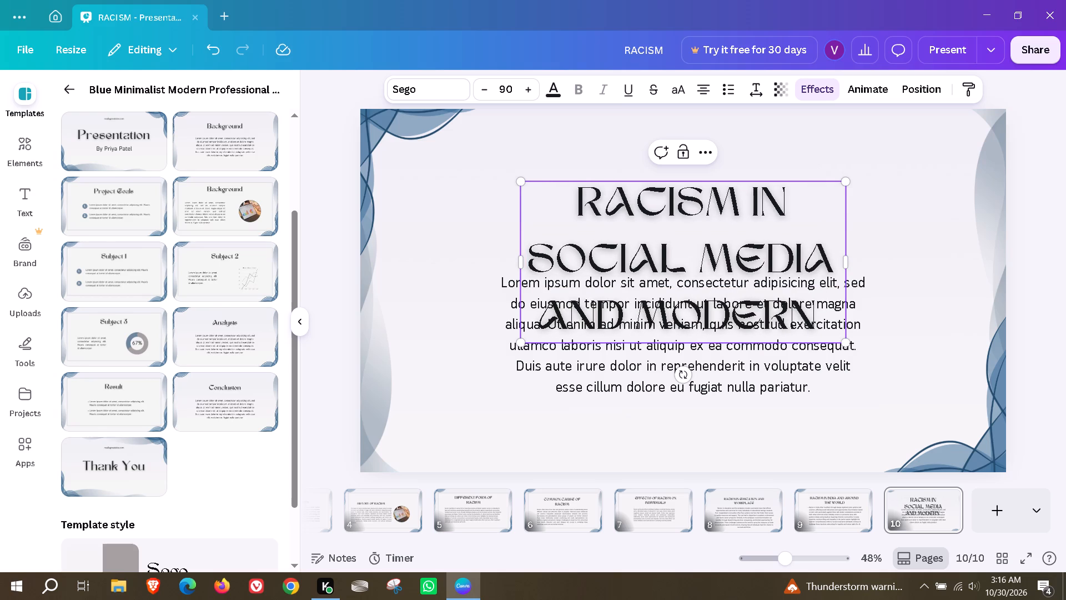
pyautogui.write('SOCIETY')
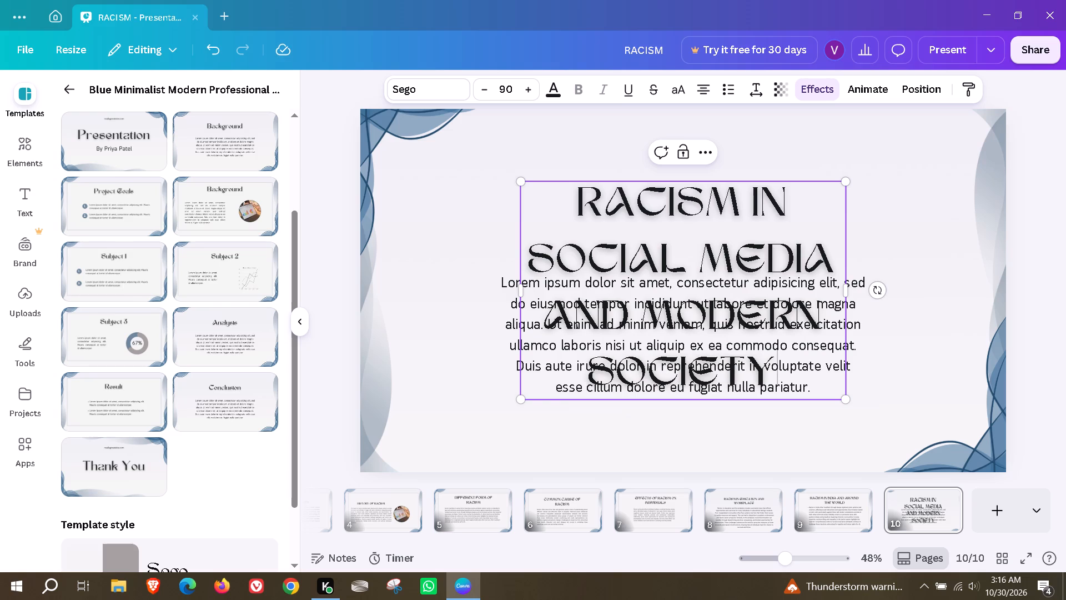
# Scale page 10's heading down to font size 43.8 and widen its text box so it fits on two lines.
pyautogui.moveTo(845, 401); pyautogui.dragTo(711, 239)
pyautogui.moveTo(682, 231); pyautogui.dragTo(890, 237)
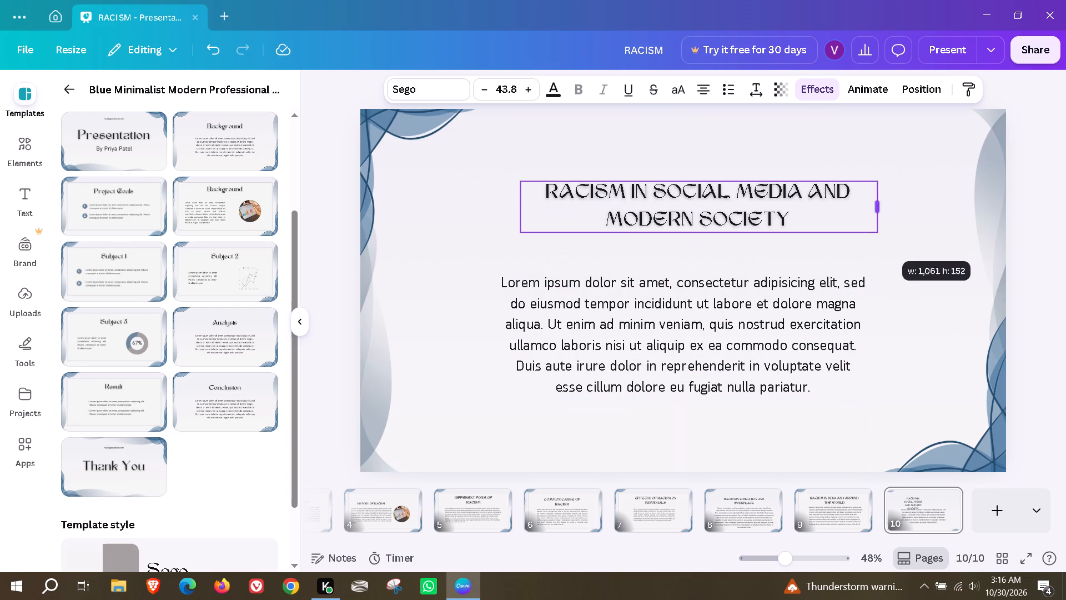
pyautogui.moveTo(890, 237); pyautogui.dragTo(900, 237)
pyautogui.click(920, 322)
# Replace page 10's placeholder paragraph with AI text from the prompt "generate 5-6 lines on racism in social media and modern society".
pyautogui.doubleClick(684, 327)
pyautogui.click(717, 249)
pyautogui.scroll(-3, 777, 397)
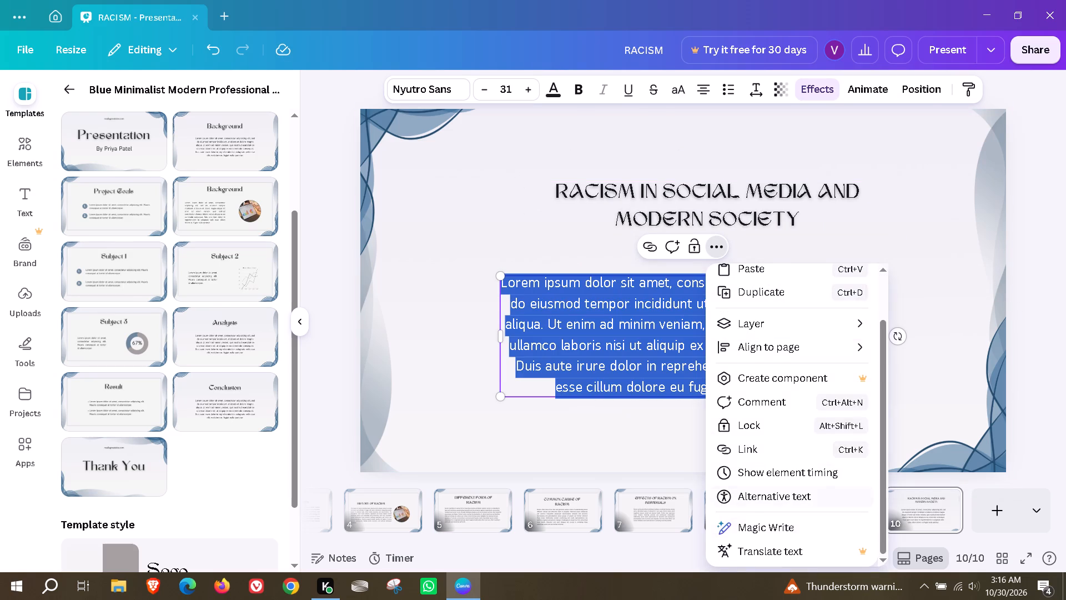
pyautogui.click(780, 523)
pyautogui.click(786, 286)
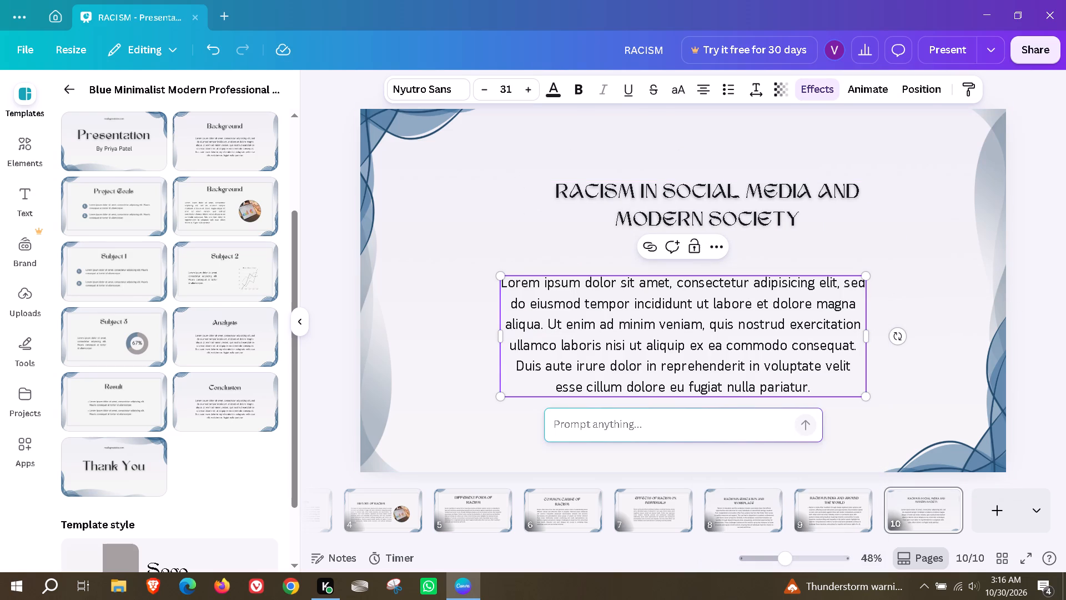
pyautogui.write('generat')
pyautogui.press('space')
pyautogui.press('BackSpace')
pyautogui.write('e')
pyautogui.press('space')
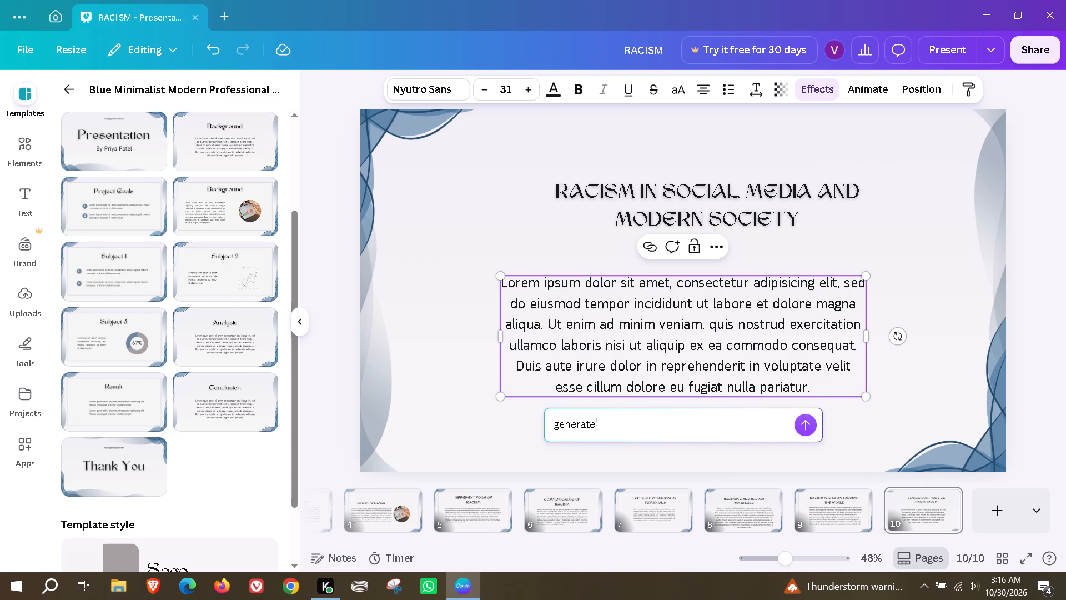
pyautogui.write('5-6 lines on')
pyautogui.press('space')
pyautogui.write('racism in scoail')
pyautogui.press('BackSpace')
pyautogui.press('BackSpace')
pyautogui.press('BackSpace')
pyautogui.press('BackSpace')
pyautogui.press('BackSpace')
pyautogui.write('ocial media and modrn')
pyautogui.press('BackSpace')
pyautogui.press('BackSpace')
pyautogui.write('ern society')
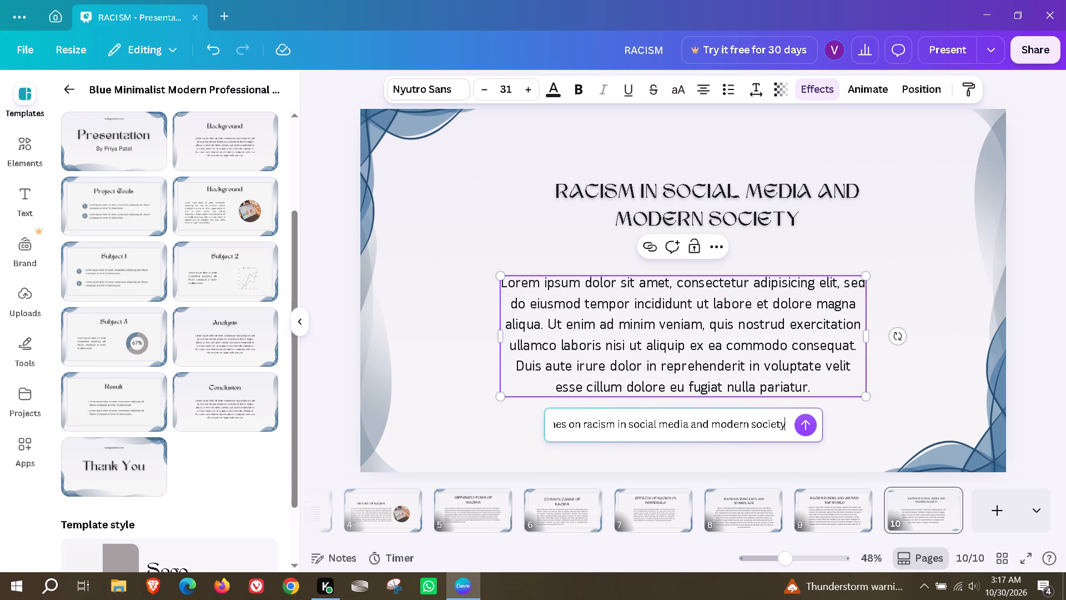
pyautogui.press('Return')
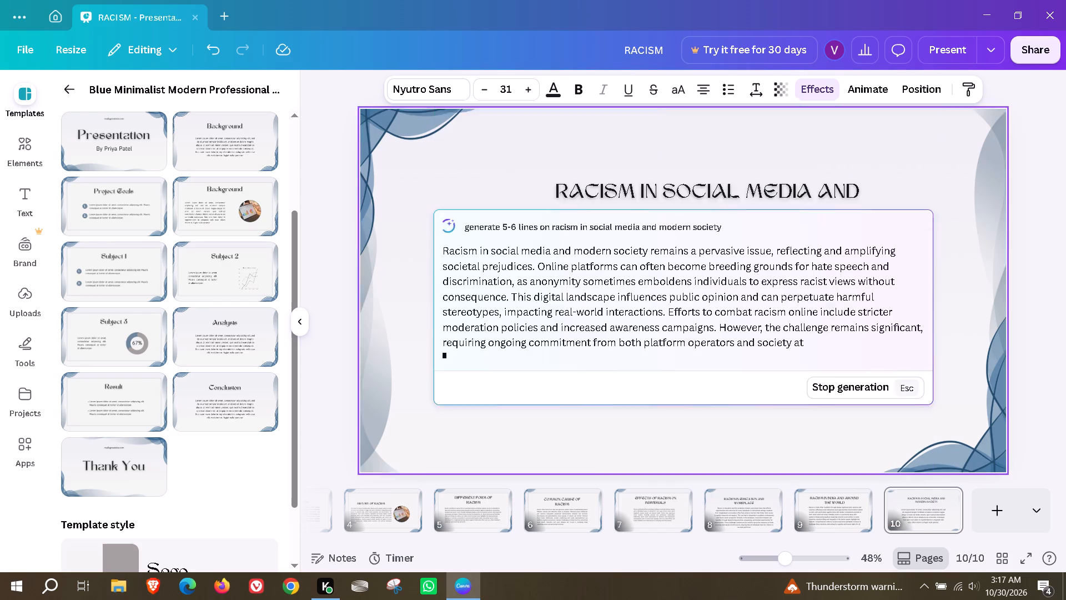
pyautogui.click(856, 401)
pyautogui.click(913, 295)
# Widen page 10's paragraph, centre it on the page and move the heading down to sit just above it.
pyautogui.moveTo(710, 369); pyautogui.dragTo(708, 356)
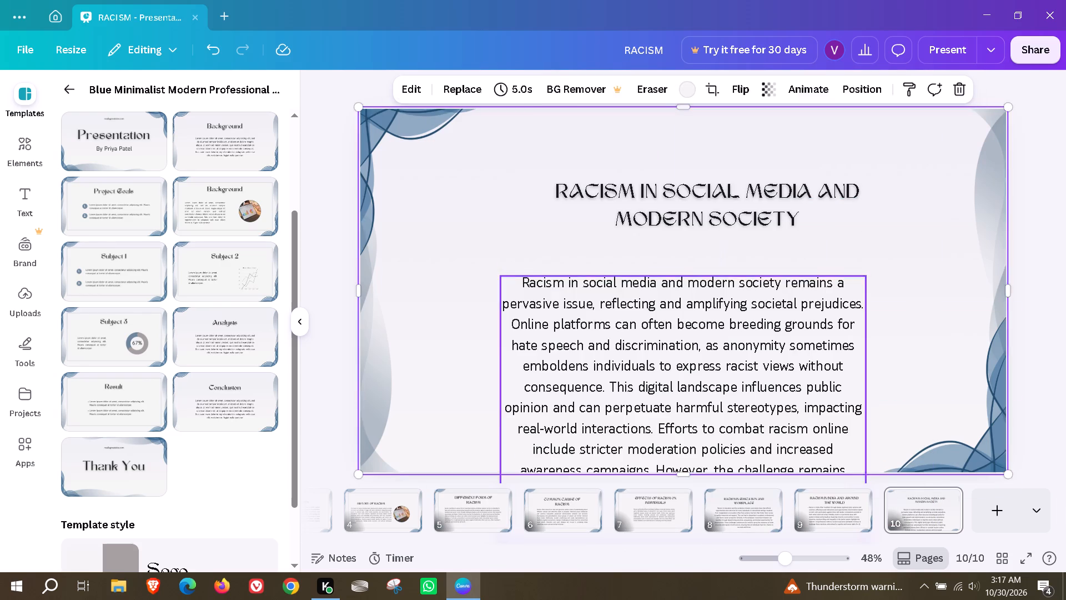
pyautogui.moveTo(708, 356); pyautogui.dragTo(700, 296)
pyautogui.moveTo(487, 336); pyautogui.dragTo(383, 336)
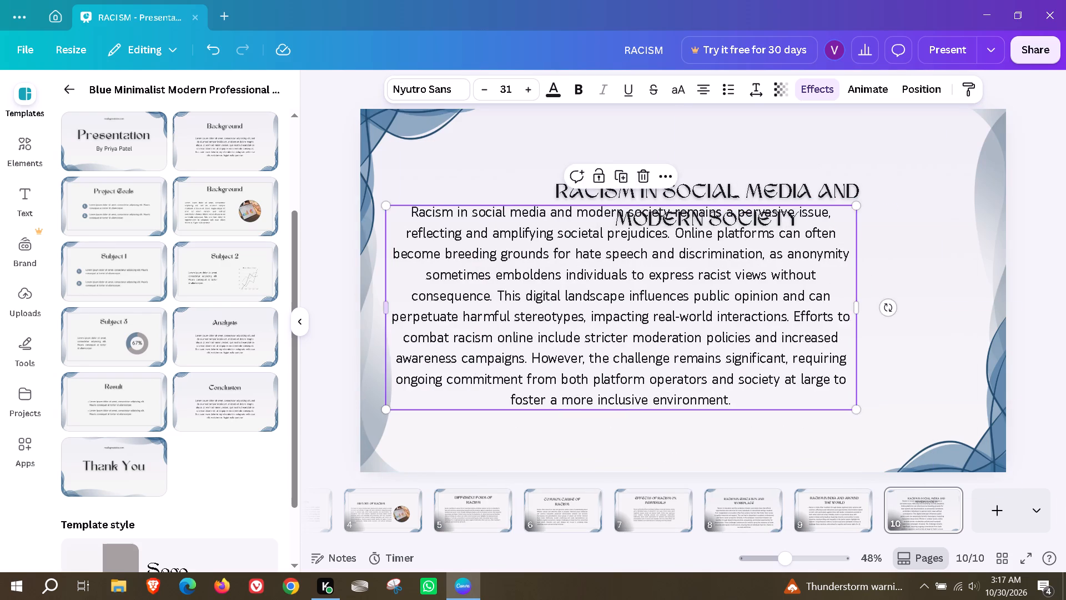
pyautogui.moveTo(654, 323); pyautogui.dragTo(695, 370)
pyautogui.moveTo(424, 360); pyautogui.dragTo(396, 359)
pyautogui.moveTo(645, 359); pyautogui.dragTo(678, 367)
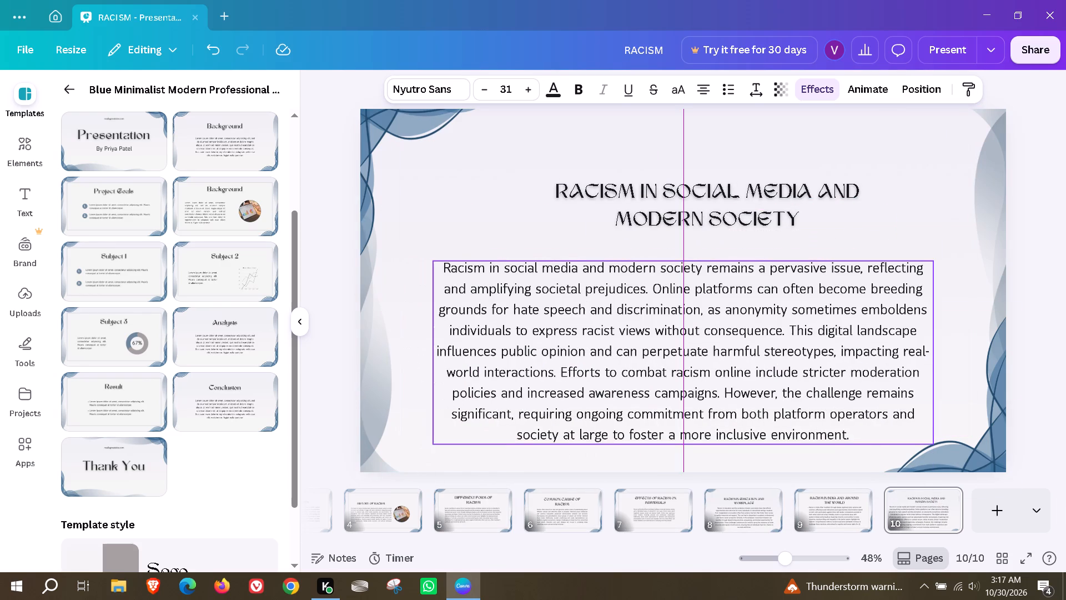
pyautogui.moveTo(678, 367); pyautogui.dragTo(683, 367)
pyautogui.moveTo(773, 214); pyautogui.dragTo(766, 230)
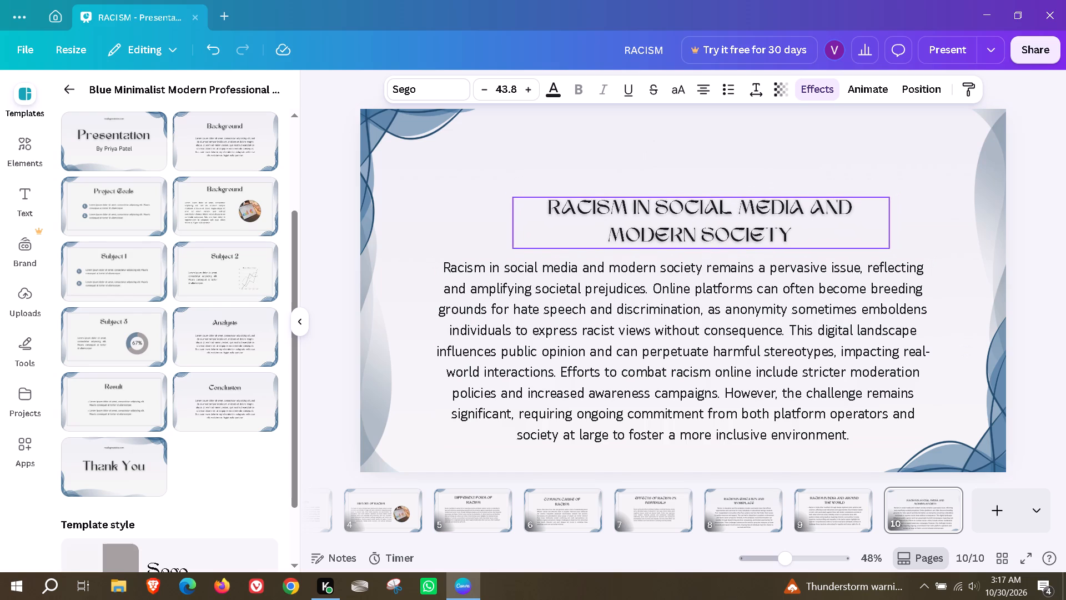
pyautogui.moveTo(766, 230); pyautogui.dragTo(767, 224)
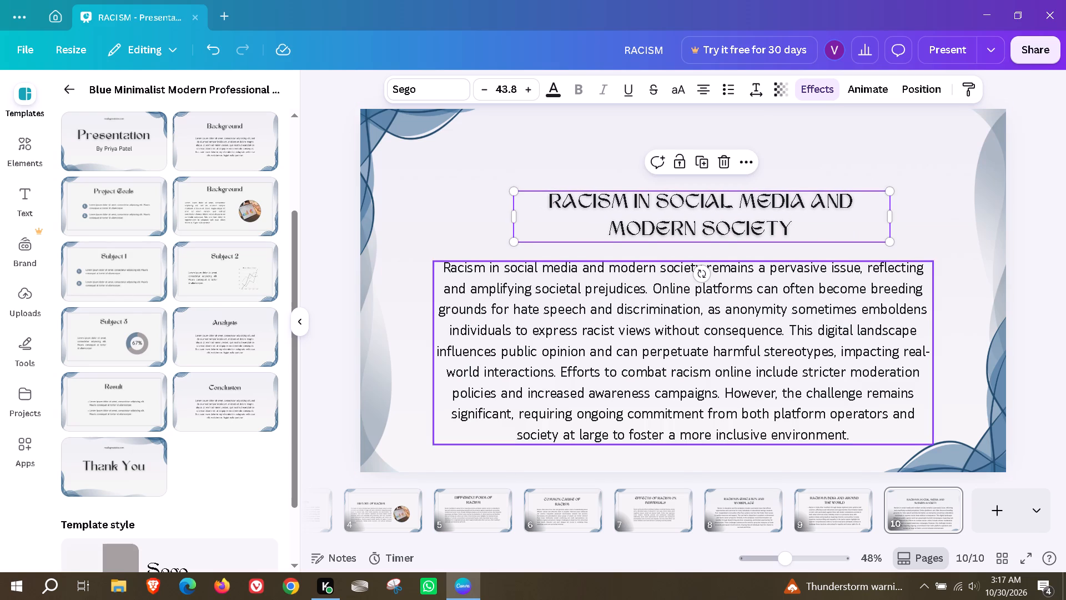
pyautogui.moveTo(793, 357); pyautogui.dragTo(795, 351)
pyautogui.click(928, 208)
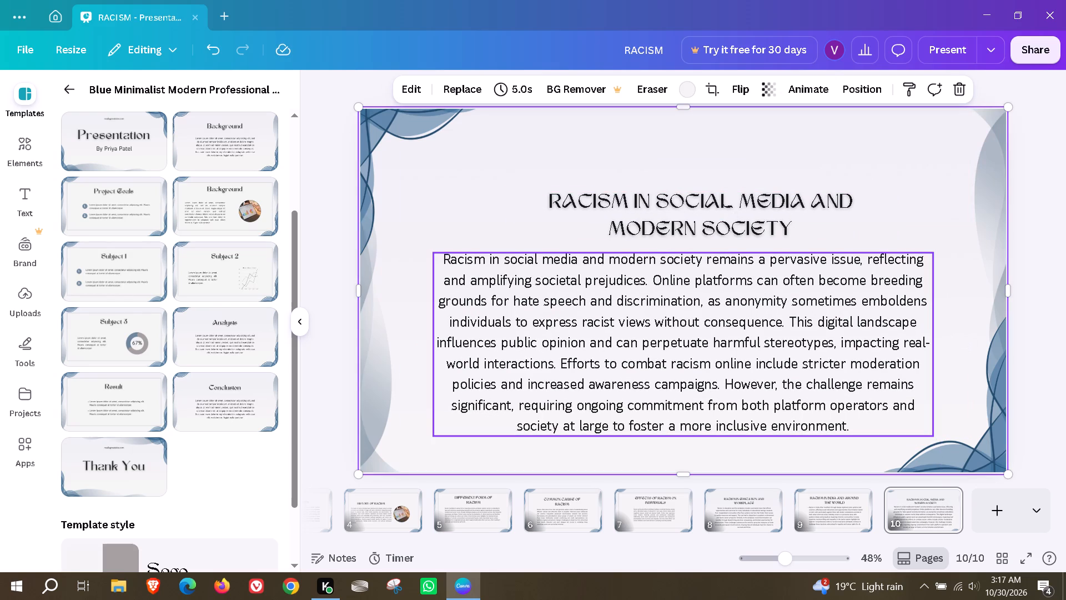
# Add the template's text-only "Background" page as a new page 11.
pyautogui.scroll(-1, 876, 504)
pyautogui.scroll(1, 147, 343)
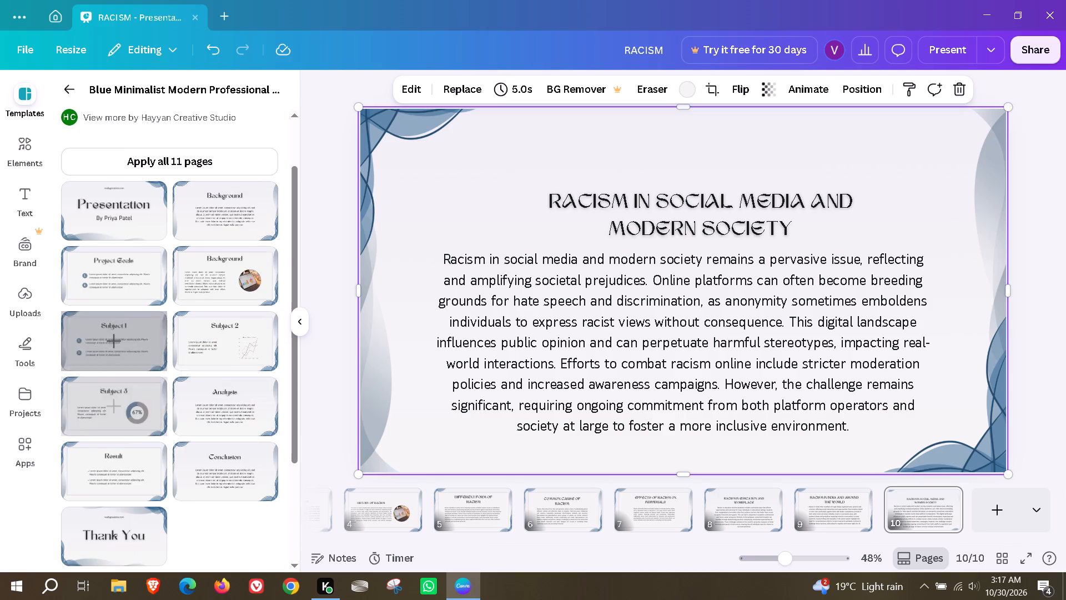
pyautogui.click(217, 232)
pyautogui.click(594, 344)
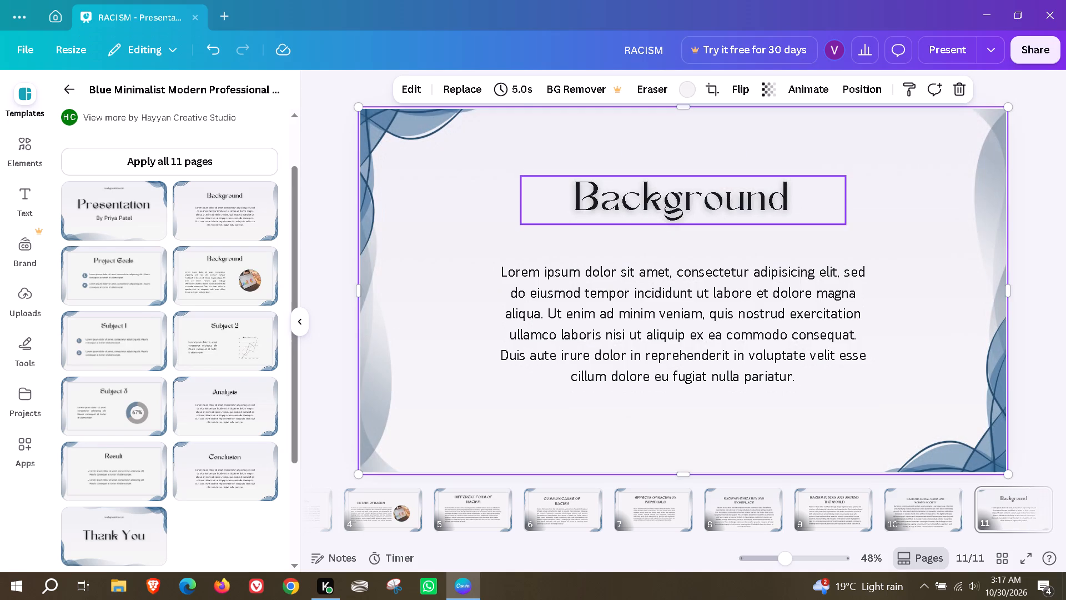
# Replace page 11's "Background" heading with "FAMOUSE MOVEMENTS".
pyautogui.doubleClick(686, 200)
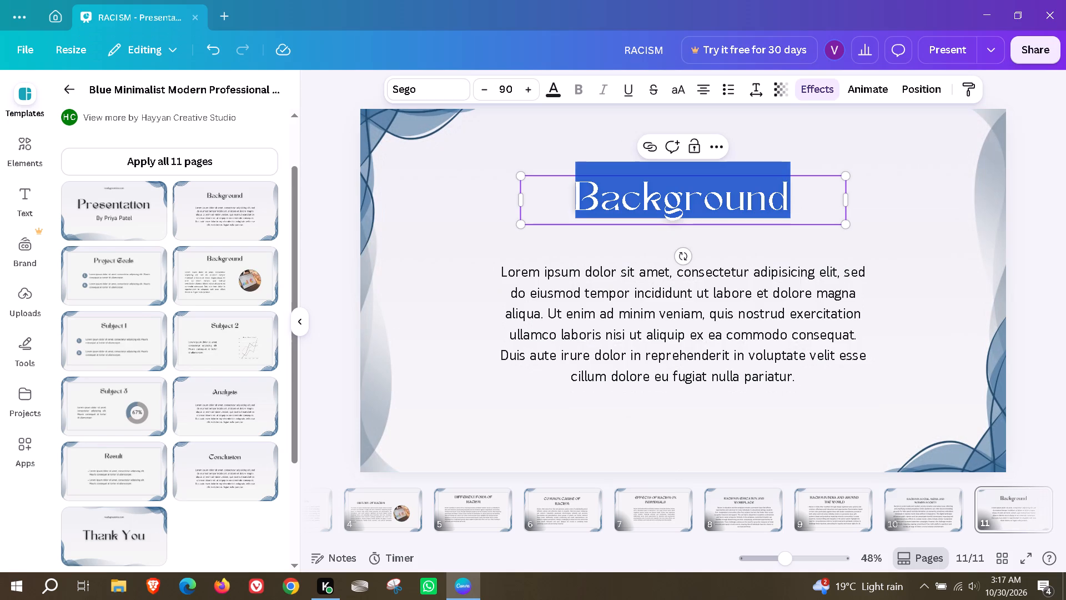
pyautogui.write('FAMOUSE MOVEME')
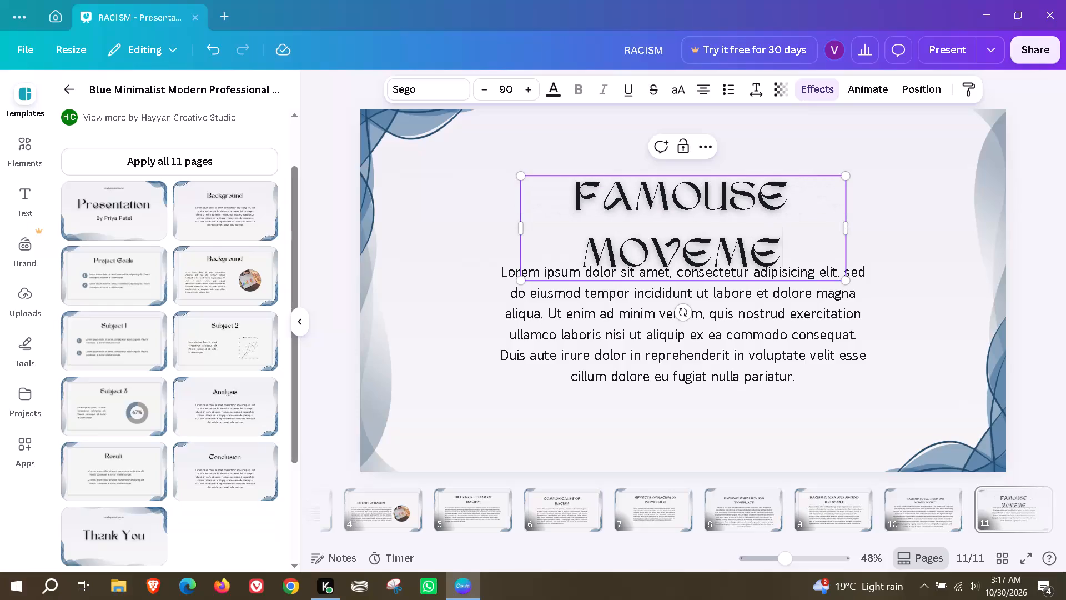
pyautogui.write('NT')
pyautogui.write('S AND')
pyautogui.press('space')
pyautogui.hotkey('shift', 'BackSpace')
pyautogui.press('BackSpace')
pyautogui.press('BackSpace')
pyautogui.press('BackSpace')
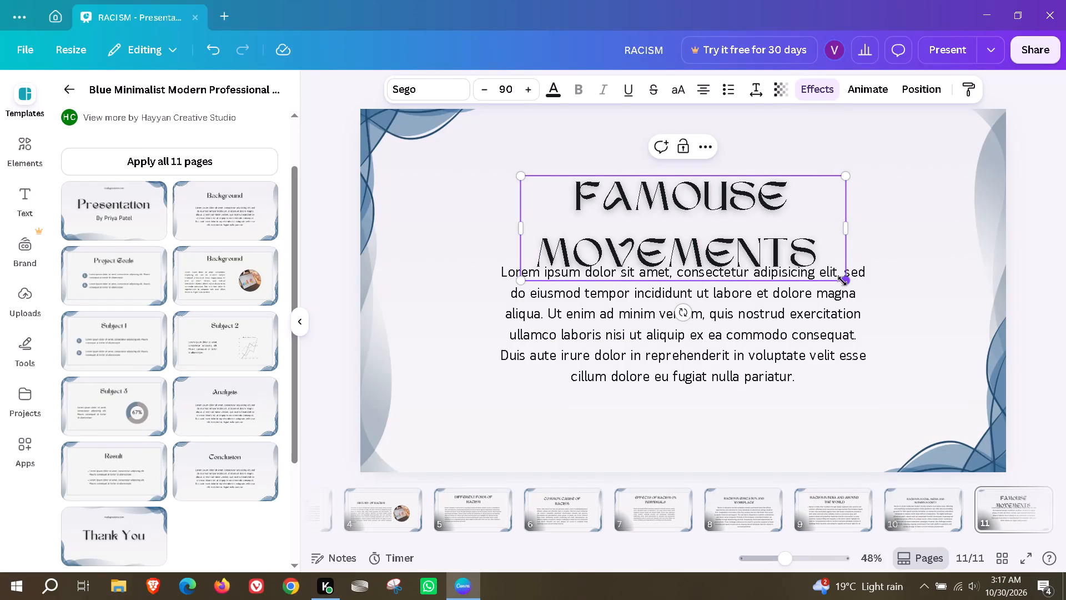
# Scale down and widen page 11's heading so it fits on a single line above the paragraph.
pyautogui.moveTo(842, 281); pyautogui.dragTo(762, 227)
pyautogui.moveTo(762, 217); pyautogui.dragTo(792, 218)
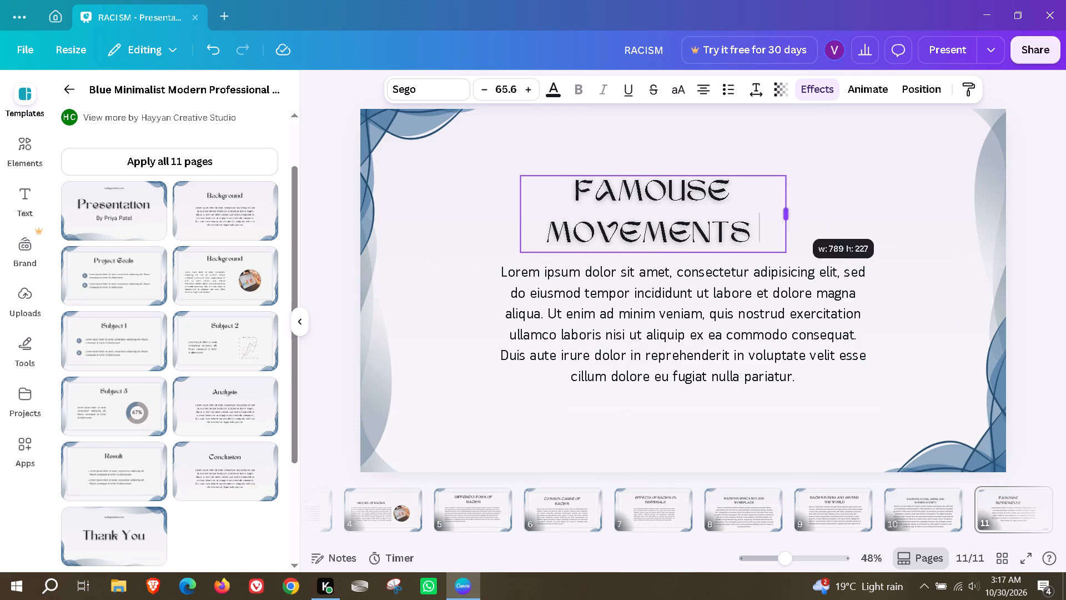
pyautogui.moveTo(792, 218); pyautogui.dragTo(948, 217)
pyautogui.moveTo(943, 217); pyautogui.dragTo(879, 217)
# Replace page 11's paragraph with AI text from the prompt "generate 5 points on famous movement and people who fought against racism in world".
pyautogui.doubleClick(716, 309)
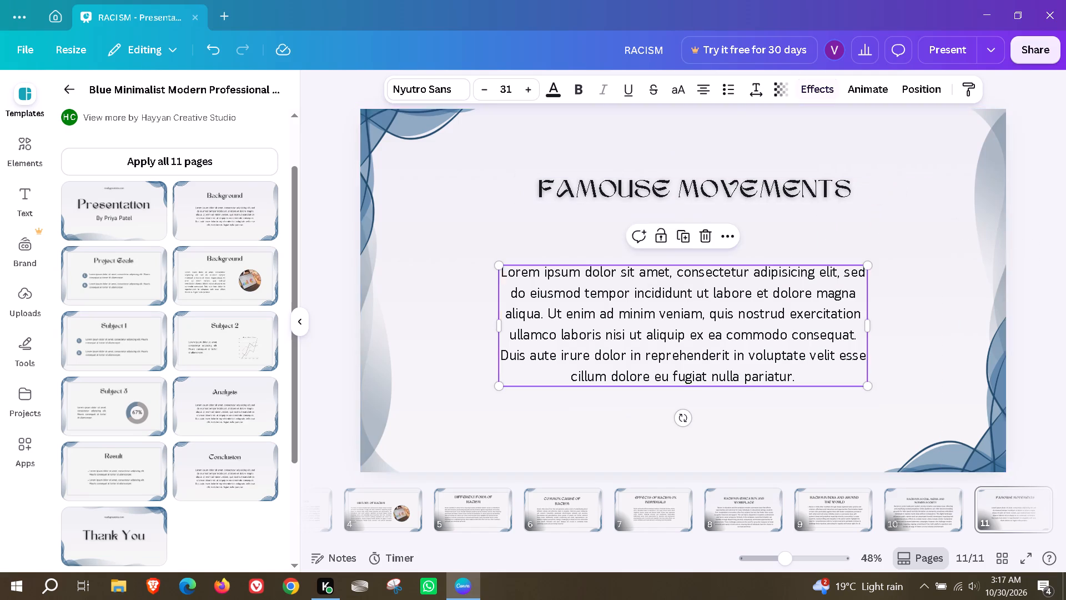
pyautogui.click(717, 242)
pyautogui.scroll(-3, 809, 419)
pyautogui.click(782, 521)
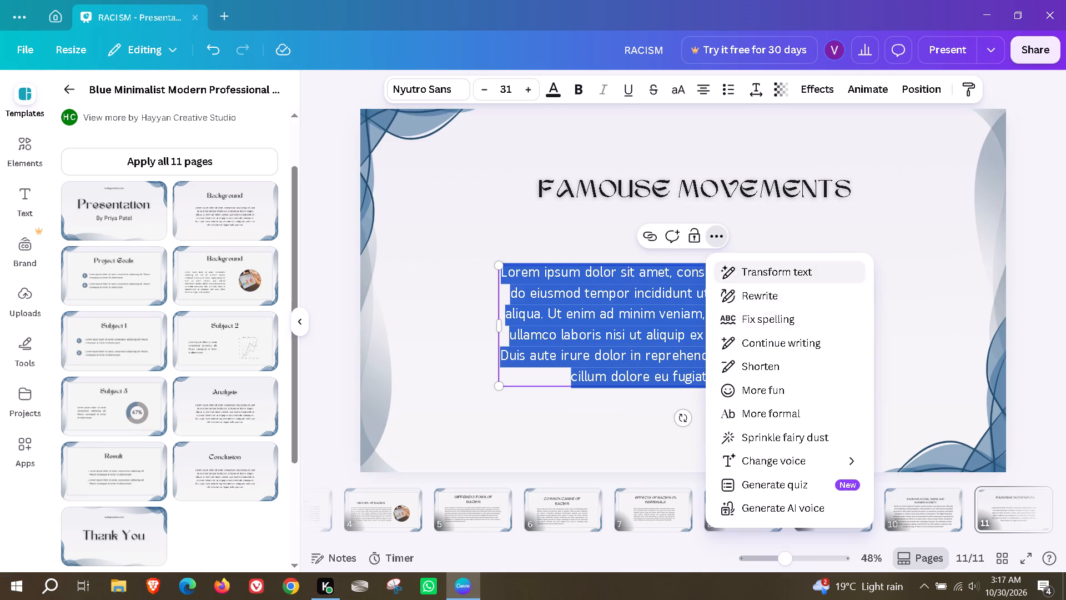
pyautogui.click(772, 278)
pyautogui.write('generate 5 point s')
pyautogui.press('BackSpace')
pyautogui.press('BackSpace')
pyautogui.write('s on famous movement and people w')
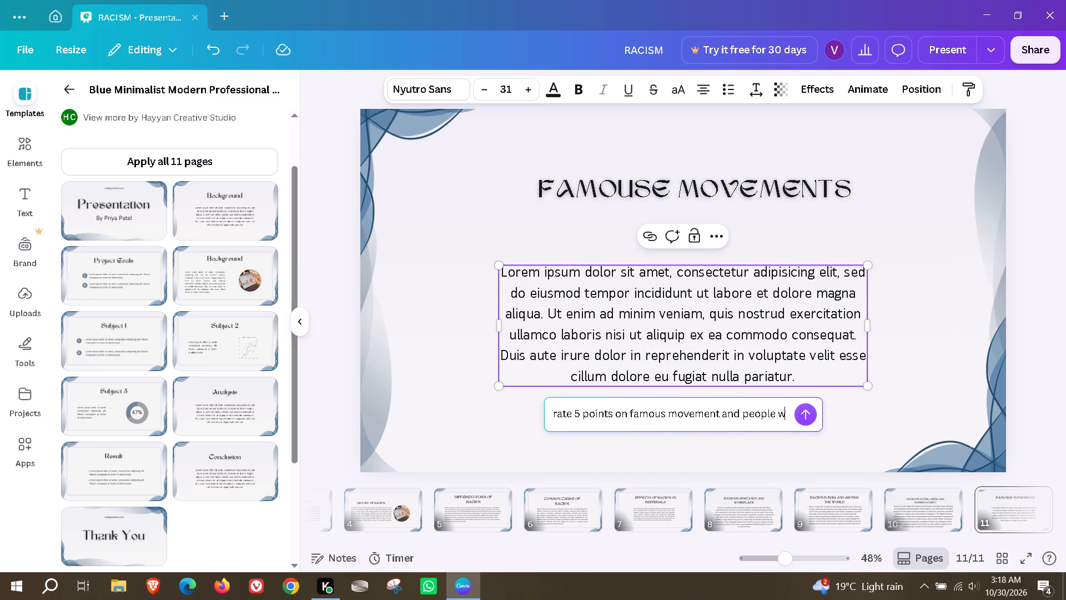
pyautogui.write('ho foght')
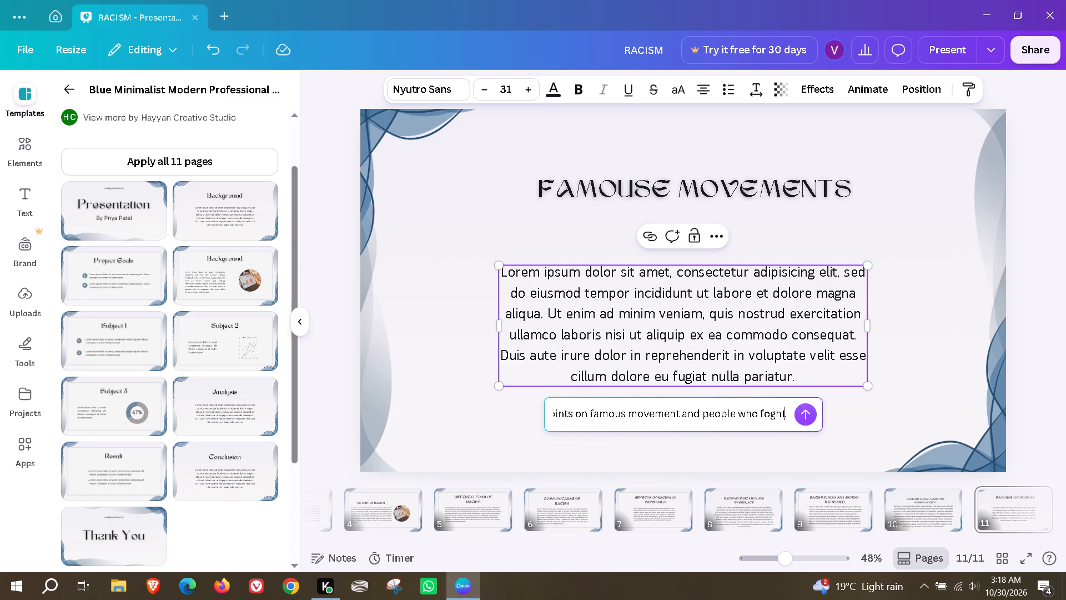
pyautogui.press('BackSpace')
pyautogui.press('BackSpace')
pyautogui.press('BackSpace')
pyautogui.write('ught agian')
pyautogui.press('BackSpace')
pyautogui.press('BackSpace')
pyautogui.press('BackSpace')
pyautogui.write('ainst racism in workd')
pyautogui.press('BackSpace')
pyautogui.press('BackSpace')
pyautogui.write('ld')
pyautogui.press('Return')
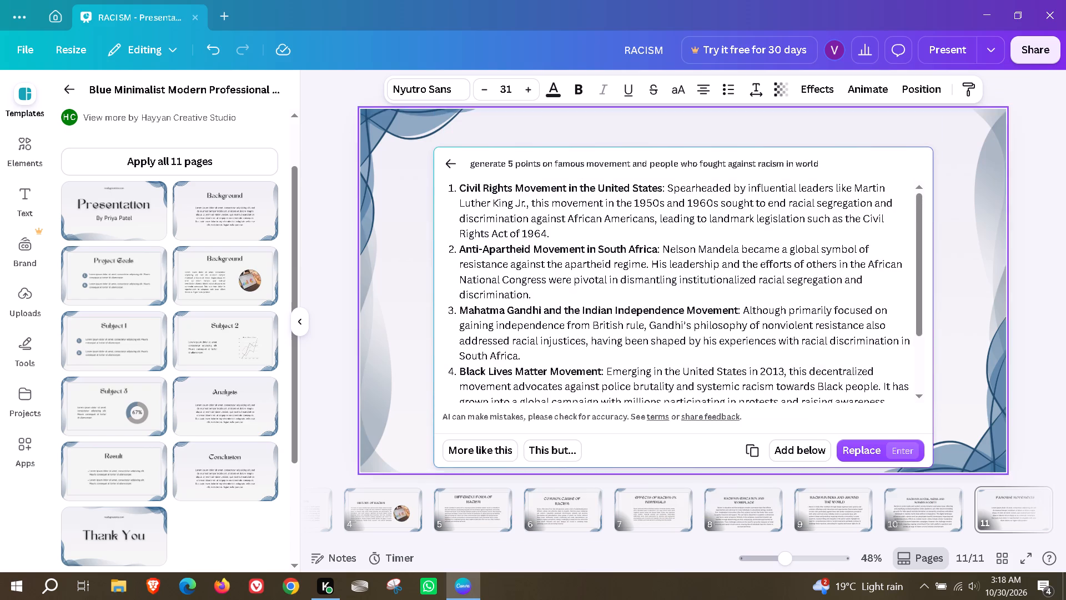
pyautogui.scroll(-4, 616, 288)
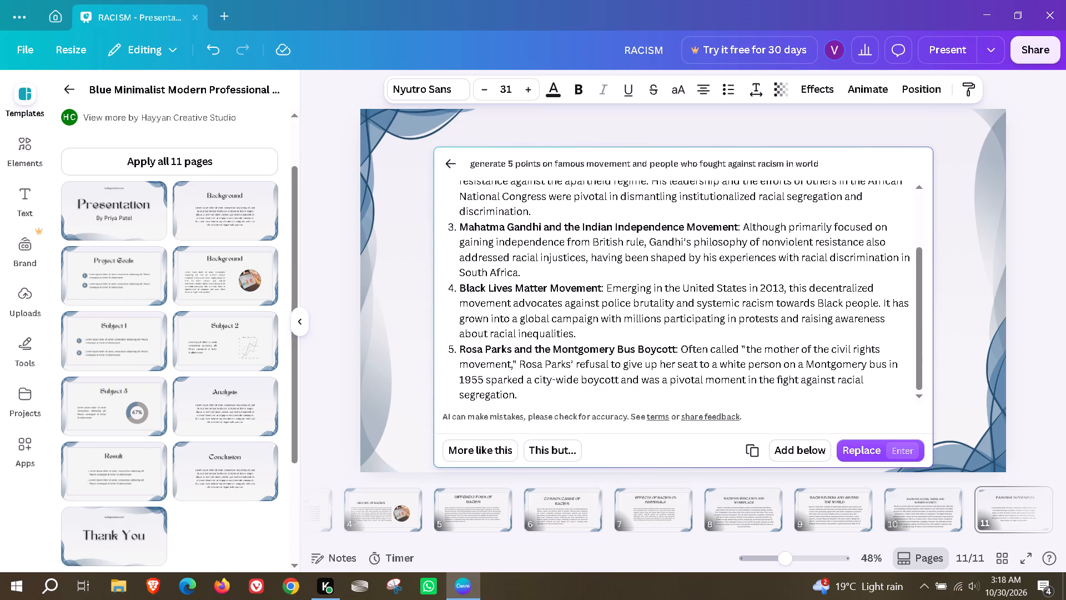
pyautogui.click(846, 451)
pyautogui.click(872, 269)
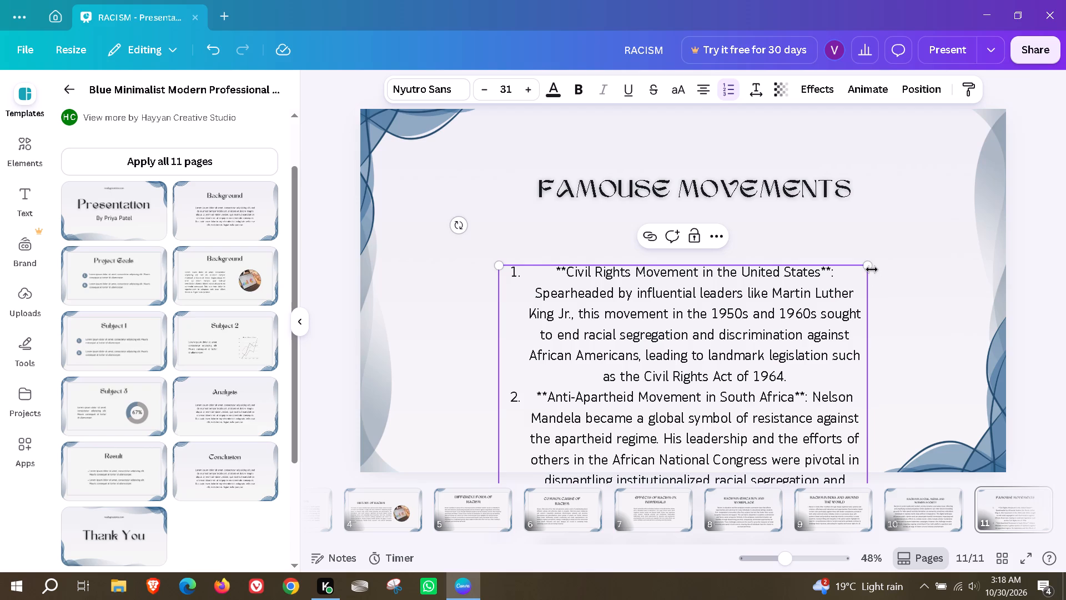
# Widen page 11's numbered text, scale it to font size 21.3 and place it below the heading within the page.
pyautogui.moveTo(867, 264); pyautogui.dragTo(747, 332)
pyautogui.click(883, 341)
pyautogui.moveTo(673, 414); pyautogui.dragTo(684, 247)
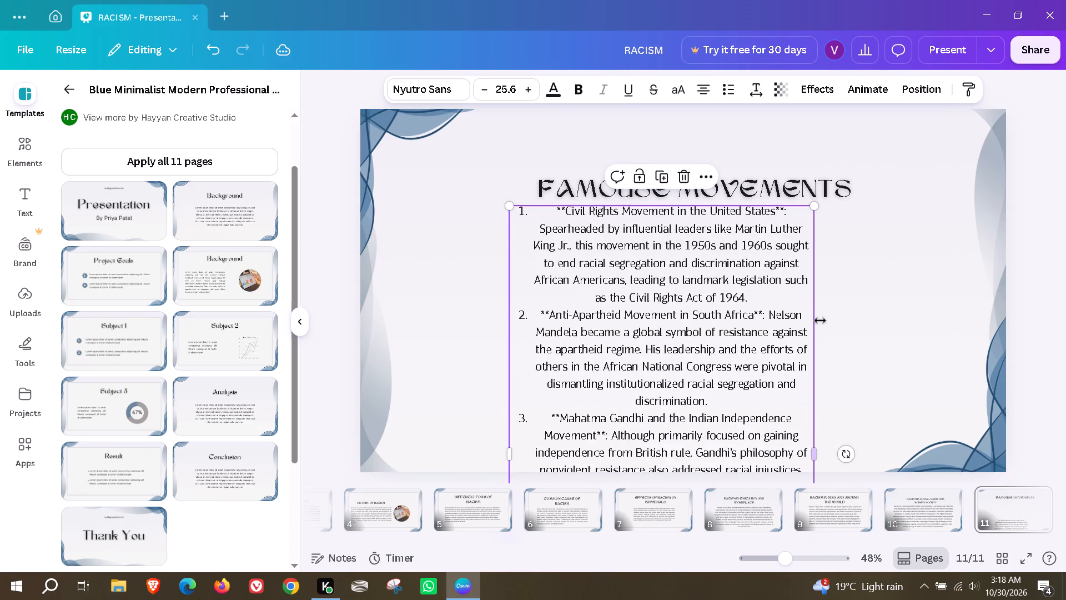
pyautogui.moveTo(816, 458); pyautogui.dragTo(1056, 427)
pyautogui.moveTo(724, 384); pyautogui.dragTo(604, 385)
pyautogui.moveTo(934, 203); pyautogui.dragTo(920, 224)
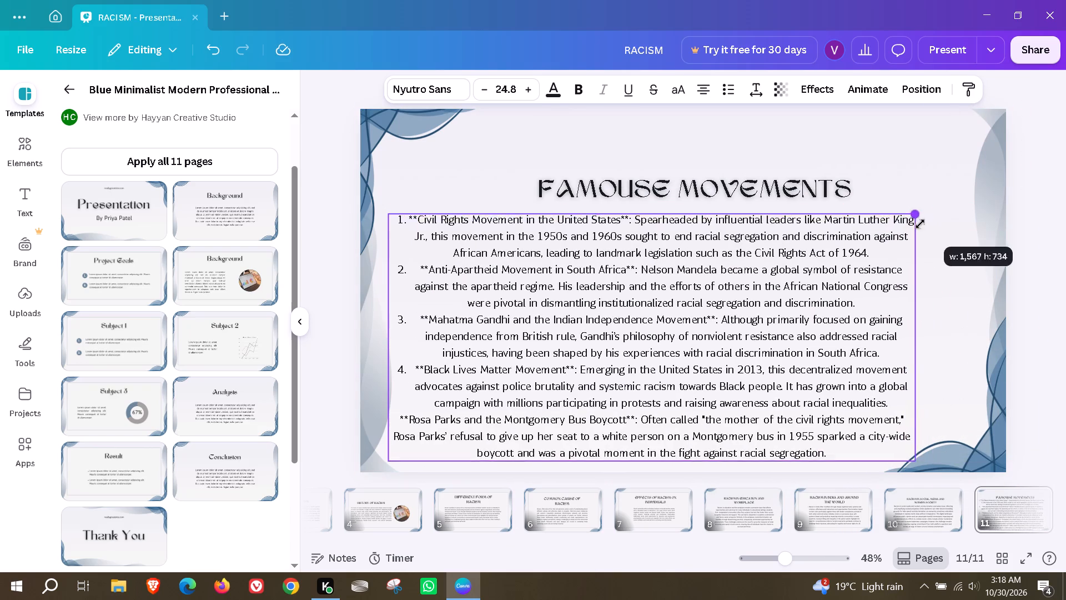
pyautogui.moveTo(920, 224); pyautogui.dragTo(858, 280)
pyautogui.moveTo(704, 354); pyautogui.dragTo(765, 336)
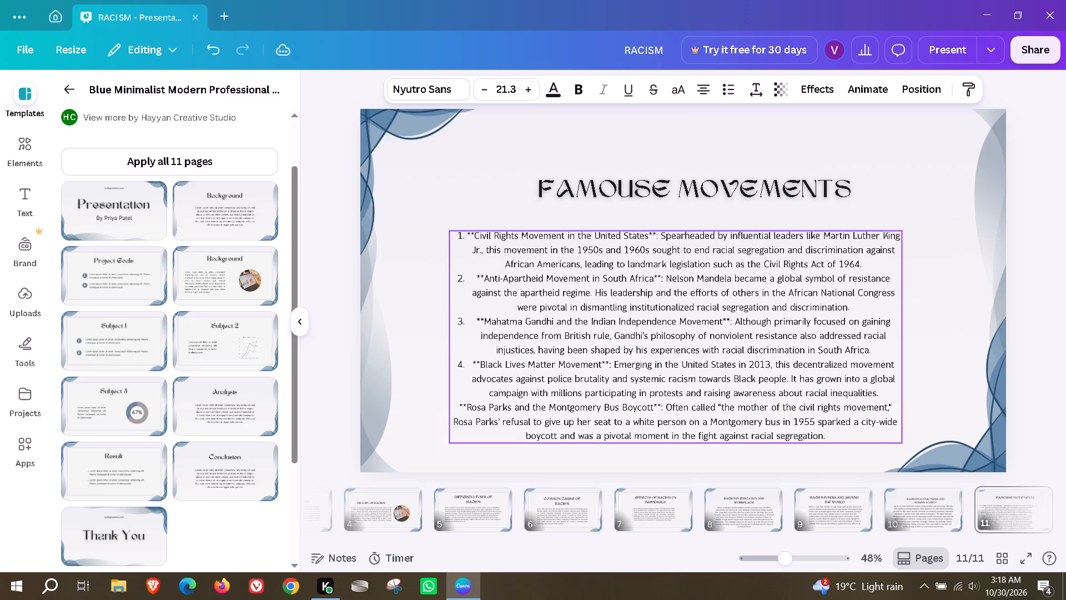
pyautogui.moveTo(765, 336); pyautogui.dragTo(770, 331)
pyautogui.click(934, 288)
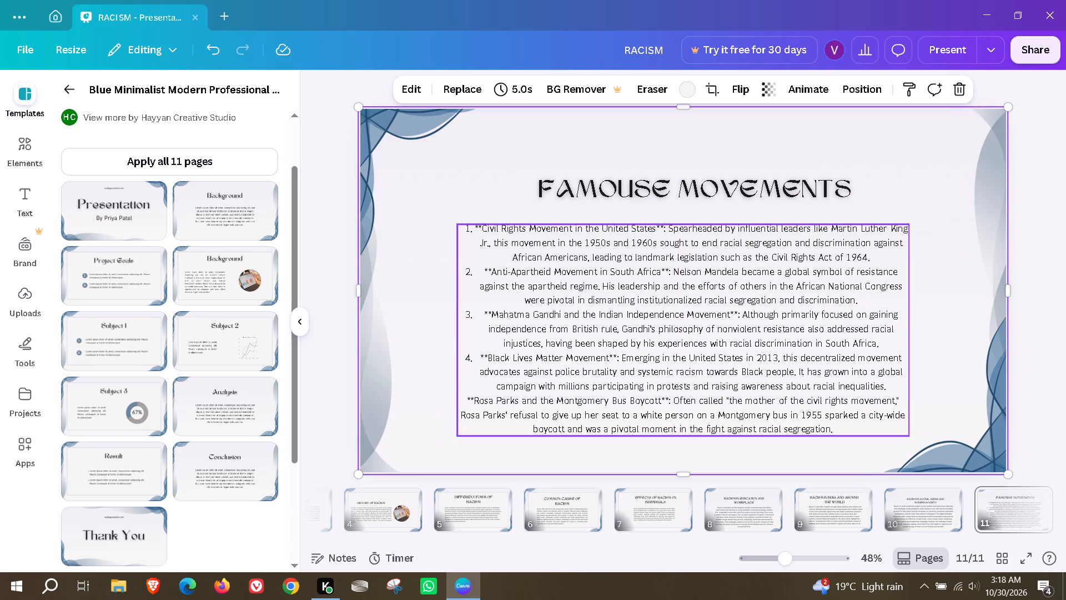
# Add the template's "Background" page with the circular photo as a new page 12.
pyautogui.scroll(-4, 837, 503)
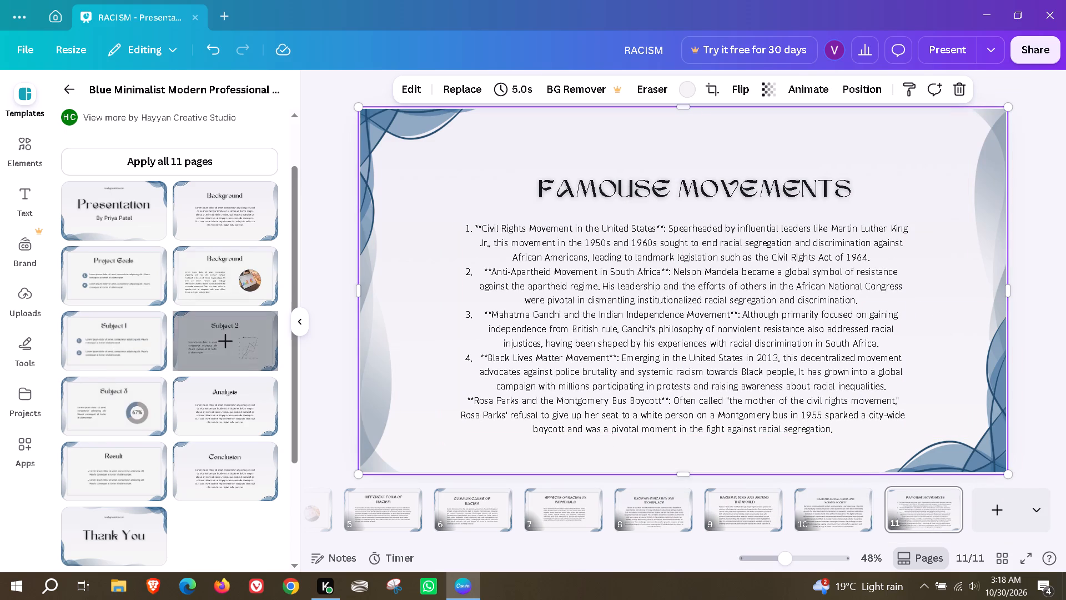
pyautogui.click(205, 269)
pyautogui.click(571, 339)
# Replace page 12's "Background" heading with "HOW CAN WE FIGHT RACISM ?".
pyautogui.doubleClick(675, 196)
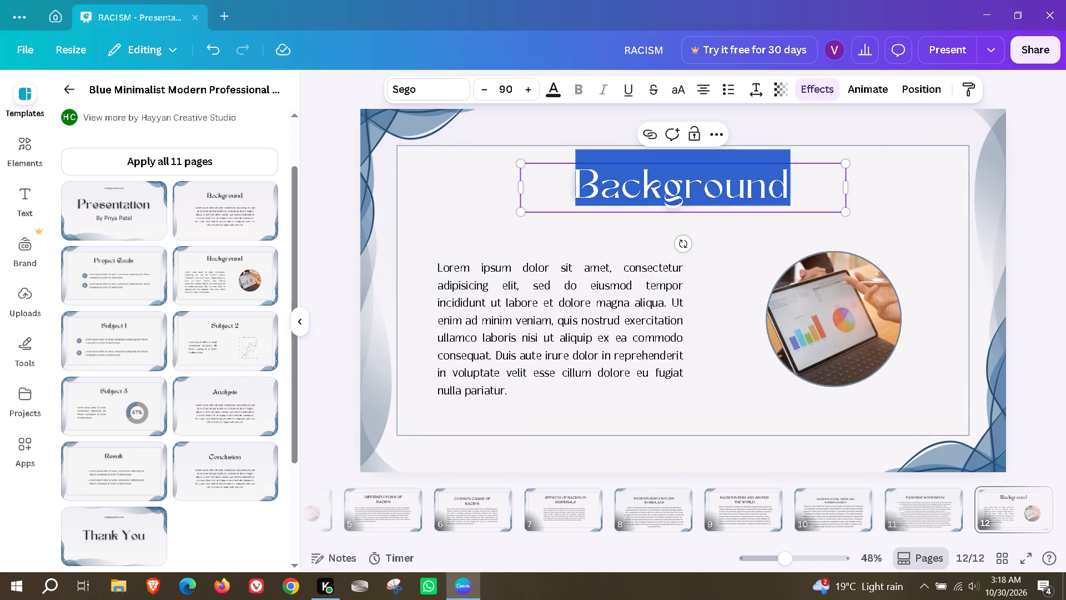
pyautogui.write('HW')
pyautogui.hotkey('shift', 'BackSpace')
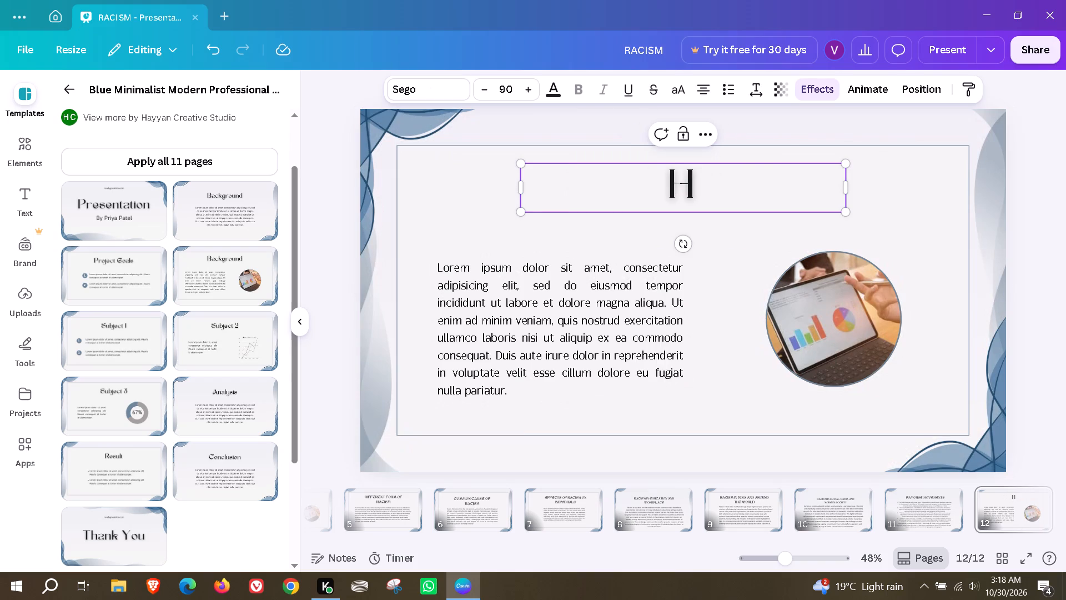
pyautogui.write('OW CAN WE FIGHT RACISM ?')
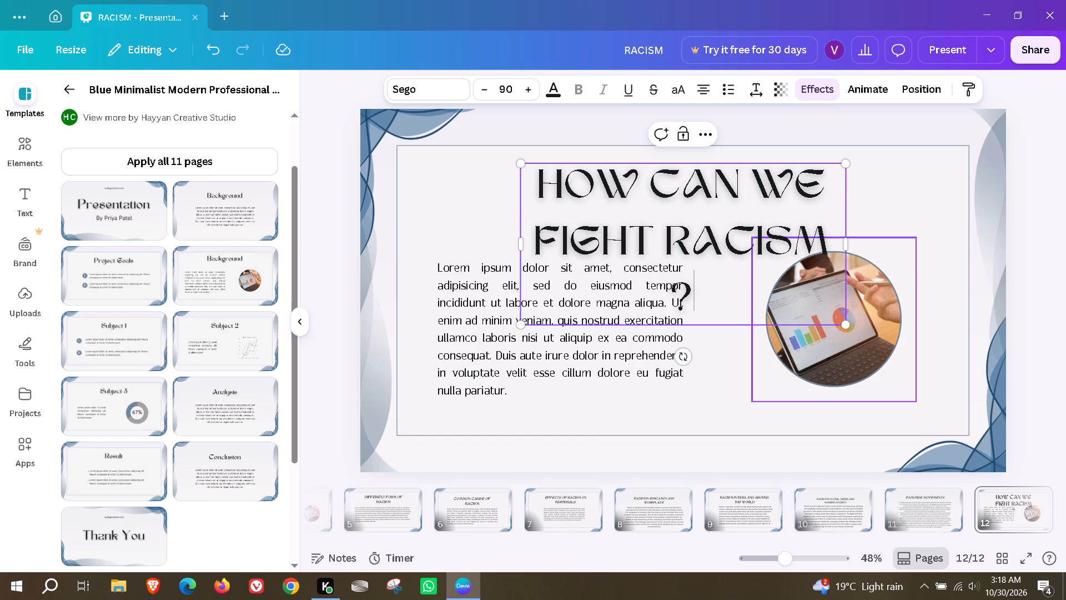
# Scale page 12's heading to font size 42.4, fit it on two lines and centre it at the top inside the frame.
pyautogui.moveTo(843, 321); pyautogui.dragTo(675, 228)
pyautogui.moveTo(673, 199); pyautogui.dragTo(837, 204)
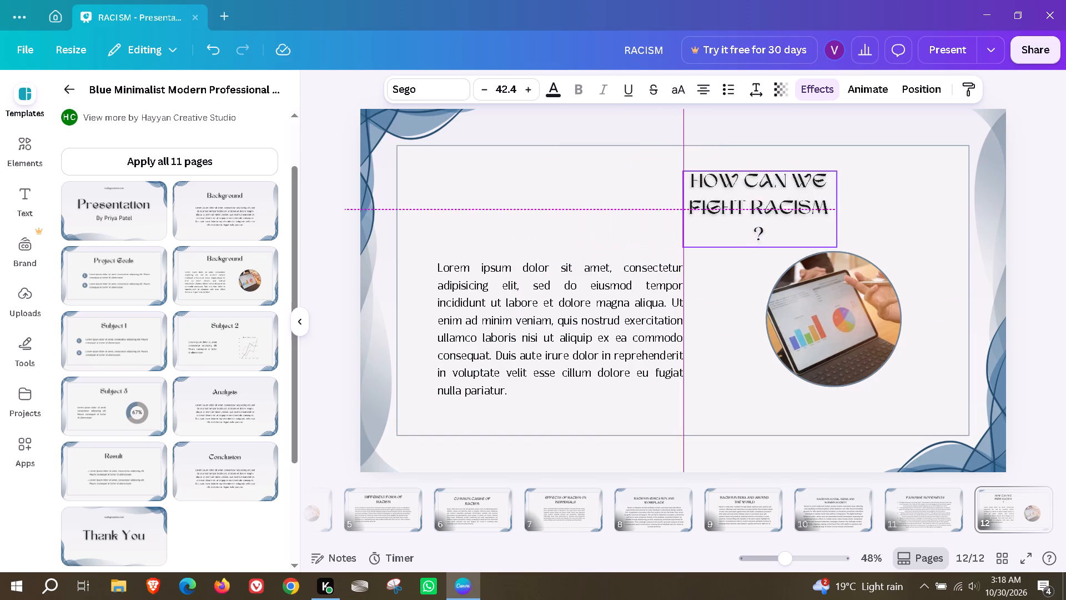
pyautogui.moveTo(837, 204); pyautogui.dragTo(690, 188)
pyautogui.moveTo(692, 188); pyautogui.dragTo(822, 207)
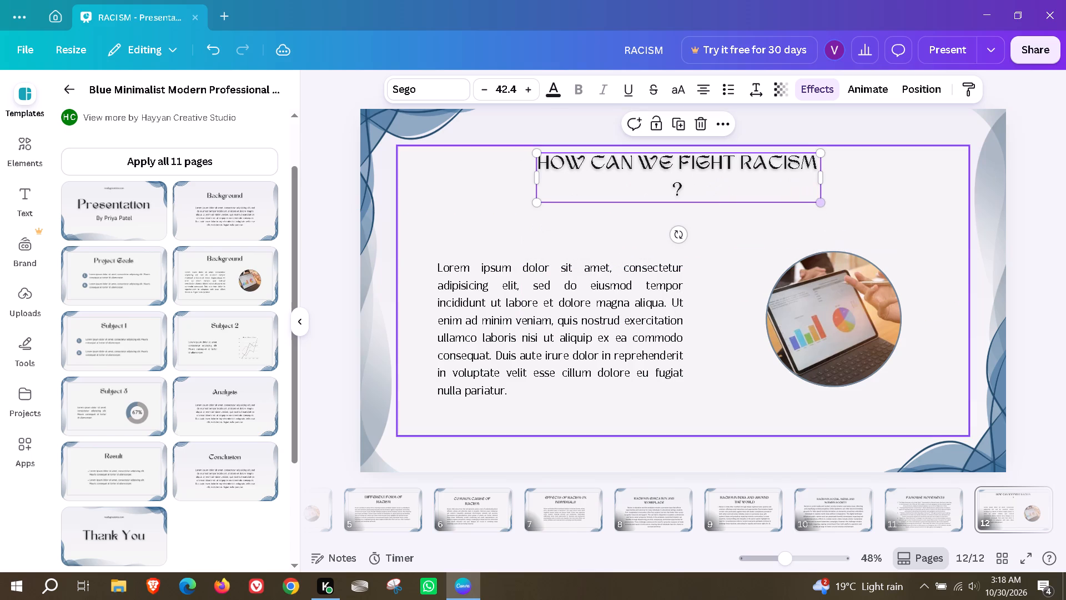
pyautogui.click(819, 183)
pyautogui.moveTo(821, 178); pyautogui.dragTo(802, 178)
pyautogui.moveTo(743, 179); pyautogui.dragTo(751, 194)
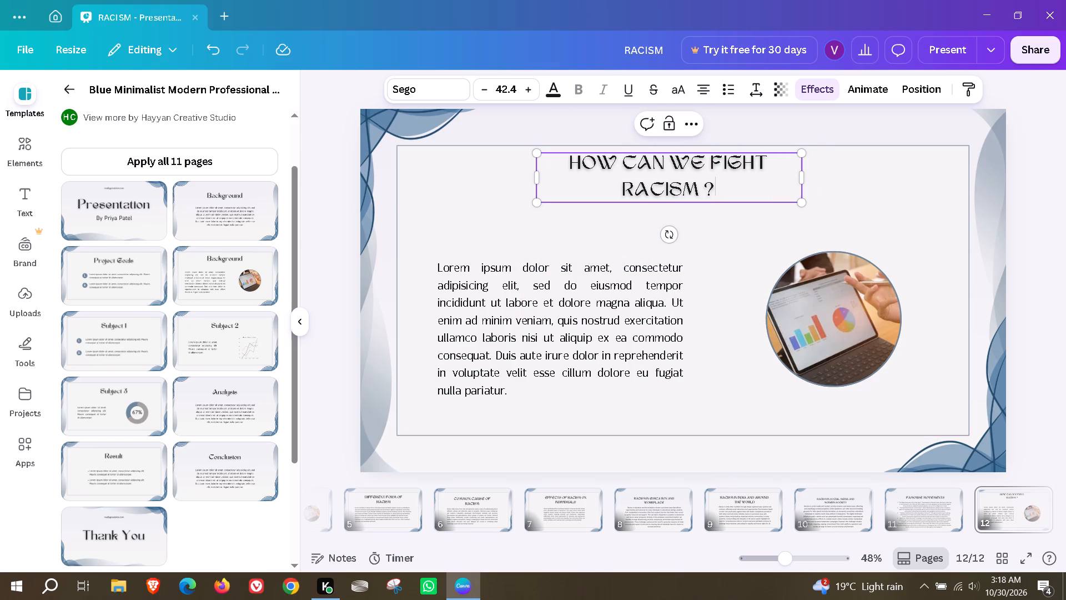
pyautogui.moveTo(751, 194); pyautogui.dragTo(760, 209)
pyautogui.click(737, 238)
pyautogui.moveTo(707, 183); pyautogui.dragTo(718, 198)
# Replace page 12's paragraph with AI text from the prompt "generate 5-6 lines on how can we fight racism".
pyautogui.doubleClick(638, 288)
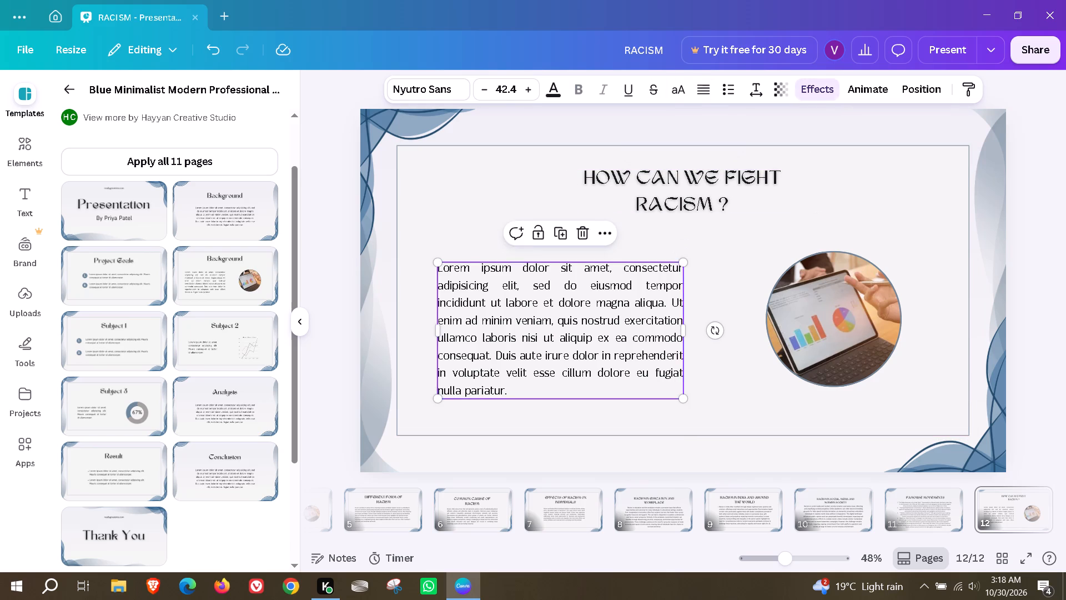
pyautogui.click(599, 228)
pyautogui.scroll(-5, 734, 358)
pyautogui.click(702, 518)
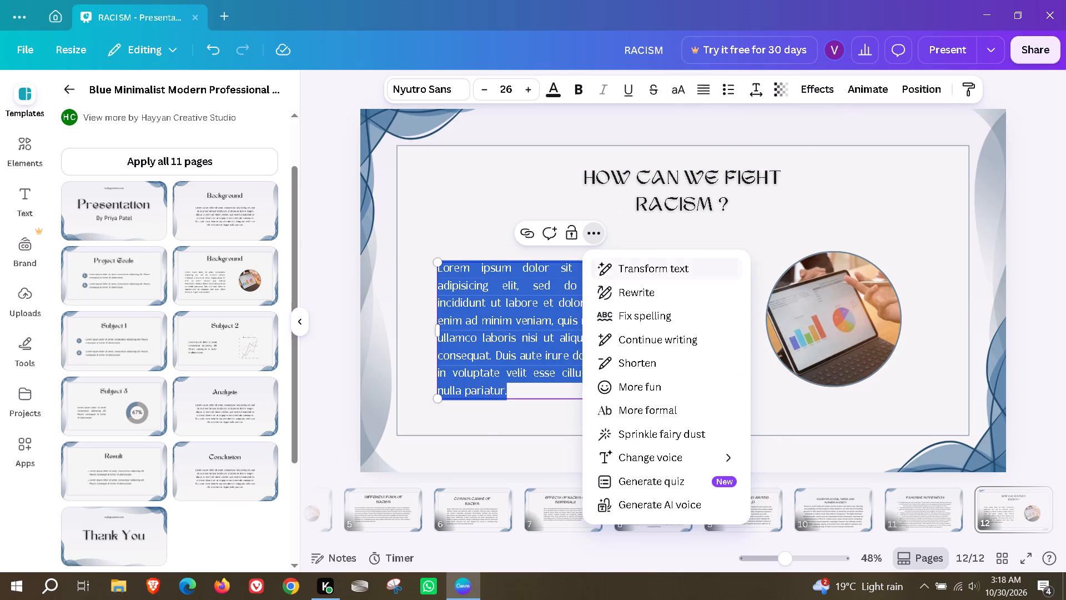
pyautogui.click(689, 263)
pyautogui.write('generate 5-6 lines on')
pyautogui.press('space')
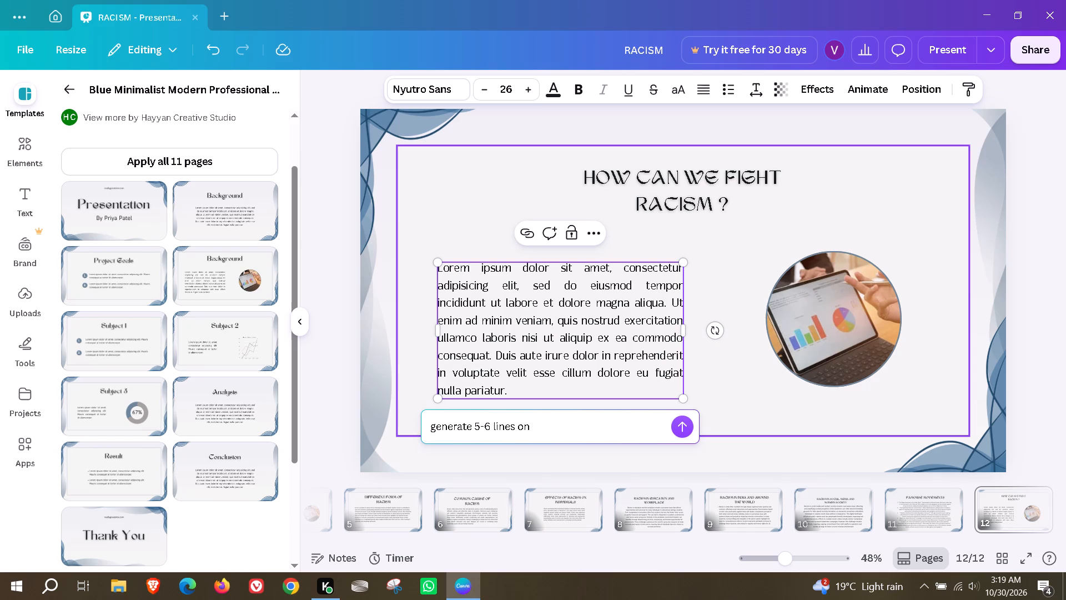
pyautogui.write('how can we fight')
pyautogui.press('space')
pyautogui.write('racim')
pyautogui.press('BackSpace')
pyautogui.write('sm')
pyautogui.press('Return')
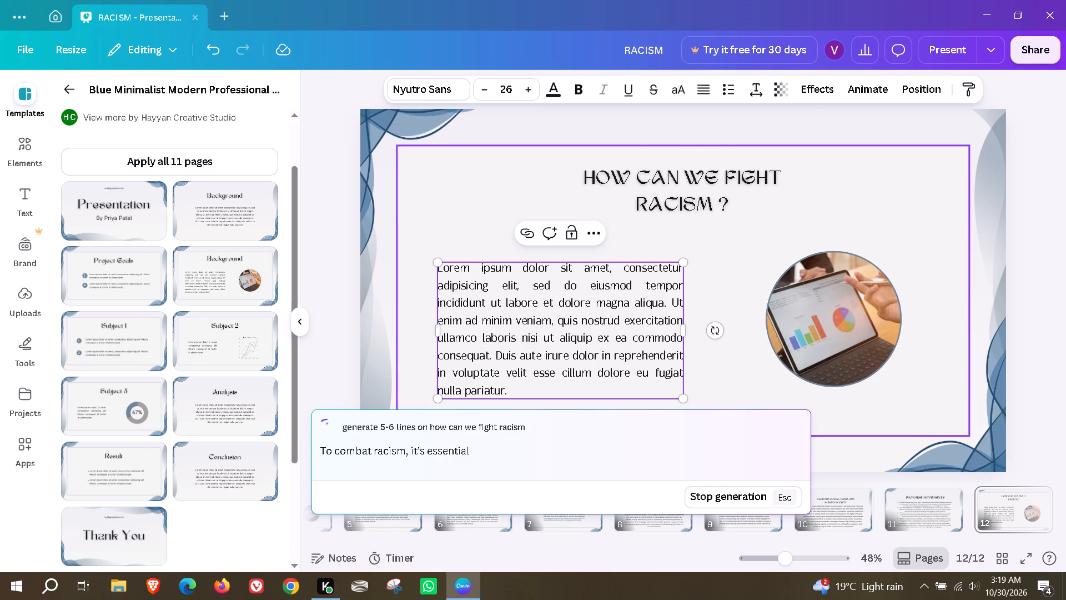
pyautogui.click(743, 381)
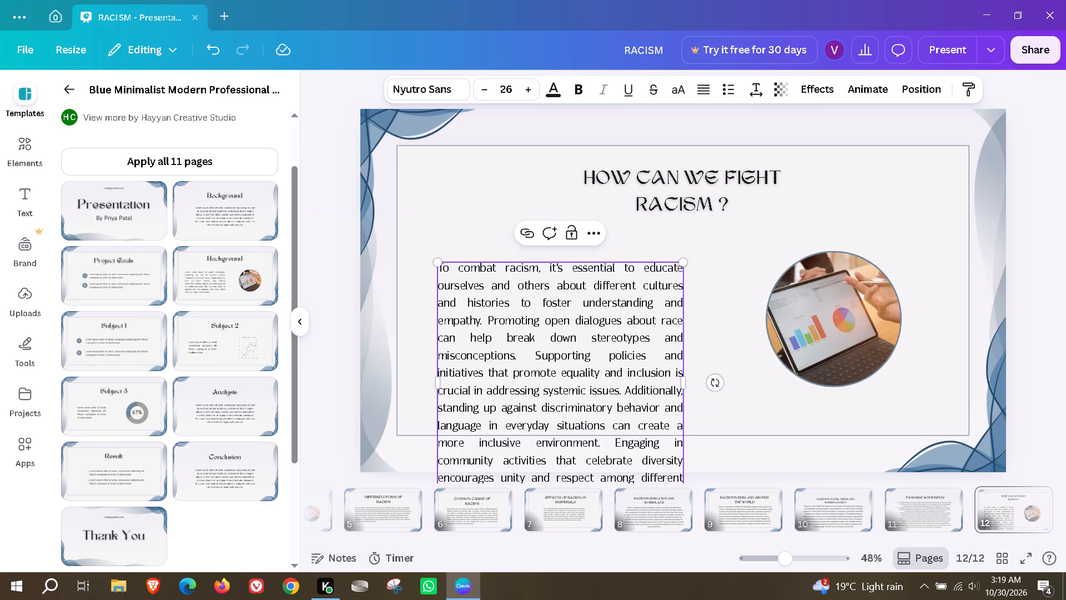
# Widen page 12's paragraph and place it below the heading, clear of the circular photo and inside the frame.
pyautogui.moveTo(686, 377); pyautogui.dragTo(826, 355)
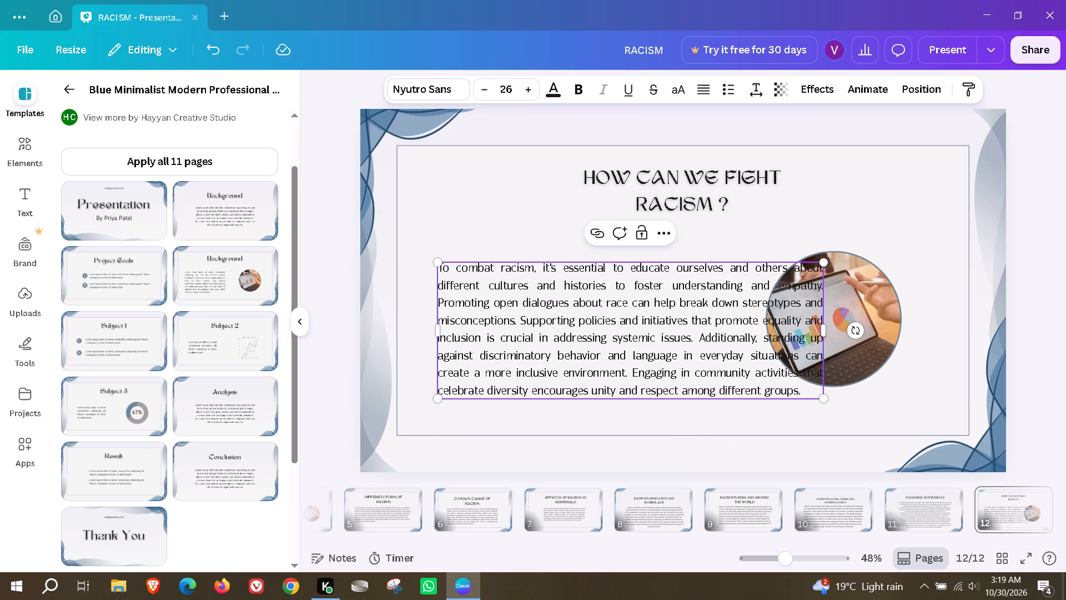
pyautogui.moveTo(826, 336); pyautogui.dragTo(781, 327)
pyautogui.moveTo(715, 335); pyautogui.dragTo(683, 327)
pyautogui.click(693, 393)
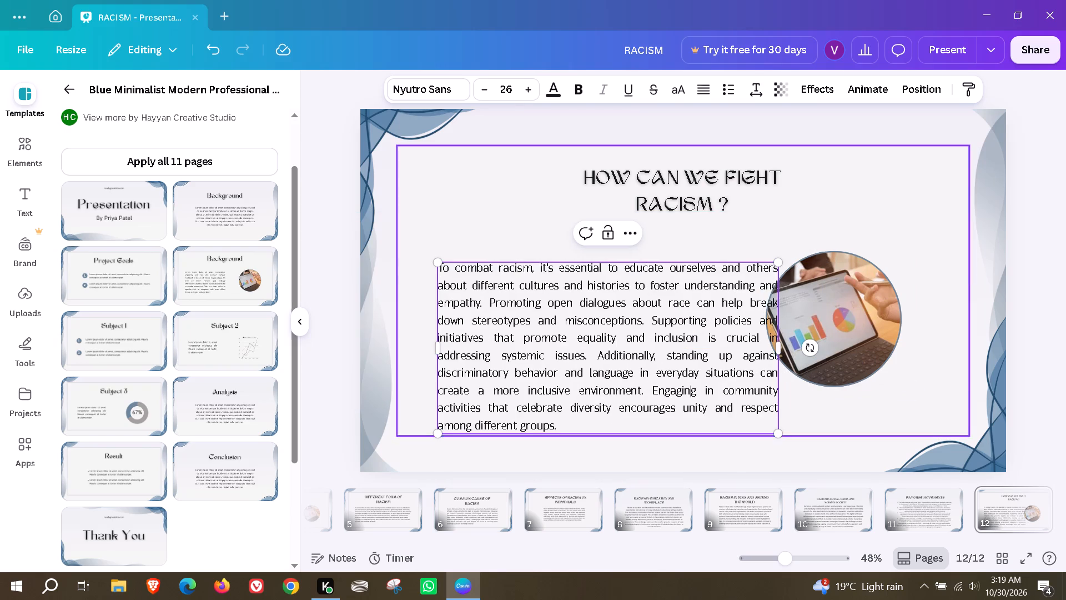
pyautogui.click(794, 411)
pyautogui.moveTo(615, 364); pyautogui.dragTo(590, 339)
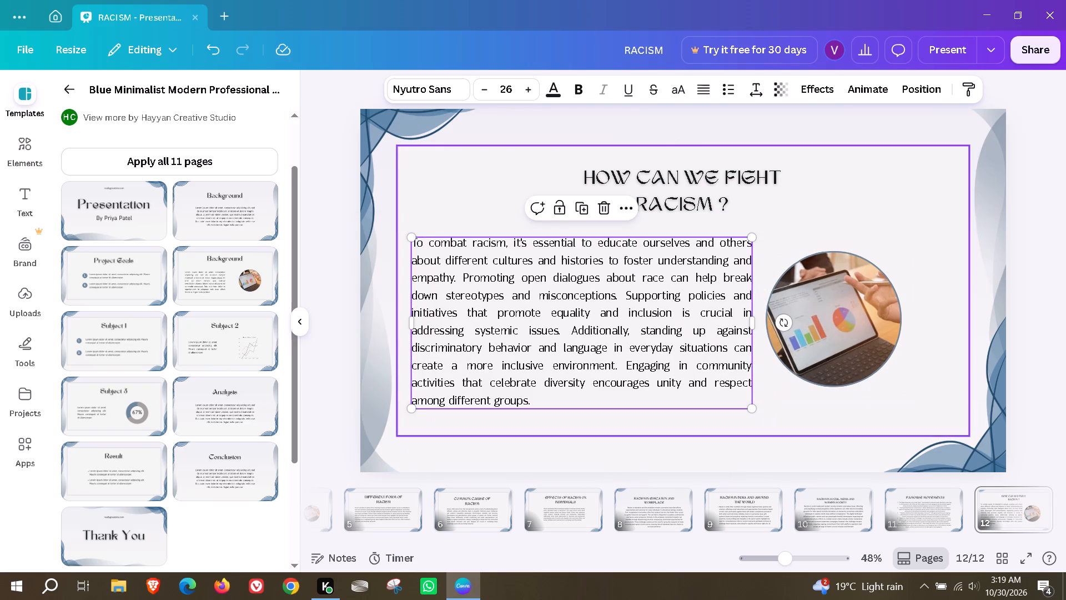
pyautogui.click(813, 163)
# Add the template's "Analysis" page as a new page 13.
pyautogui.scroll(-2, 1038, 508)
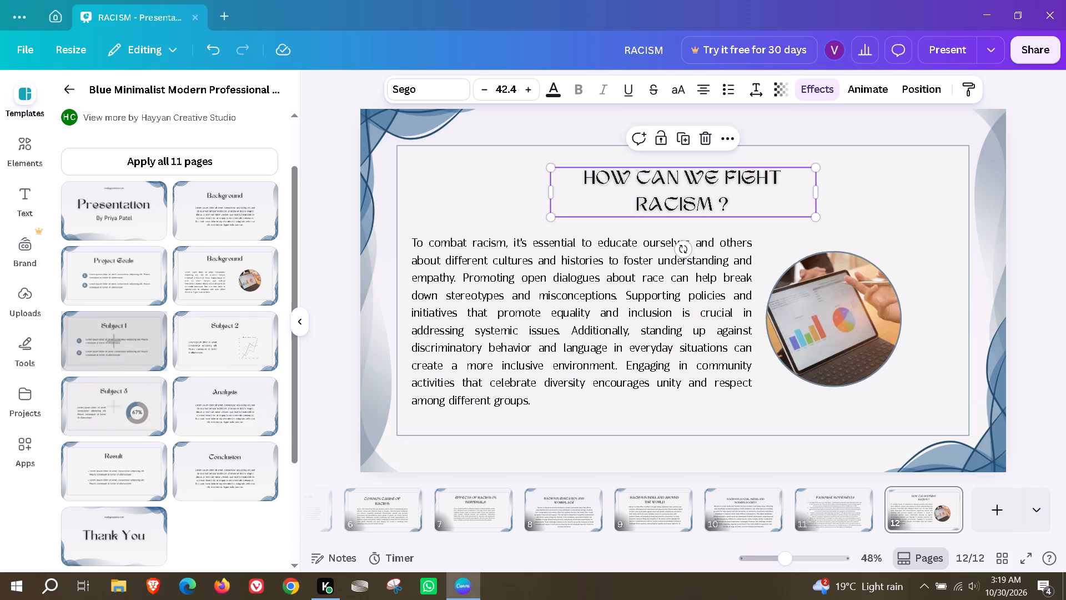
pyautogui.click(230, 418)
pyautogui.click(594, 343)
# Replace page 13's "Analysis" heading with "CONCLUSION".
pyautogui.doubleClick(687, 195)
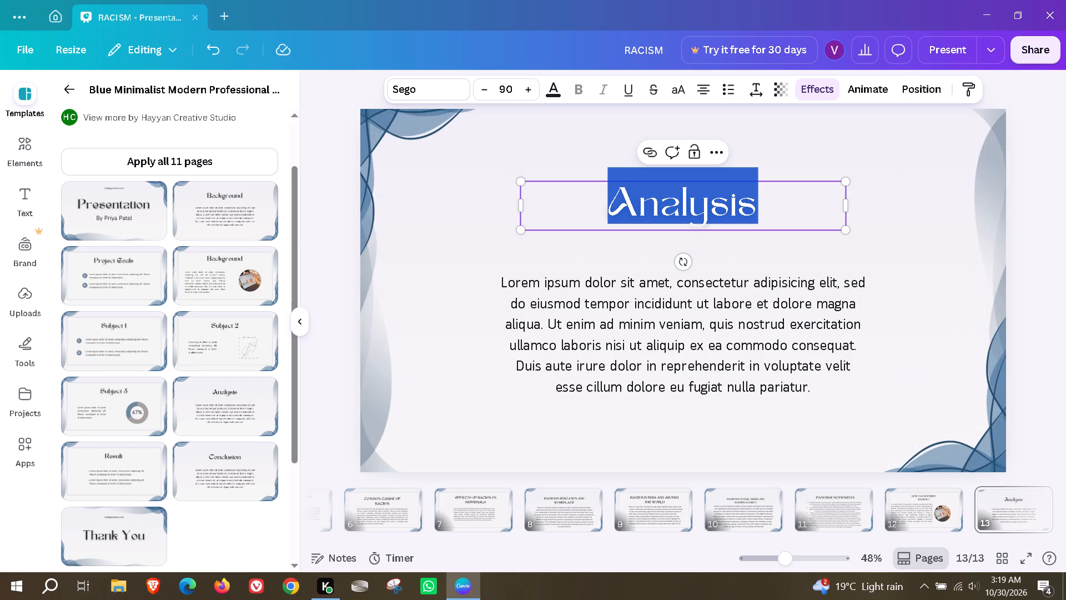
pyautogui.write('CONCLUSION')
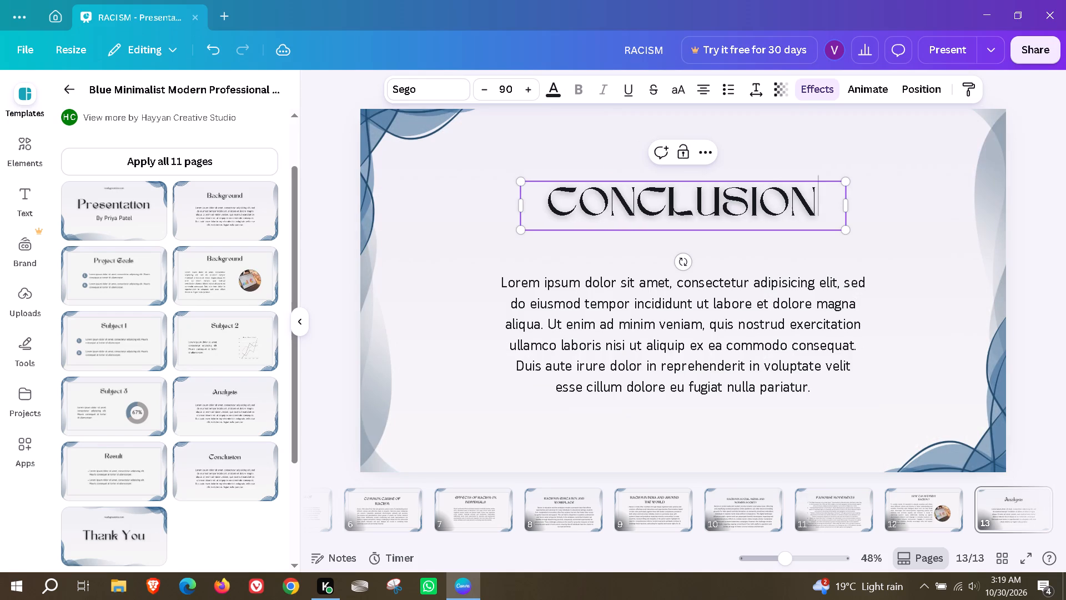
# Replace page 13's paragraph with AI text from the prompt "generate 5-6 on clusion of racism and prevention".
pyautogui.doubleClick(782, 323)
pyautogui.click(715, 245)
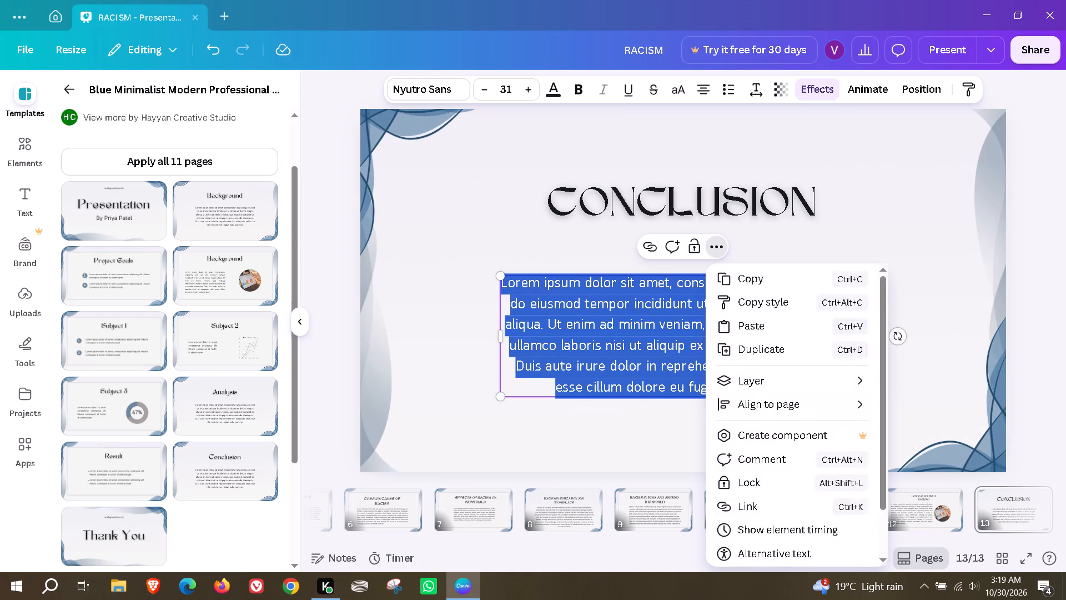
pyautogui.scroll(-4, 762, 430)
pyautogui.click(757, 524)
pyautogui.click(746, 292)
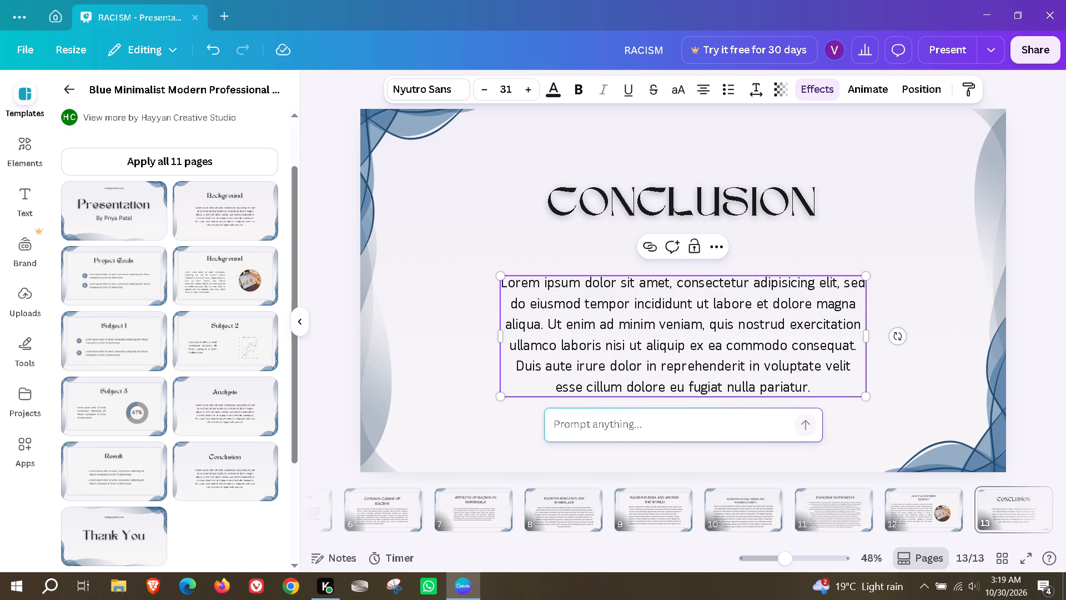
pyautogui.write('generate')
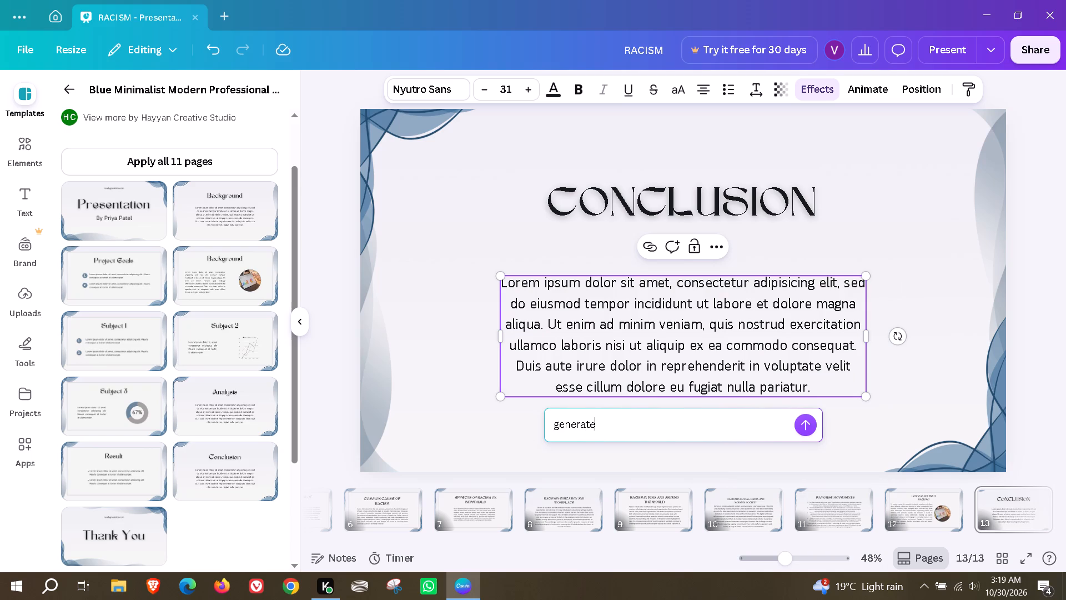
pyautogui.press('space')
pyautogui.write('5-6')
pyautogui.press('space')
pyautogui.write('on clusion of racisma n')
pyautogui.press('BackSpace')
pyautogui.press('BackSpace')
pyautogui.press('BackSpace')
pyautogui.press('space')
pyautogui.write('amd')
pyautogui.press('space')
pyautogui.press('BackSpace')
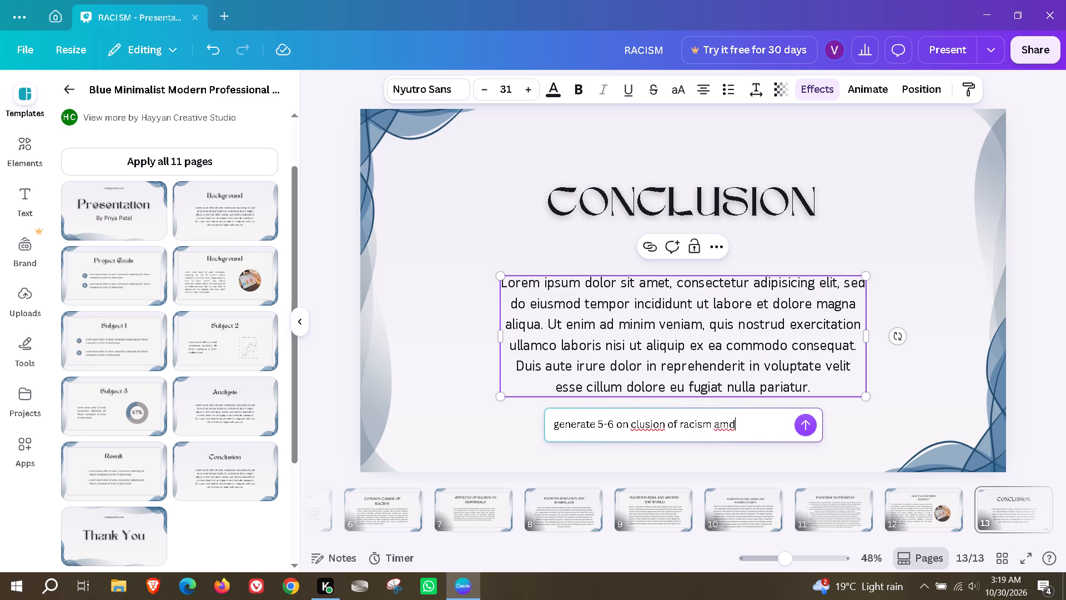
pyautogui.press('BackSpace')
pyautogui.press('BackSpace')
pyautogui.press('BackSpace')
pyautogui.write('and pe')
pyautogui.press('BackSpace')
pyautogui.write('revention')
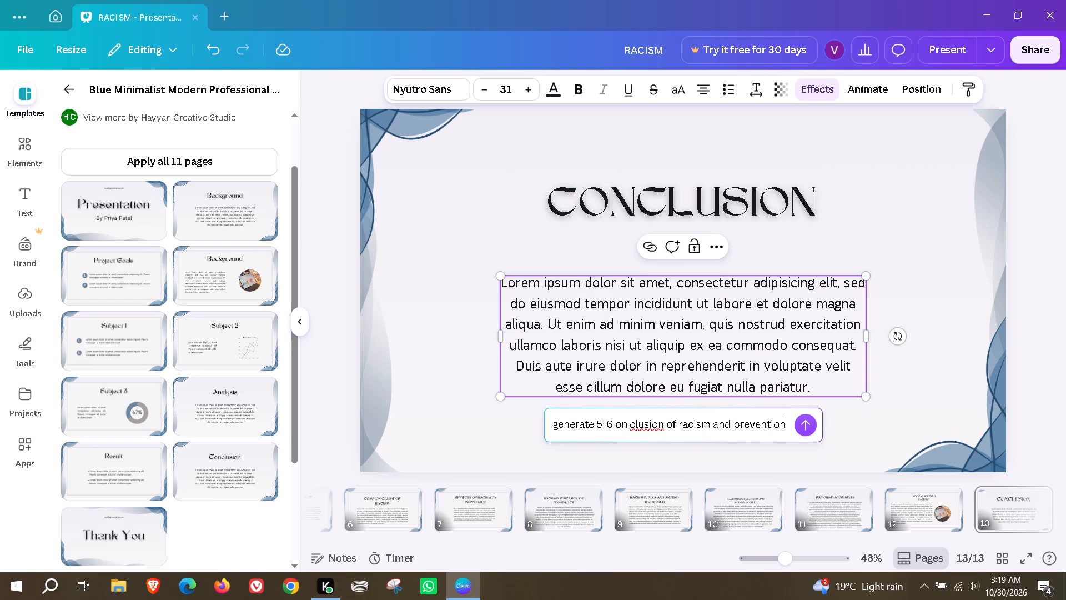
pyautogui.press('Return')
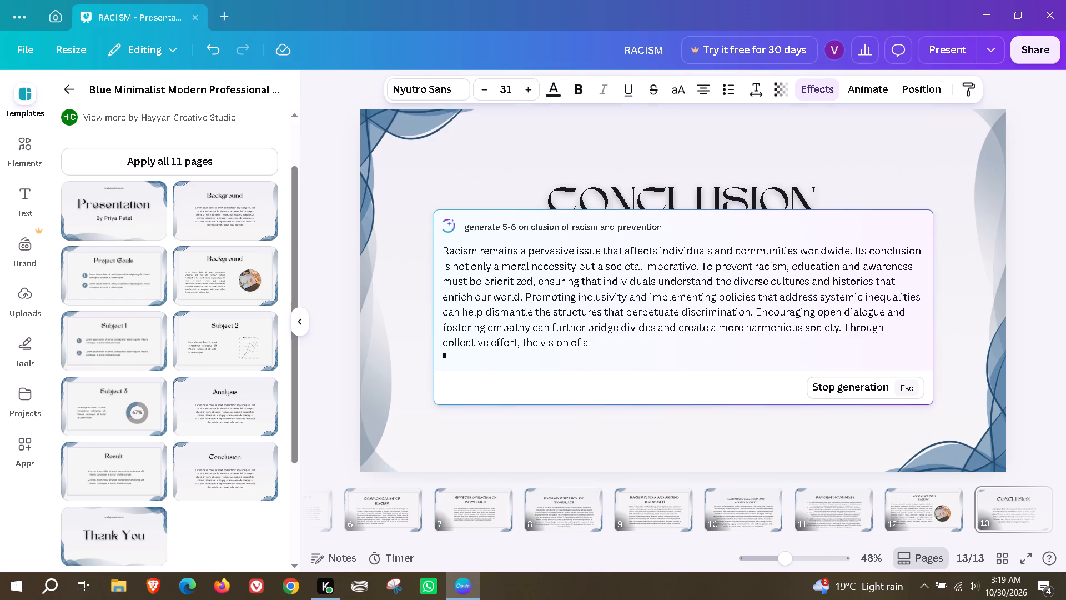
pyautogui.click(850, 397)
pyautogui.click(917, 307)
# Widen page 13's paragraph to fit nine lines and centre it below the heading within the page.
pyautogui.moveTo(706, 374); pyautogui.dragTo(705, 329)
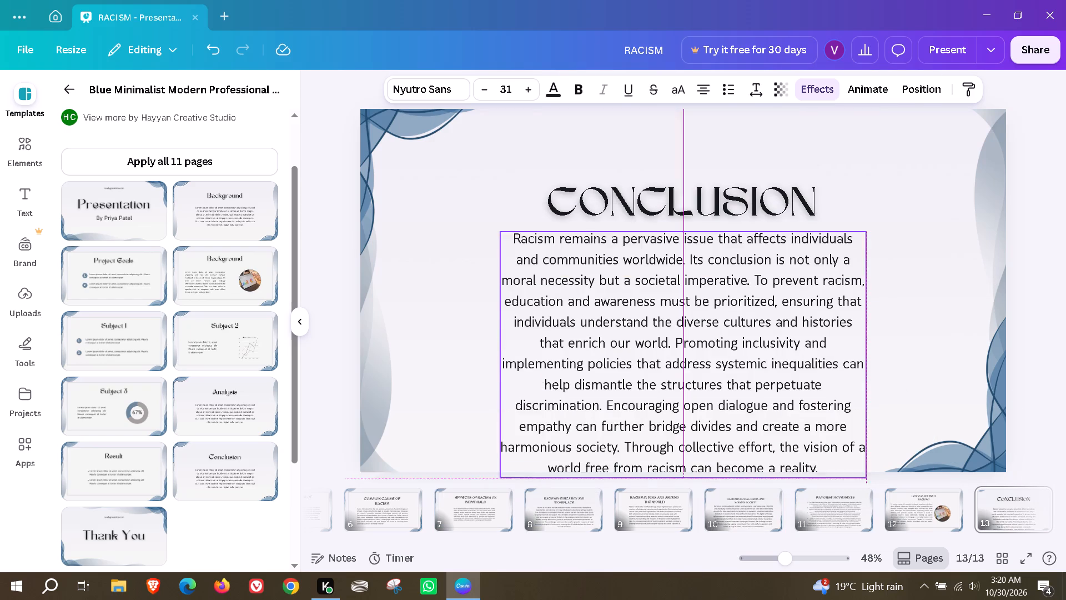
pyautogui.moveTo(705, 329); pyautogui.dragTo(705, 328)
pyautogui.moveTo(863, 352); pyautogui.dragTo(973, 359)
pyautogui.click(723, 432)
pyautogui.moveTo(723, 360); pyautogui.dragTo(678, 388)
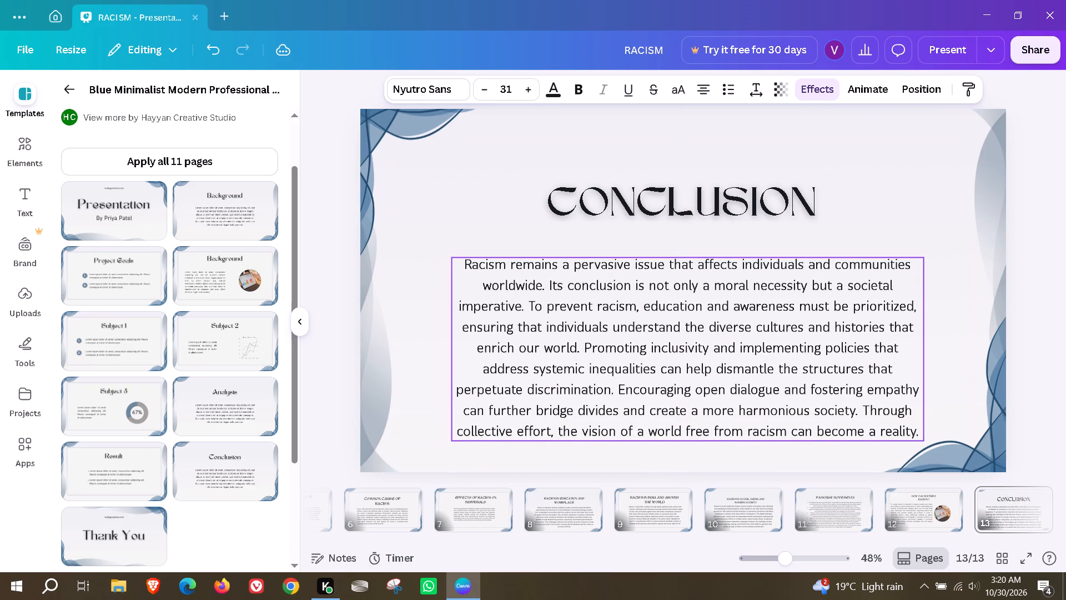
pyautogui.moveTo(678, 388); pyautogui.dragTo(679, 388)
pyautogui.moveTo(679, 388); pyautogui.dragTo(673, 391)
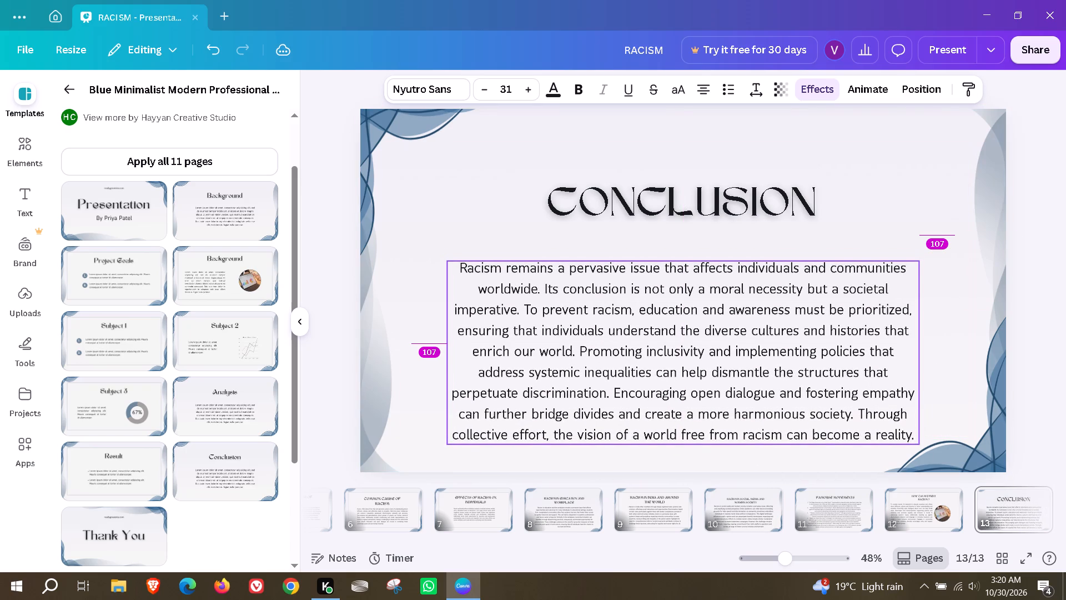
pyautogui.moveTo(673, 391); pyautogui.dragTo(670, 392)
# Scale page 13's "CONCLUSION" heading to font size 63.5 and centre it just above the paragraph.
pyautogui.click(849, 225)
pyautogui.moveTo(747, 207); pyautogui.dragTo(747, 229)
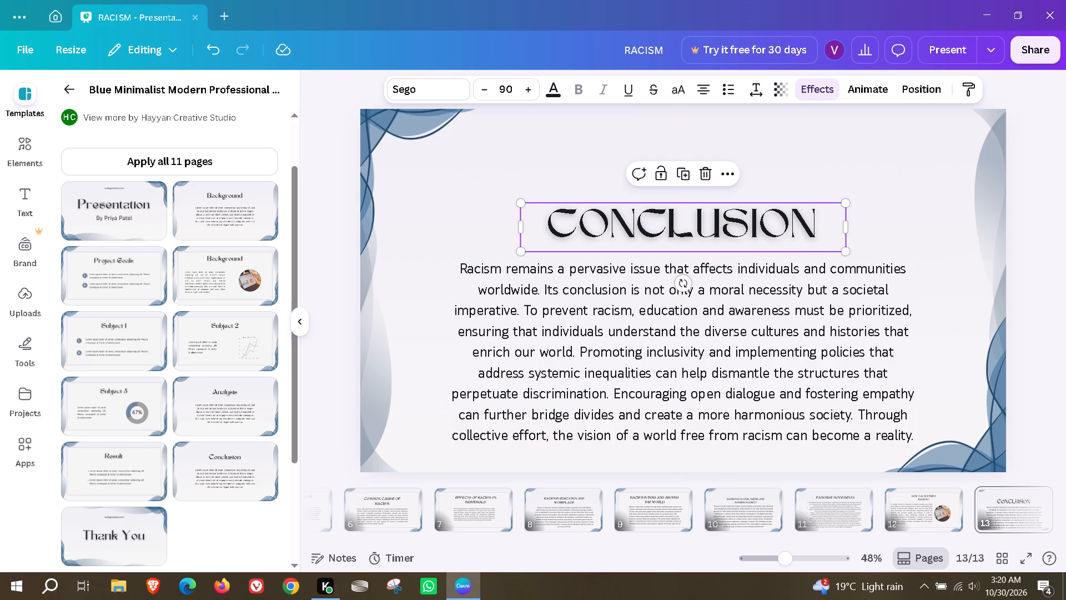
pyautogui.moveTo(844, 251); pyautogui.dragTo(749, 231)
pyautogui.moveTo(684, 220); pyautogui.dragTo(729, 232)
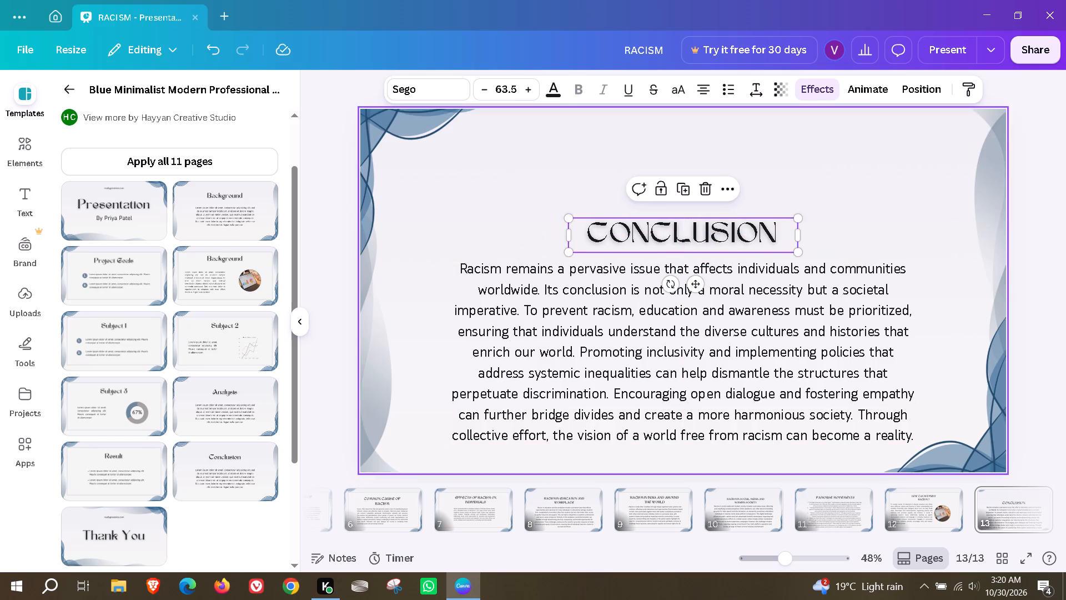
pyautogui.click(842, 211)
# Add the template's "Thank You" page as a new page 14.
pyautogui.scroll(-2, 894, 502)
pyautogui.scroll(-1, 163, 492)
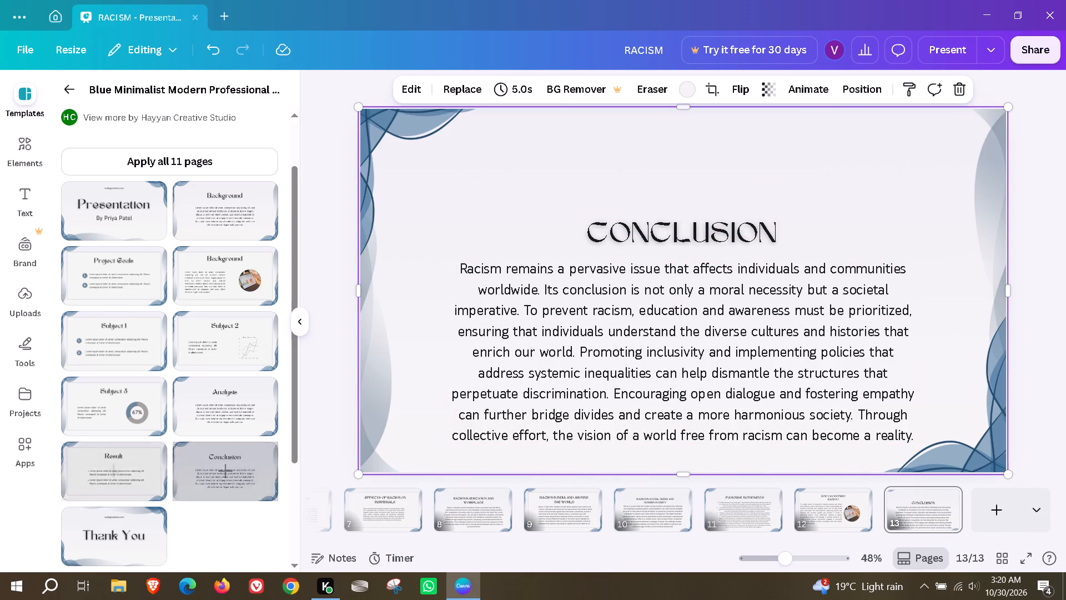
pyautogui.scroll(-1, 163, 492)
pyautogui.click(137, 411)
pyautogui.click(599, 342)
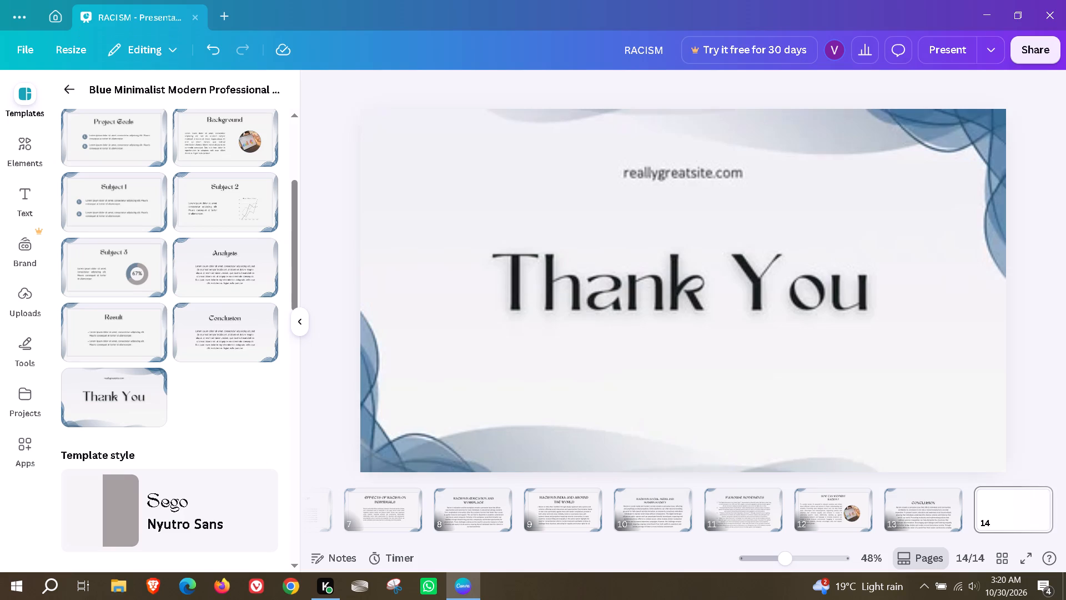
# Delete the "reallygreatsite.com" text from page 14.
pyautogui.doubleClick(694, 267)
pyautogui.click(731, 166)
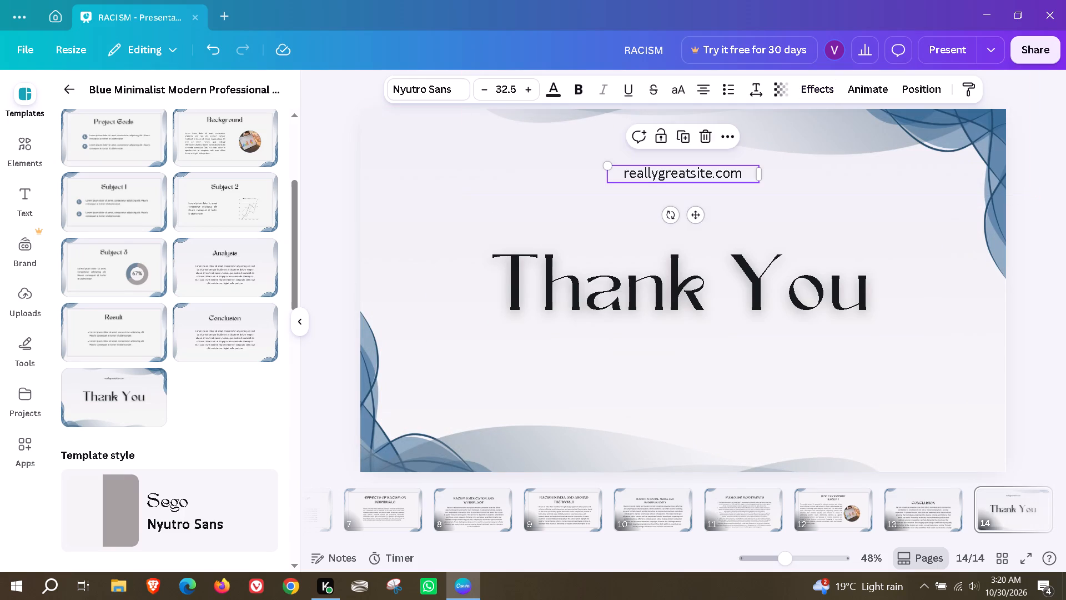
pyautogui.click(707, 141)
# Replace page 14's "Thank You" heading with "LET LIVE".
pyautogui.doubleClick(726, 290)
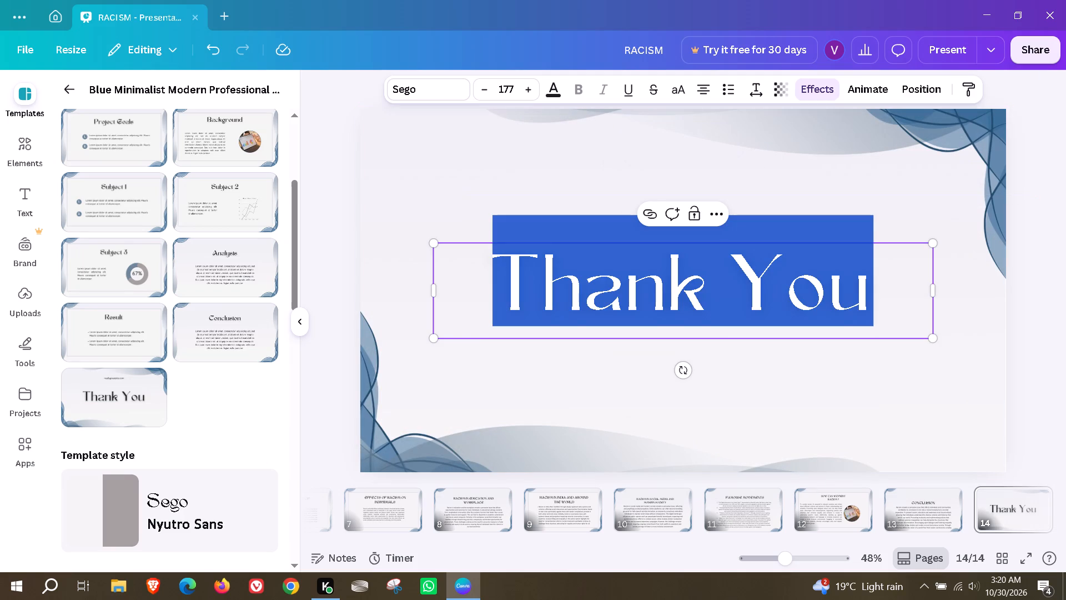
pyautogui.write('LE')
pyautogui.hotkey('shift', 'BackSpace')
pyautogui.hotkey('shift', 'BackSpace')
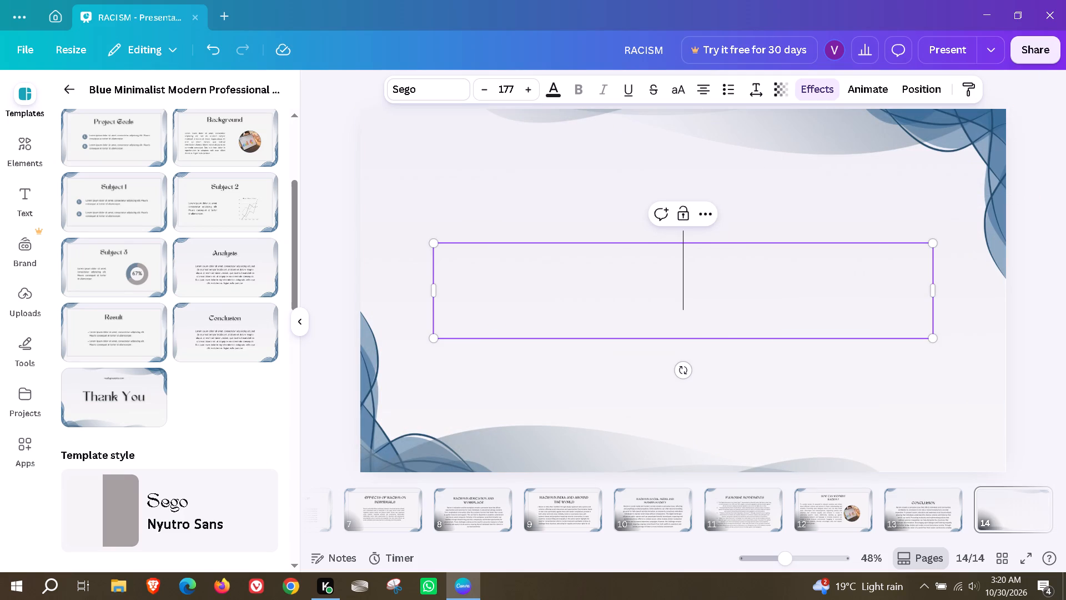
pyautogui.write('LET LIVE')
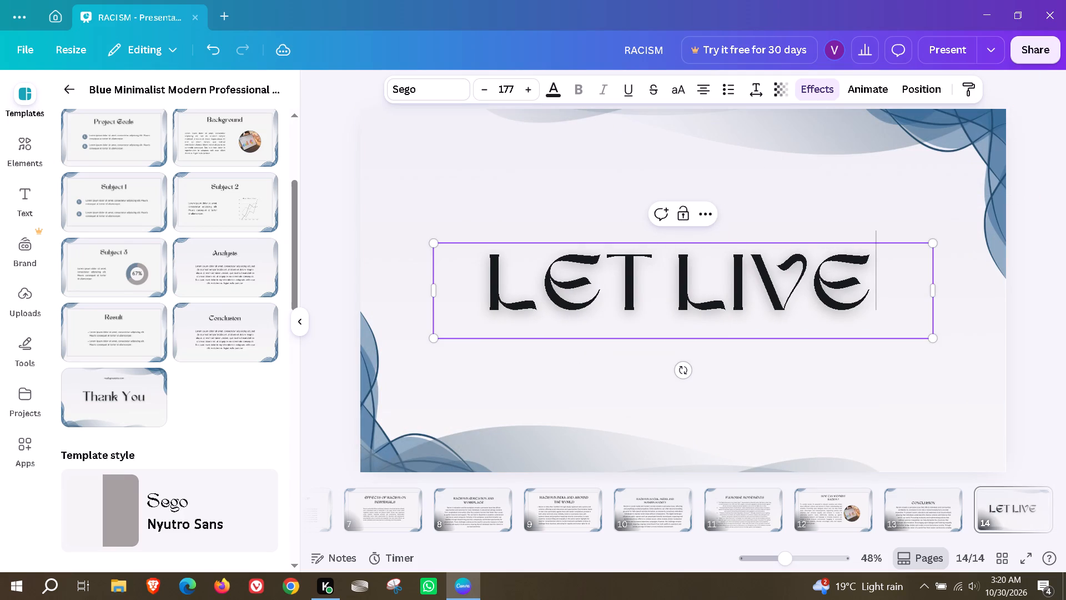
# Extend page 14's heading to "LET LIVE OTHERS", scaled to font size 82.8 on two lines near the page centre.
pyautogui.press('space')
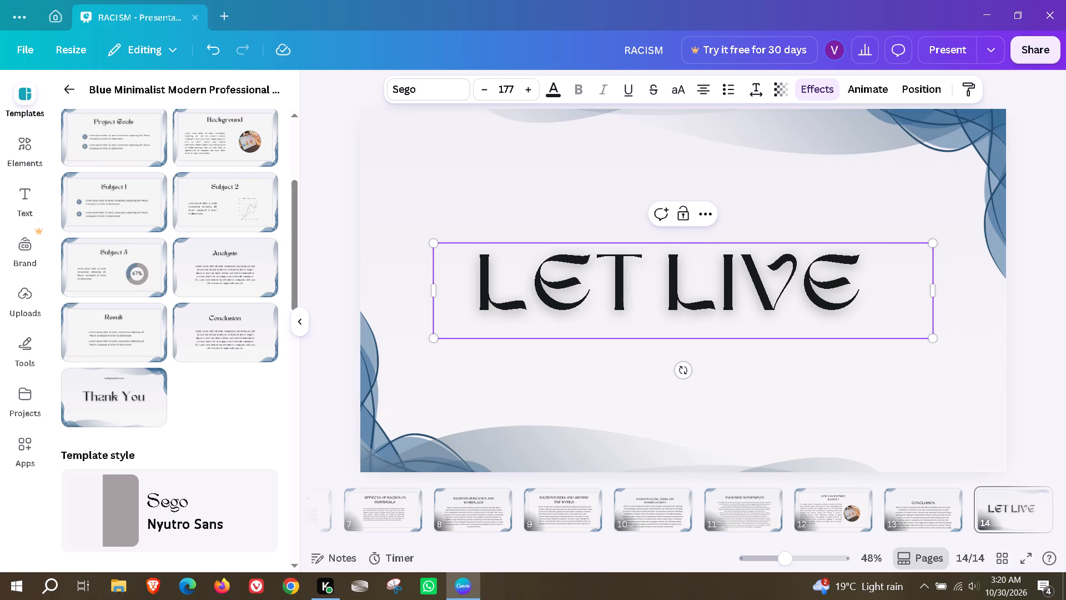
pyautogui.write('OTHERS')
pyautogui.moveTo(936, 454); pyautogui.dragTo(677, 328)
pyautogui.moveTo(746, 316); pyautogui.dragTo(727, 316)
pyautogui.moveTo(532, 306); pyautogui.dragTo(666, 307)
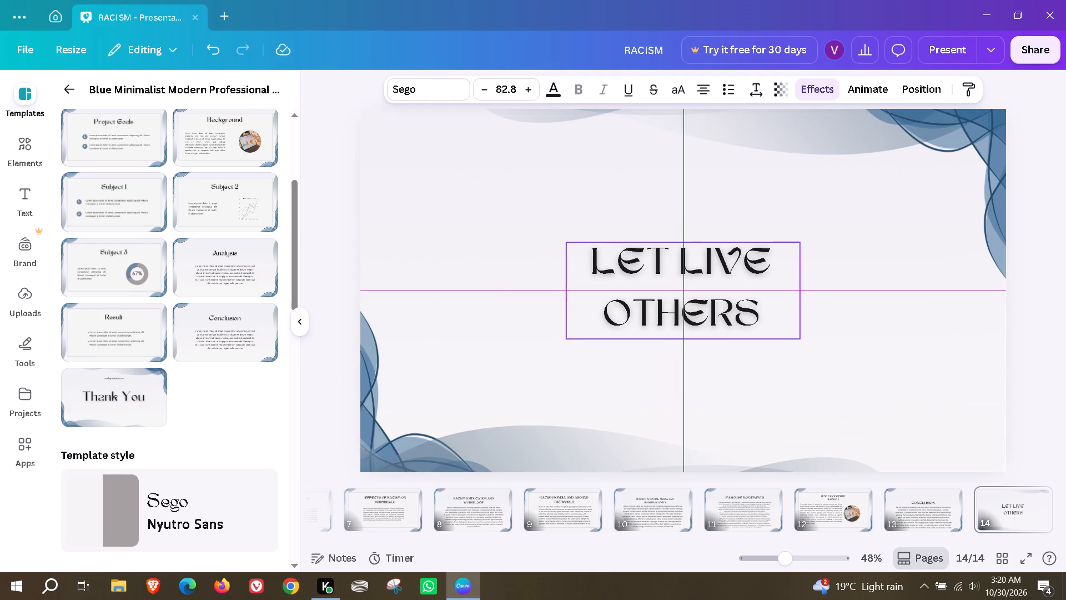
pyautogui.moveTo(666, 307); pyautogui.dragTo(665, 307)
pyautogui.click(792, 402)
# Scale page 1's "RACISM" heading to font size 106 and move it closer to the byline.
pyautogui.scroll(9, 531, 529)
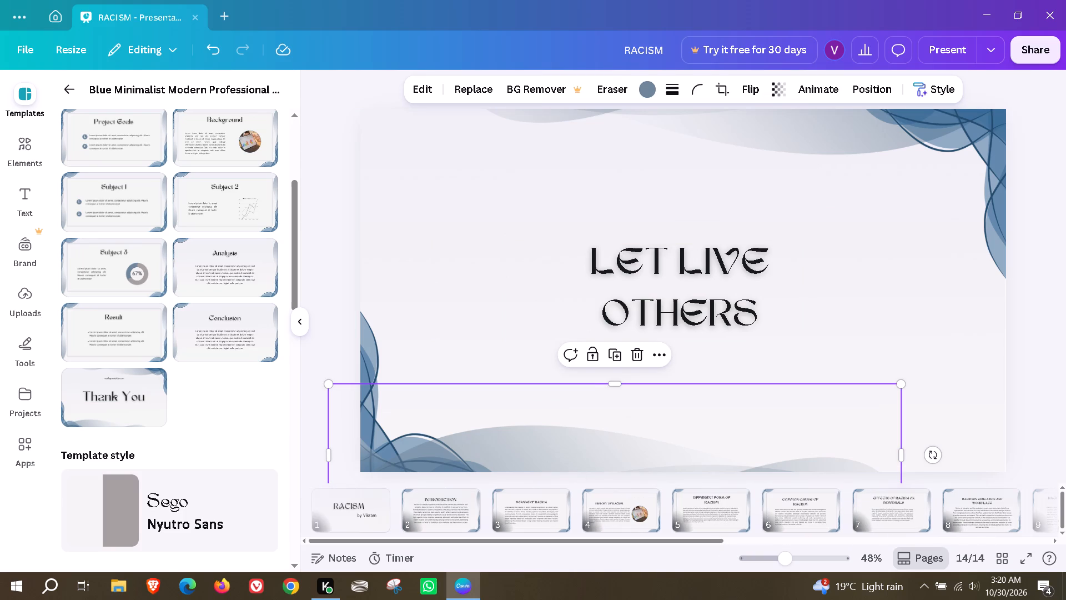
pyautogui.scroll(4, 467, 514)
pyautogui.click(366, 516)
pyautogui.click(722, 258)
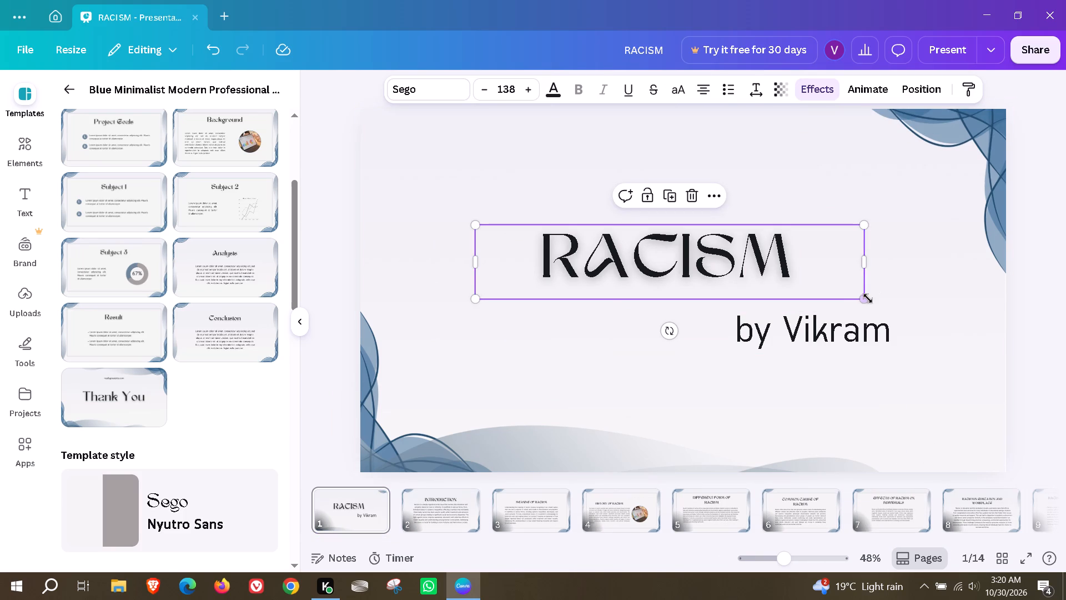
pyautogui.moveTo(868, 298); pyautogui.dragTo(777, 274)
pyautogui.click(847, 263)
pyautogui.moveTo(701, 253); pyautogui.dragTo(748, 267)
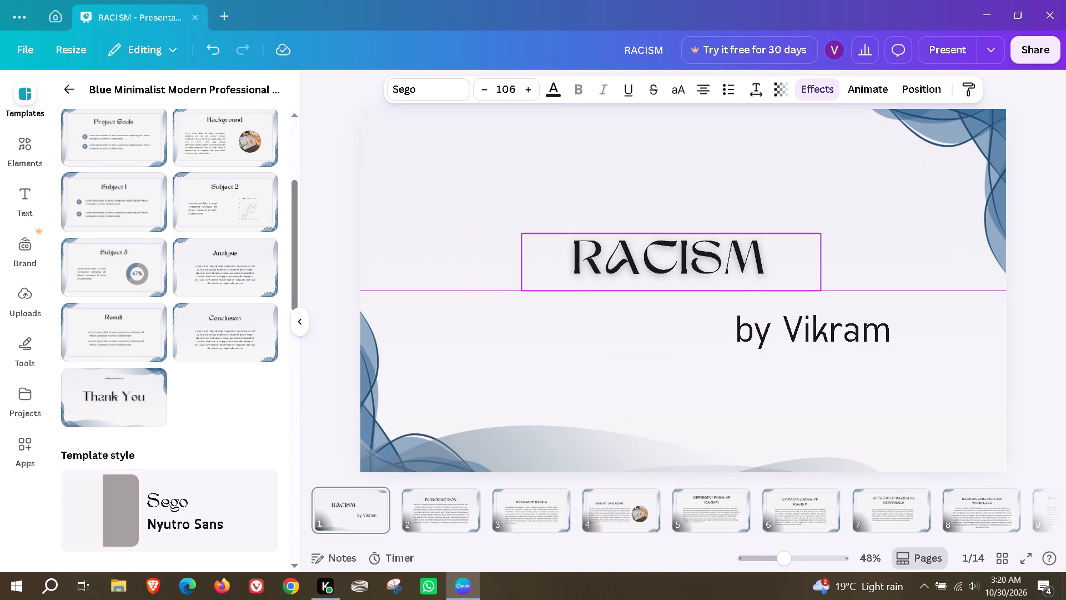
pyautogui.moveTo(748, 267); pyautogui.dragTo(760, 270)
pyautogui.click(912, 273)
pyautogui.click(849, 396)
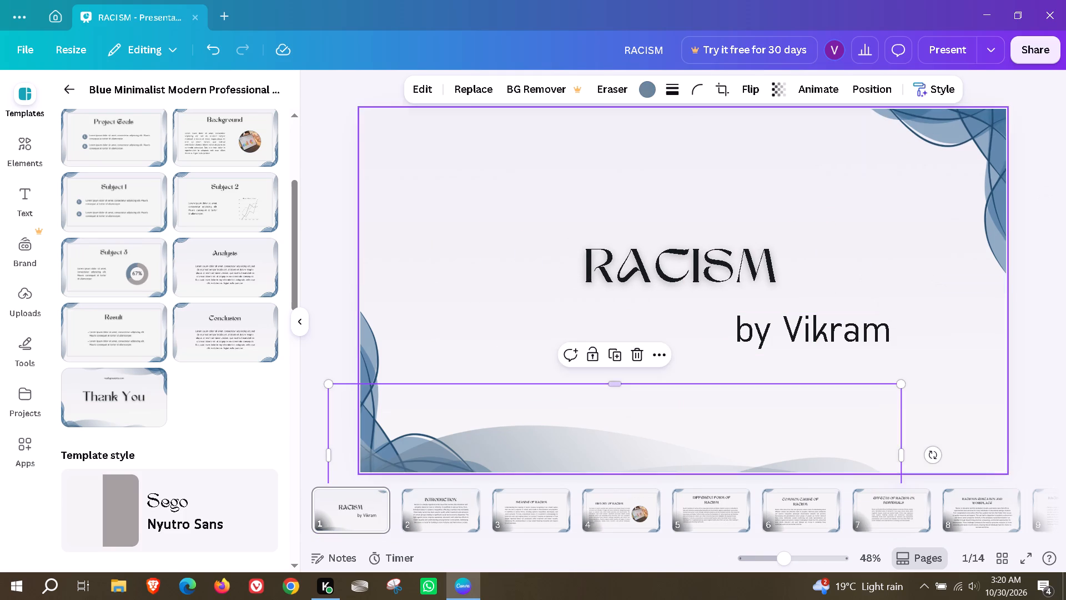
pyautogui.click(832, 375)
# Scale page 2's "INTRODUCTION" heading to font size 35.4 and narrow the paragraph to a smaller left-hand column, with the heading above it.
pyautogui.click(451, 509)
pyautogui.click(693, 210)
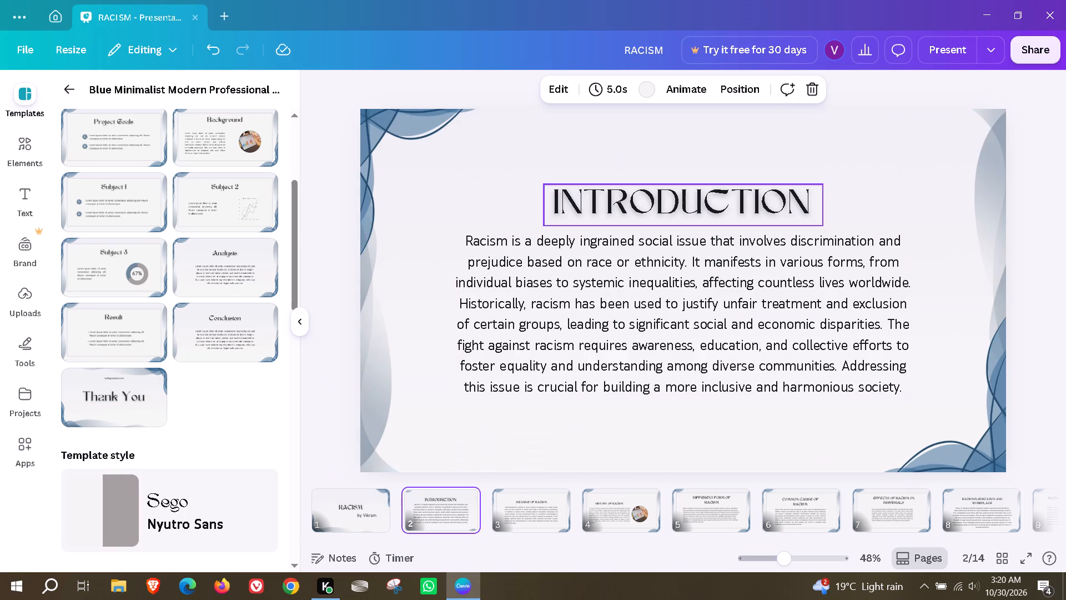
pyautogui.moveTo(827, 223); pyautogui.dragTo(671, 238)
pyautogui.moveTo(597, 195); pyautogui.dragTo(491, 195)
pyautogui.click(772, 332)
pyautogui.moveTo(912, 396); pyautogui.dragTo(762, 406)
pyautogui.moveTo(786, 291); pyautogui.dragTo(676, 307)
pyautogui.moveTo(490, 186); pyautogui.dragTo(534, 195)
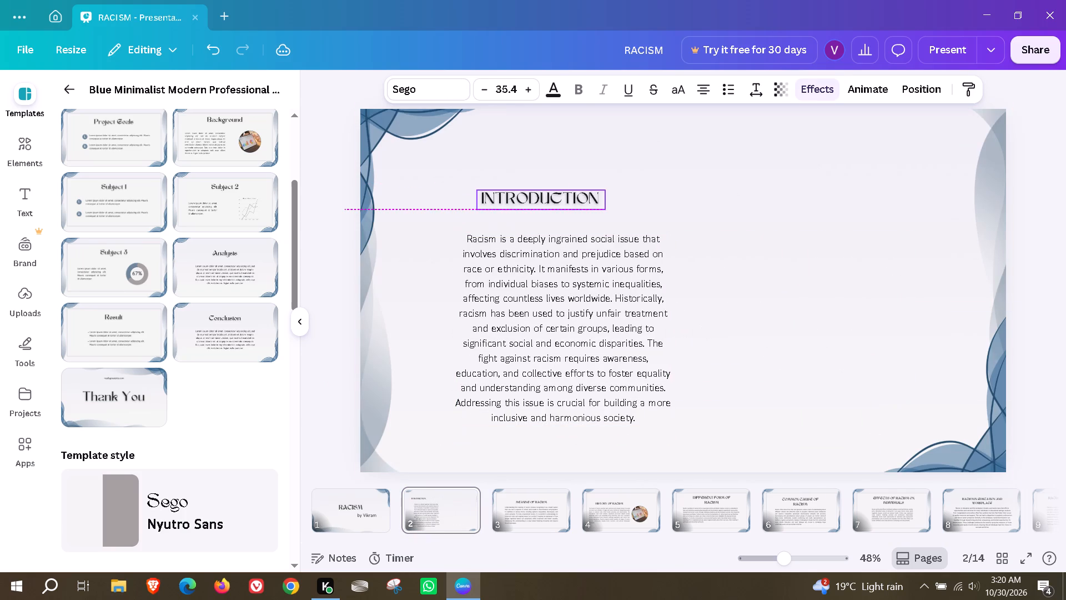
pyautogui.moveTo(534, 195); pyautogui.dragTo(545, 201)
pyautogui.click(773, 327)
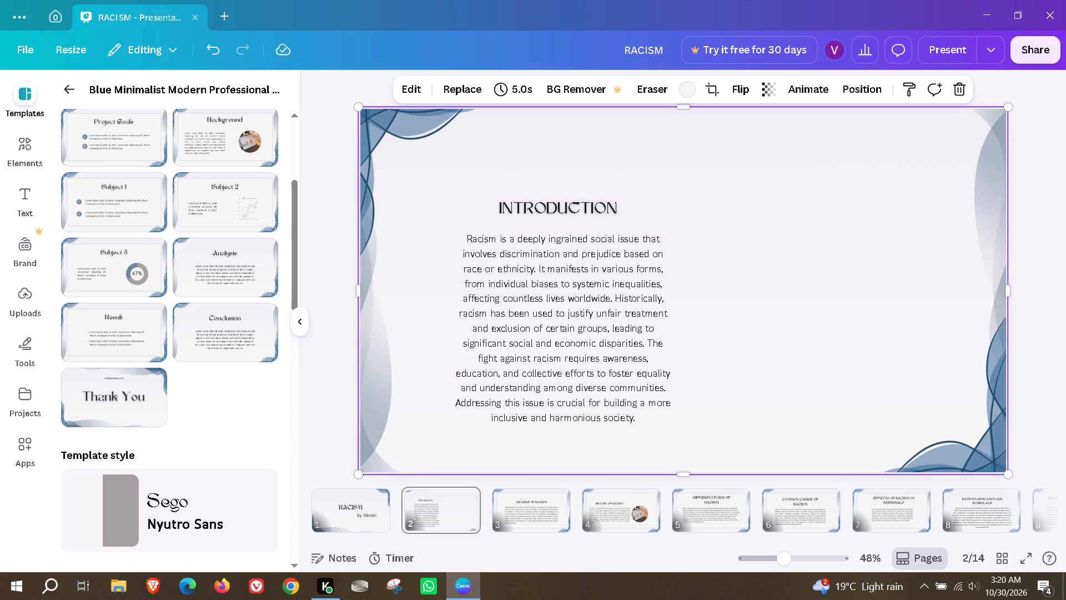
# Add the Polaroid-style photo frame from the Film and photo frames beside page 2's paragraph.
pyautogui.click(14, 136)
pyautogui.scroll(-2, 243, 419)
pyautogui.click(255, 444)
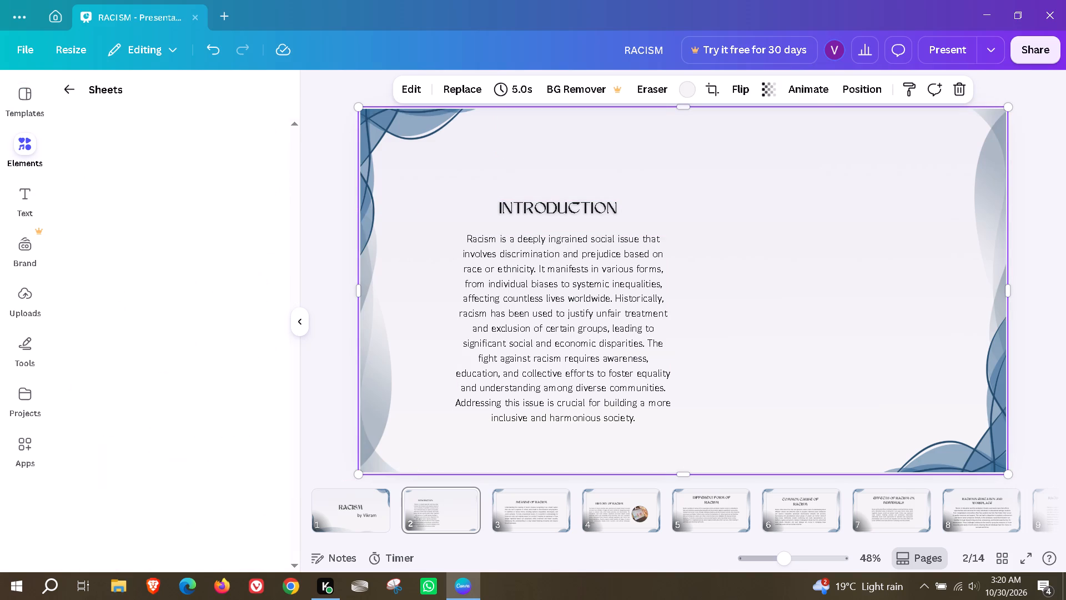
pyautogui.click(66, 88)
pyautogui.scroll(-3, 190, 409)
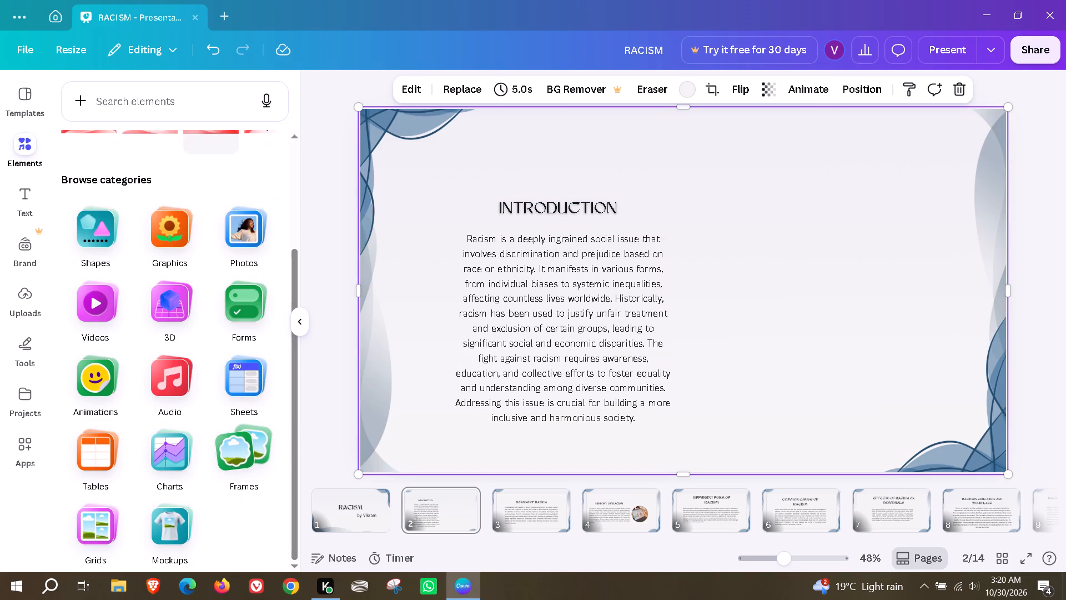
pyautogui.click(244, 441)
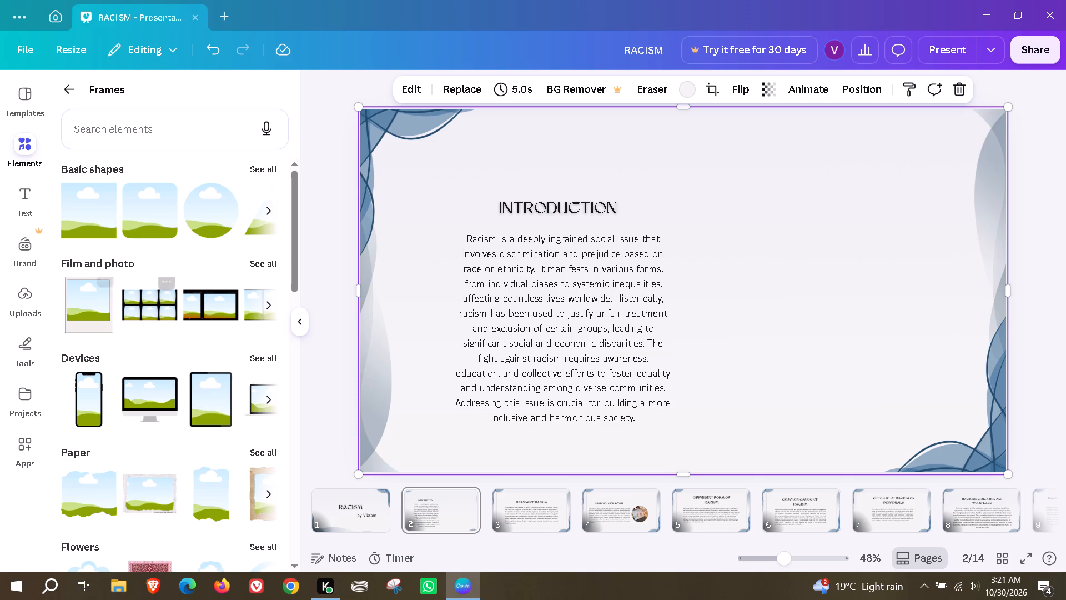
pyautogui.moveTo(97, 313); pyautogui.dragTo(773, 269)
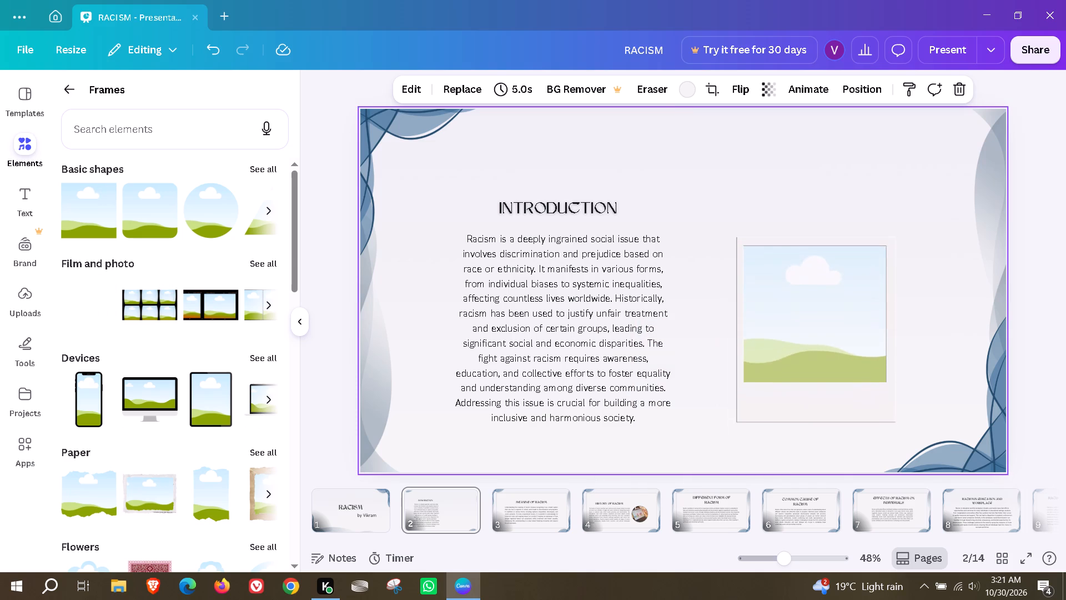
pyautogui.moveTo(773, 269); pyautogui.dragTo(768, 269)
pyautogui.click(579, 204)
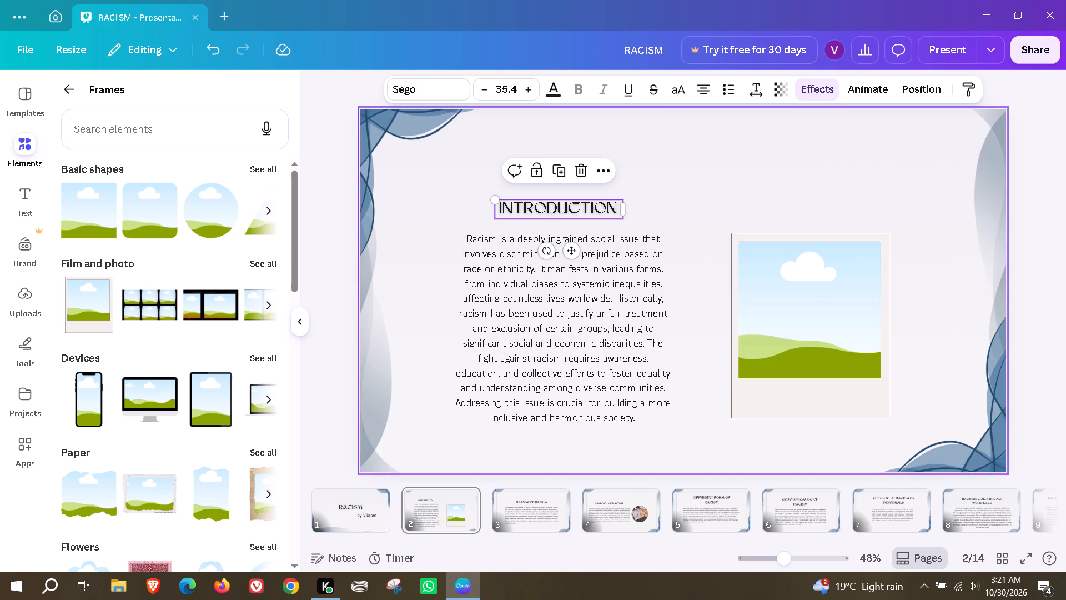
pyautogui.click(687, 289)
# Scale page 3's "MEANING OF RACISM" heading to font size 30.9 and shrink the paragraph to a left-hand column beneath it.
pyautogui.click(546, 492)
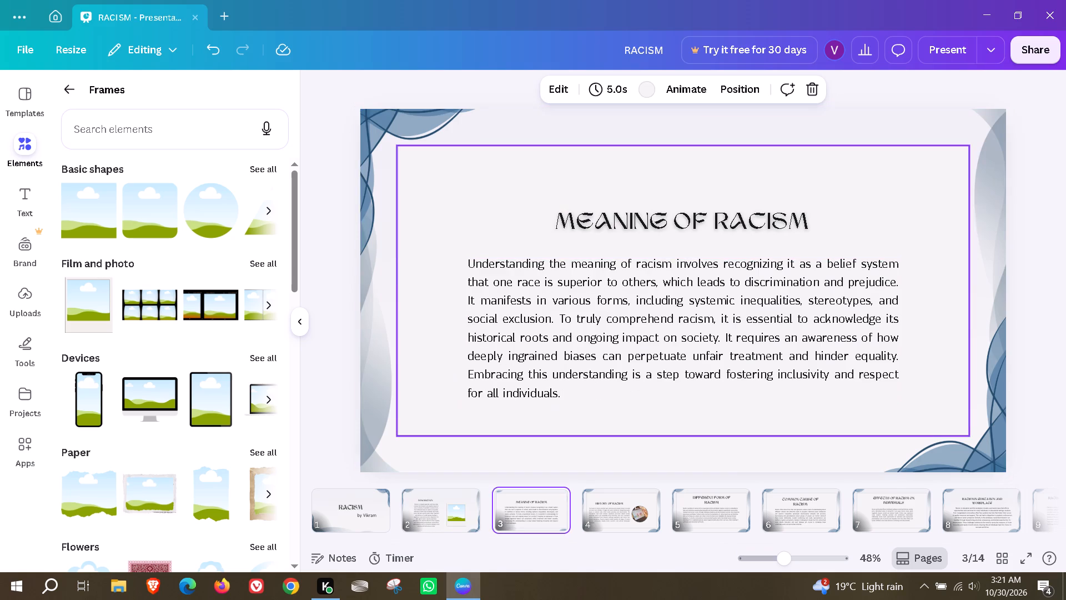
pyautogui.click(722, 243)
pyautogui.click(777, 225)
pyautogui.moveTo(822, 239); pyautogui.dragTo(710, 256)
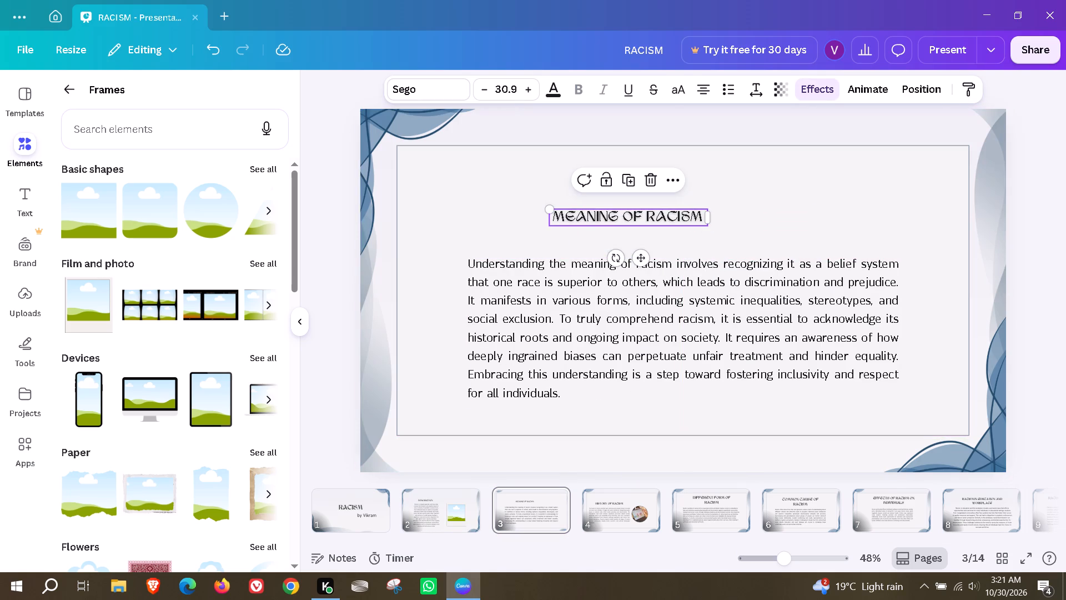
pyautogui.moveTo(637, 217); pyautogui.dragTo(527, 211)
pyautogui.click(611, 312)
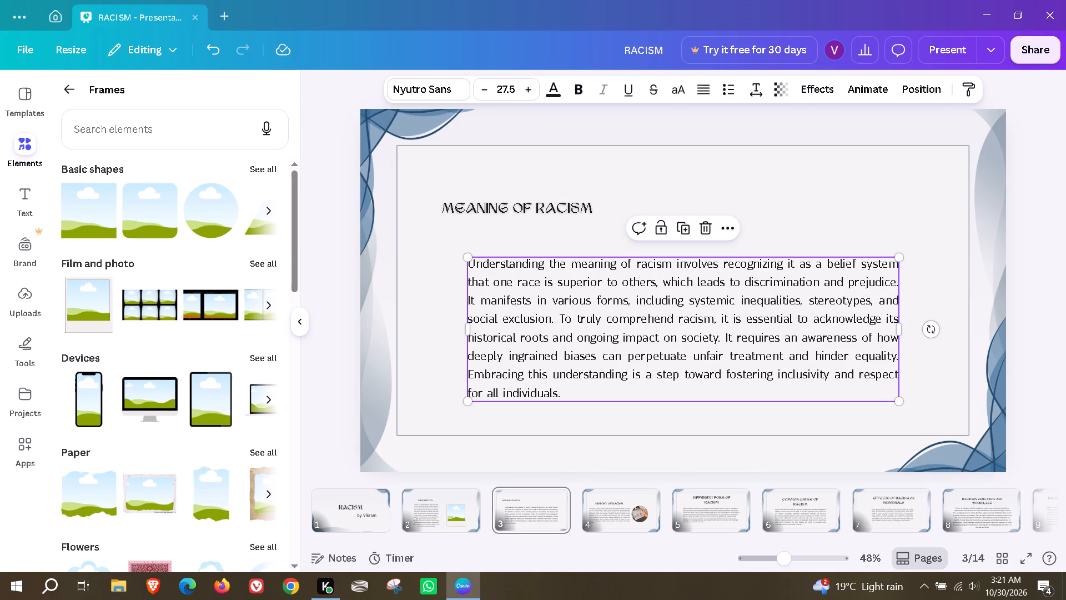
pyautogui.moveTo(898, 404); pyautogui.dragTo(814, 387)
pyautogui.moveTo(819, 321); pyautogui.dragTo(704, 323)
pyautogui.moveTo(601, 329); pyautogui.dragTo(573, 307)
pyautogui.moveTo(477, 211); pyautogui.dragTo(505, 218)
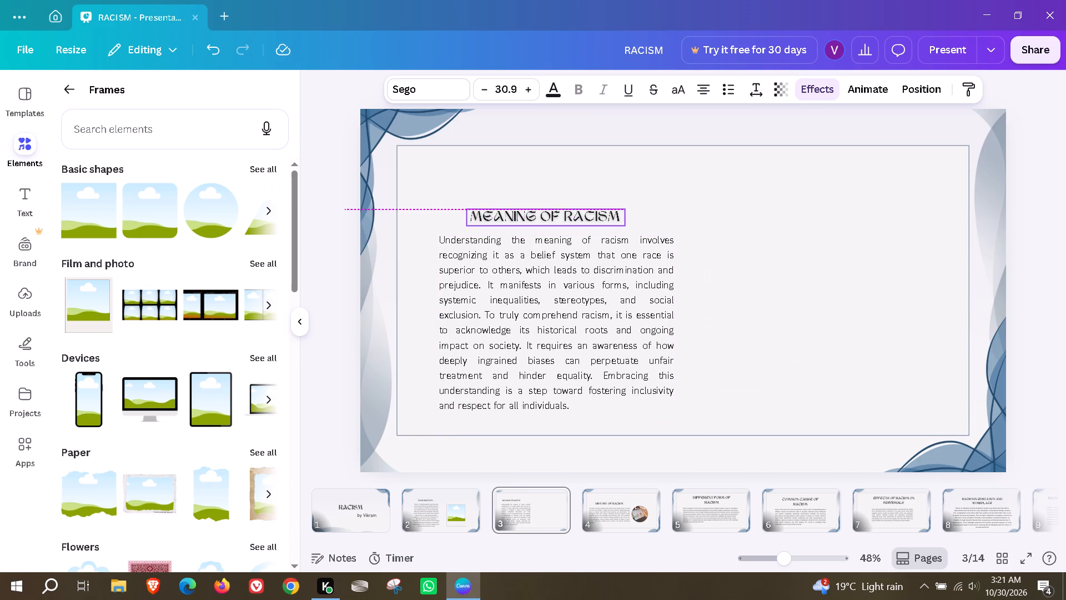
pyautogui.moveTo(505, 218); pyautogui.dragTo(505, 219)
# Add the same Polaroid-style photo frame beside page 3's paragraph.
pyautogui.moveTo(76, 303); pyautogui.dragTo(751, 247)
# Scale down page 4's "HISTORY OF RACISM" heading and narrow the paragraph, placing the heading just above the text.
pyautogui.click(607, 518)
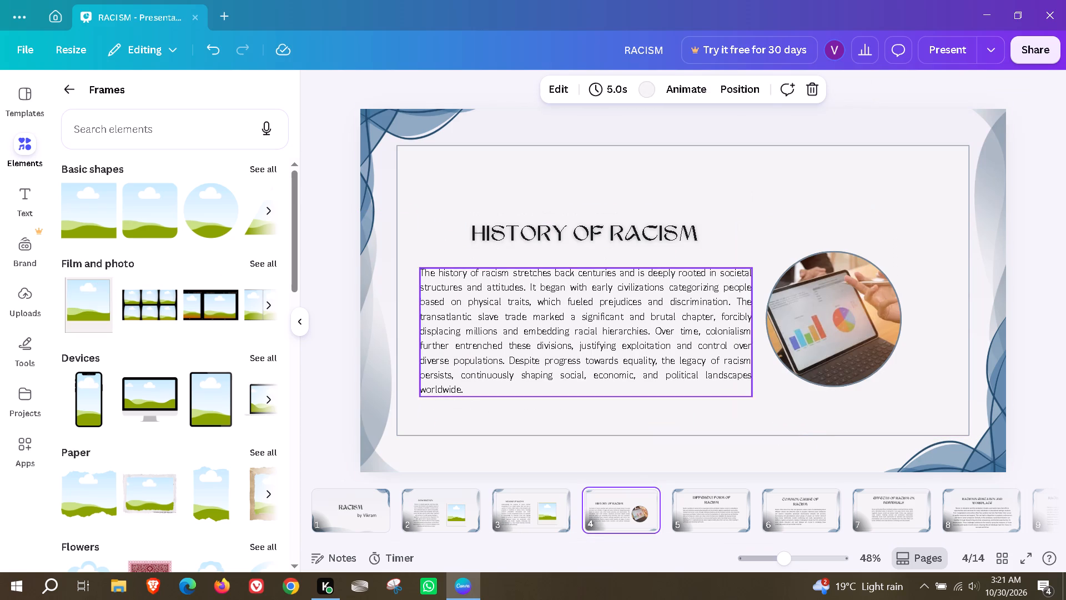
pyautogui.click(589, 238)
pyautogui.moveTo(705, 251); pyautogui.dragTo(646, 241)
pyautogui.moveTo(591, 234); pyautogui.dragTo(571, 229)
pyautogui.click(641, 346)
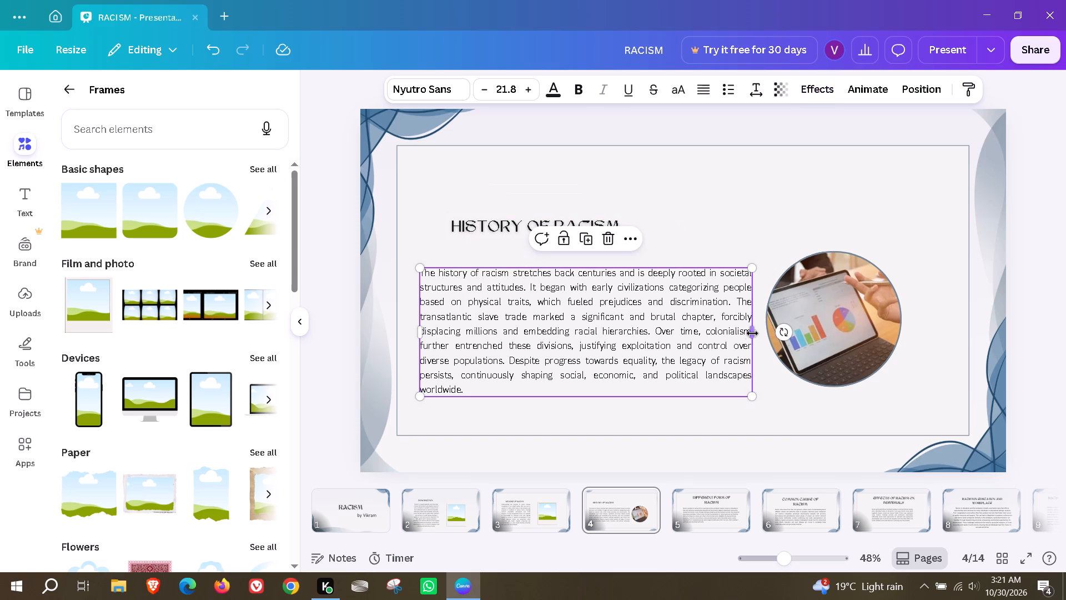
pyautogui.moveTo(752, 332); pyautogui.dragTo(670, 323)
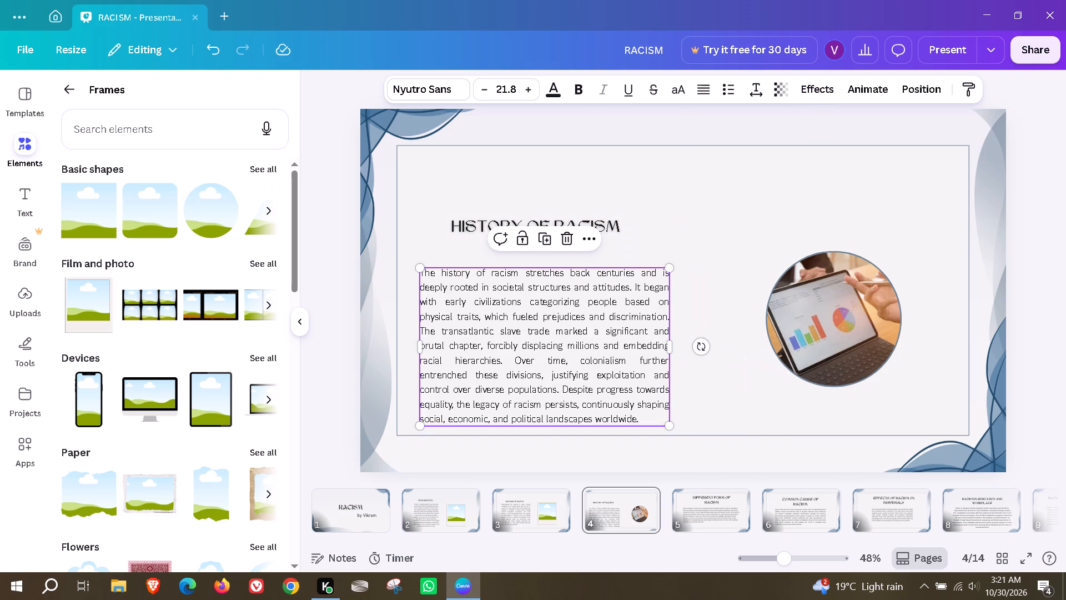
pyautogui.moveTo(597, 376); pyautogui.dragTo(615, 372)
pyautogui.moveTo(496, 228); pyautogui.dragTo(521, 239)
# Move page 4's circular photo slightly closer to the paragraph.
pyautogui.moveTo(831, 335); pyautogui.dragTo(810, 335)
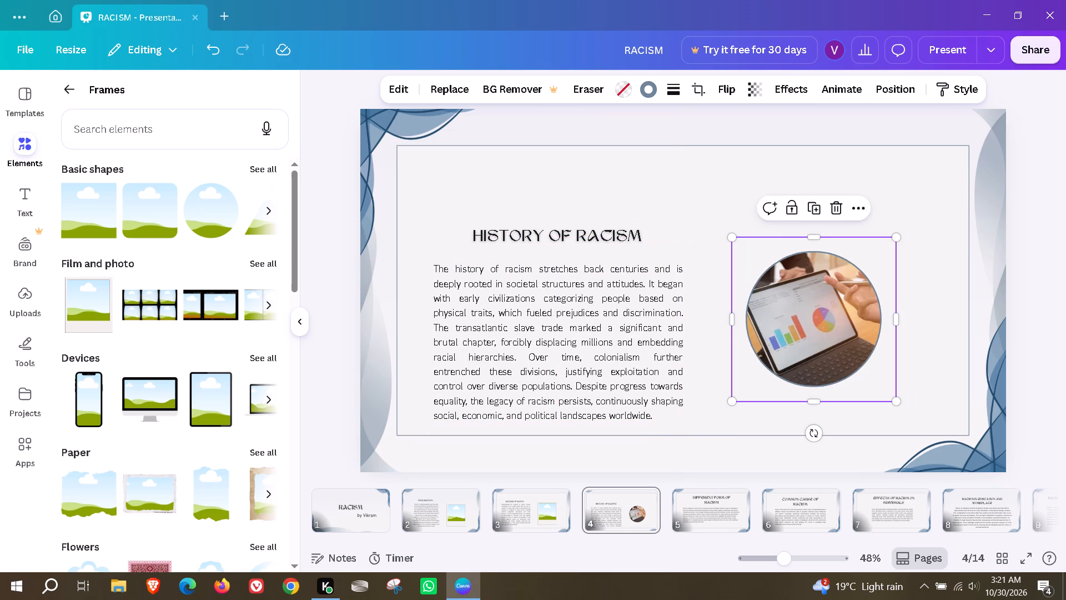
# Scale page 5's heading to font size 33.8 and its paragraph to 19.2, narrowed to a left-hand column beneath the heading.
pyautogui.click(709, 503)
pyautogui.click(706, 204)
pyautogui.moveTo(843, 243); pyautogui.dragTo(688, 237)
pyautogui.moveTo(663, 188); pyautogui.dragTo(562, 212)
pyautogui.click(640, 333)
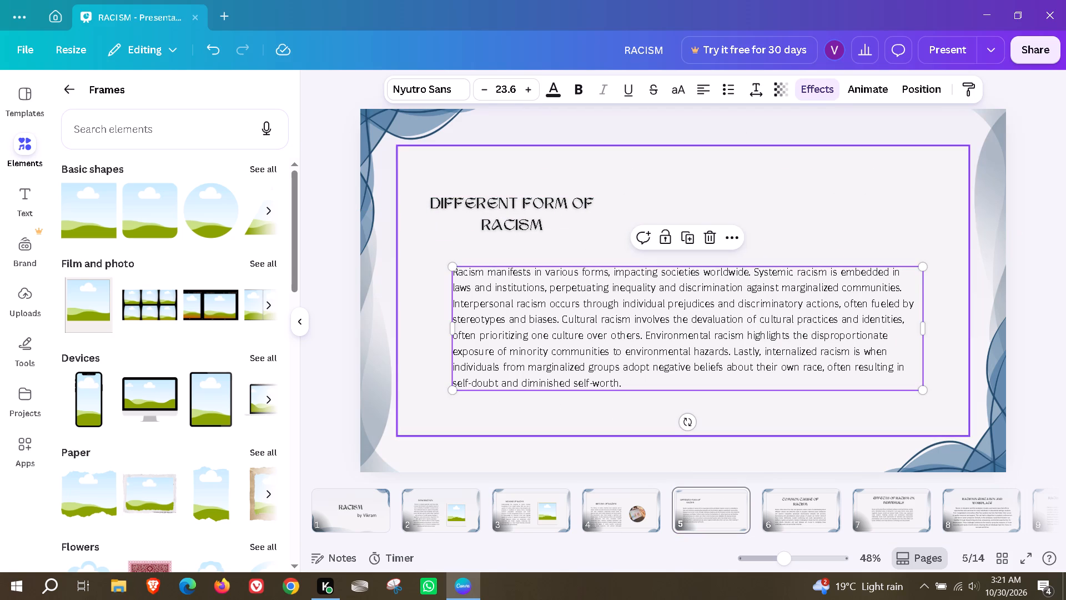
pyautogui.moveTo(924, 387); pyautogui.dragTo(835, 370)
pyautogui.moveTo(843, 319); pyautogui.dragTo(704, 331)
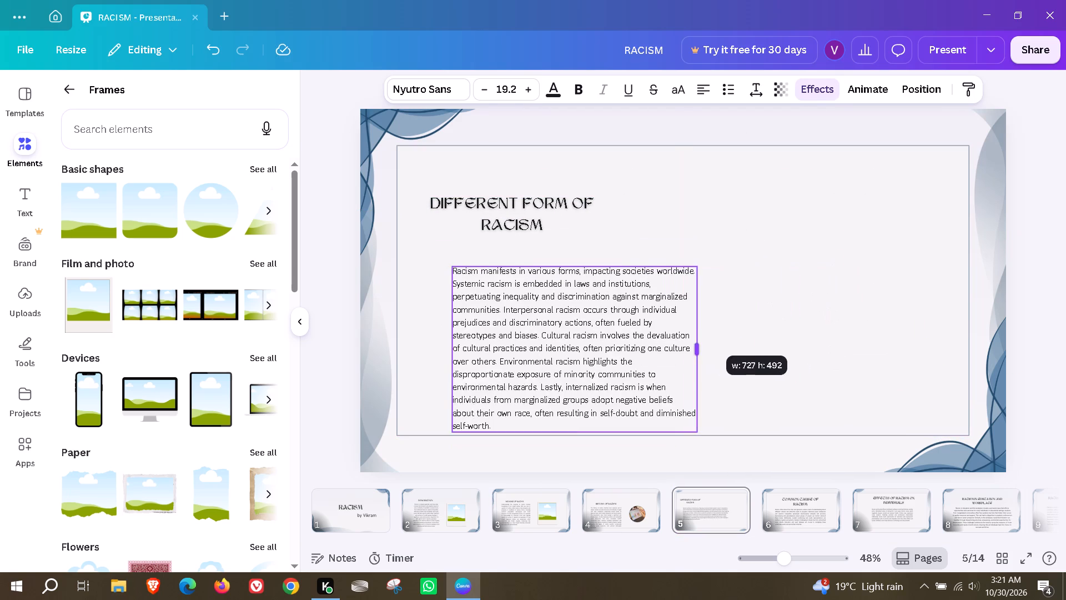
pyautogui.moveTo(704, 331); pyautogui.dragTo(706, 331)
pyautogui.moveTo(621, 342); pyautogui.dragTo(620, 334)
pyautogui.moveTo(504, 220); pyautogui.dragTo(525, 229)
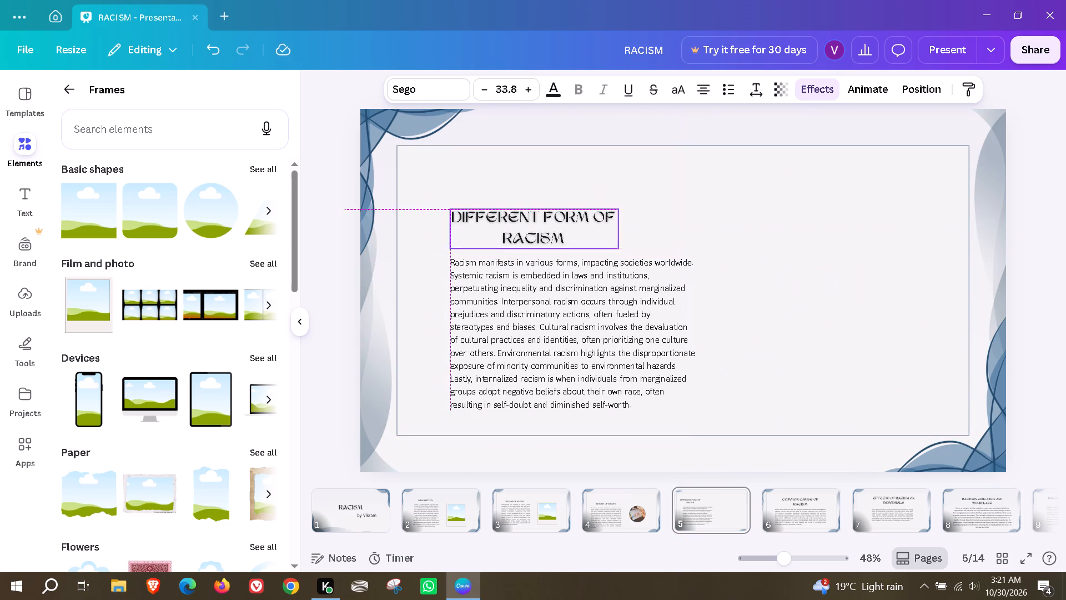
pyautogui.moveTo(525, 229); pyautogui.dragTo(554, 234)
# Add the Polaroid-style photo frame beside page 5's paragraph, inside the border rectangle.
pyautogui.moveTo(90, 312); pyautogui.dragTo(784, 280)
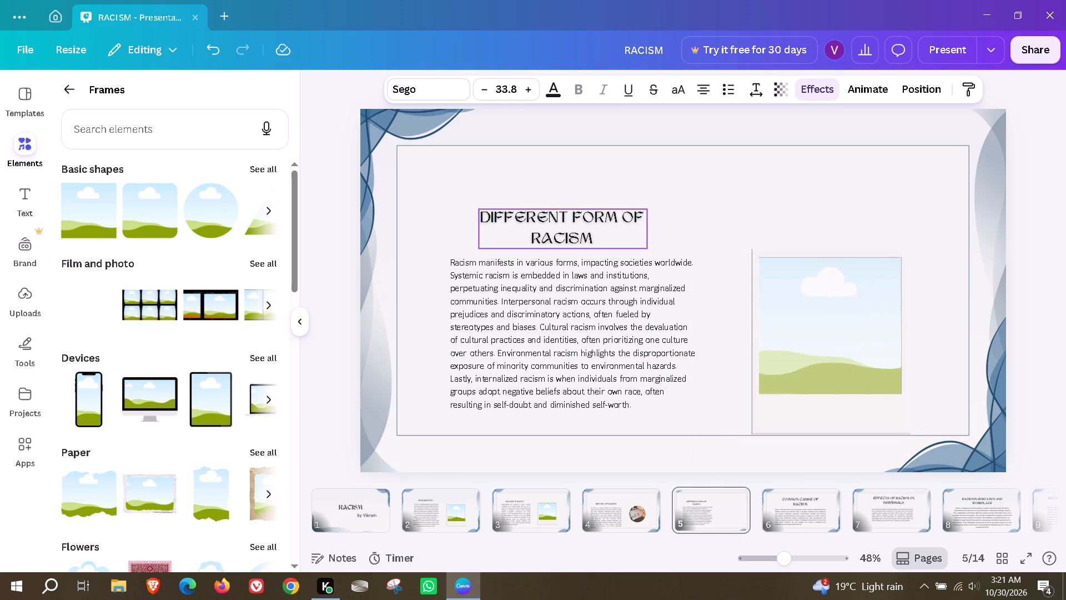
pyautogui.moveTo(784, 280); pyautogui.dragTo(782, 258)
# Scale page 6's "COMMON CAUSE OF RACISM" heading to font size 36.6 and move it to the page's left half.
pyautogui.click(811, 512)
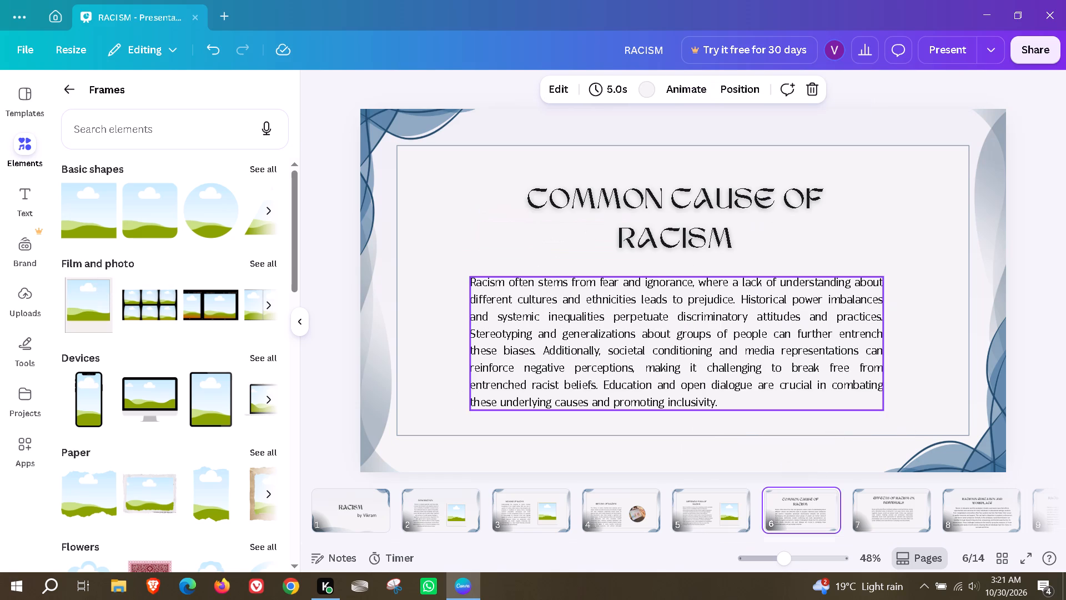
pyautogui.click(713, 247)
pyautogui.moveTo(834, 257); pyautogui.dragTo(698, 248)
pyautogui.moveTo(637, 204); pyautogui.dragTo(562, 220)
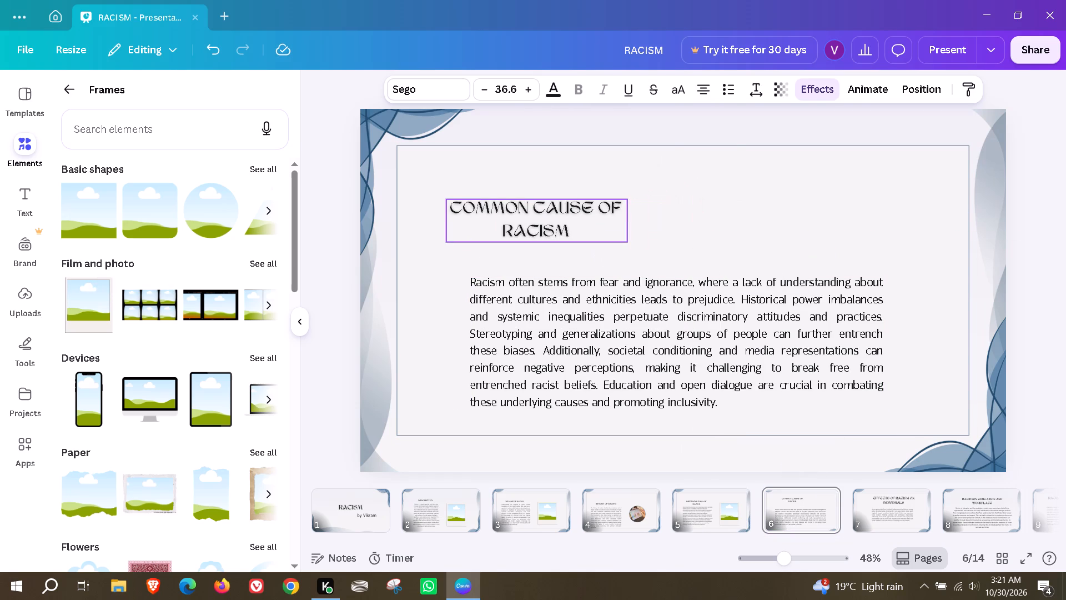
pyautogui.moveTo(562, 220); pyautogui.dragTo(559, 220)
# Scale page 6's paragraph to font size 19.3 and narrow it to a left-hand column, with the heading centred just above.
pyautogui.click(670, 371)
pyautogui.moveTo(883, 413); pyautogui.dragTo(749, 389)
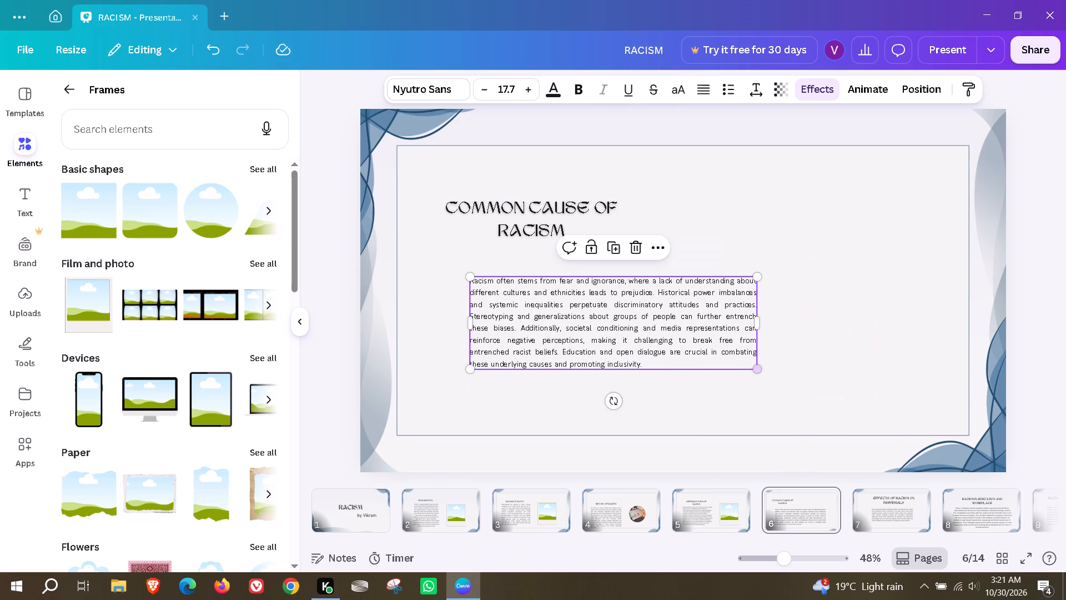
pyautogui.moveTo(757, 367); pyautogui.dragTo(779, 391)
pyautogui.moveTo(785, 328); pyautogui.dragTo(786, 329)
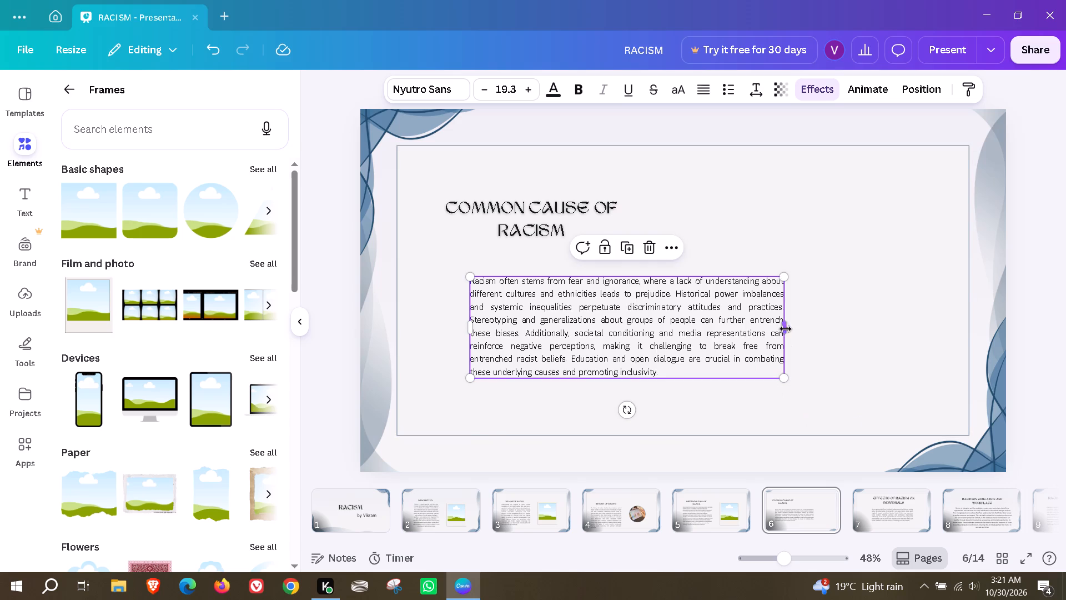
pyautogui.moveTo(786, 329); pyautogui.dragTo(683, 338)
pyautogui.moveTo(637, 345); pyautogui.dragTo(611, 337)
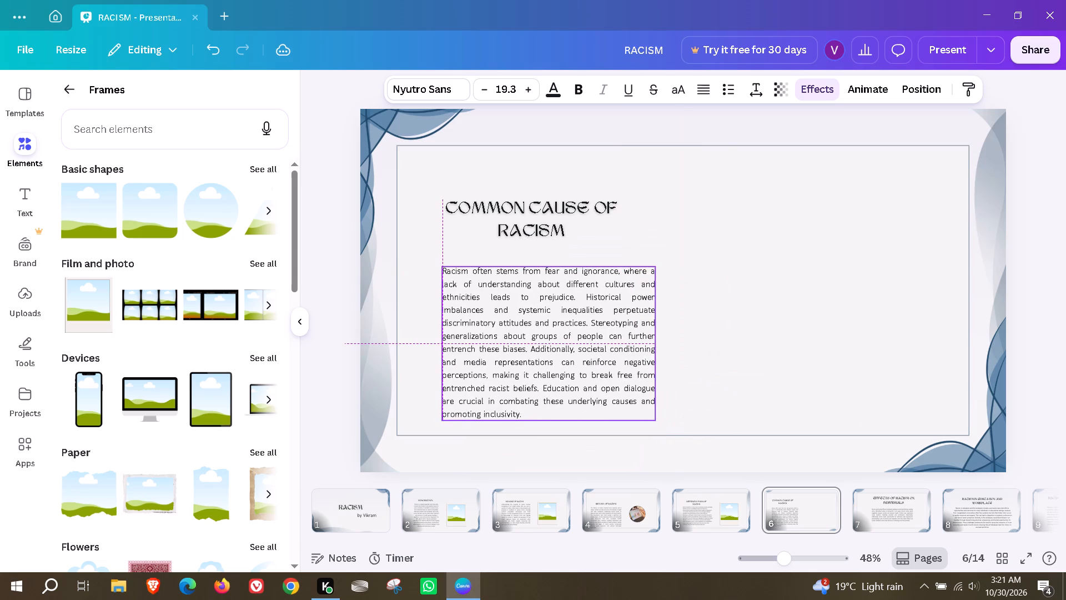
pyautogui.moveTo(611, 337); pyautogui.dragTo(620, 333)
pyautogui.click(621, 331)
pyautogui.click(753, 367)
pyautogui.moveTo(616, 367); pyautogui.dragTo(615, 357)
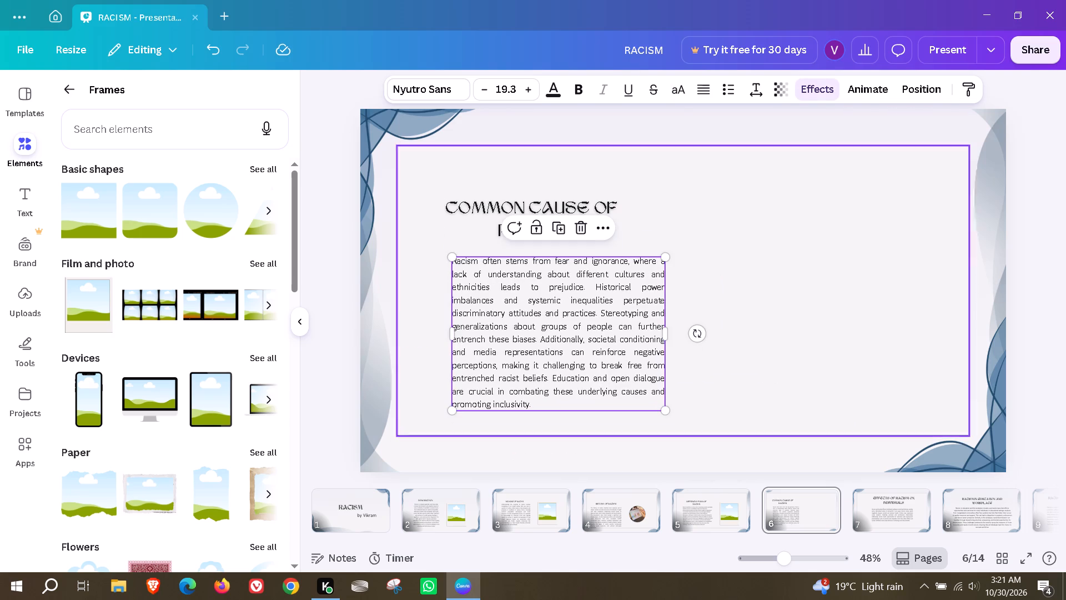
pyautogui.moveTo(485, 213); pyautogui.dragTo(509, 219)
# Add the Polaroid-style photo frame beside page 6's paragraph and shift the paragraph and heading slightly towards it.
pyautogui.moveTo(95, 306); pyautogui.dragTo(715, 256)
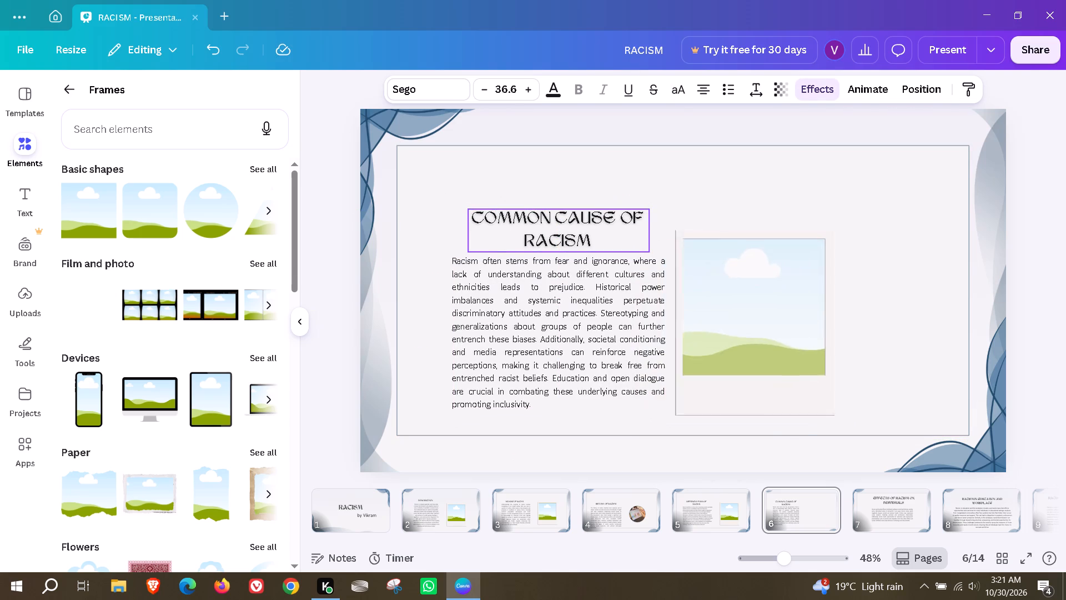
pyautogui.moveTo(715, 256); pyautogui.dragTo(765, 245)
pyautogui.moveTo(591, 339); pyautogui.dragTo(600, 339)
pyautogui.moveTo(499, 217); pyautogui.dragTo(506, 217)
pyautogui.click(690, 354)
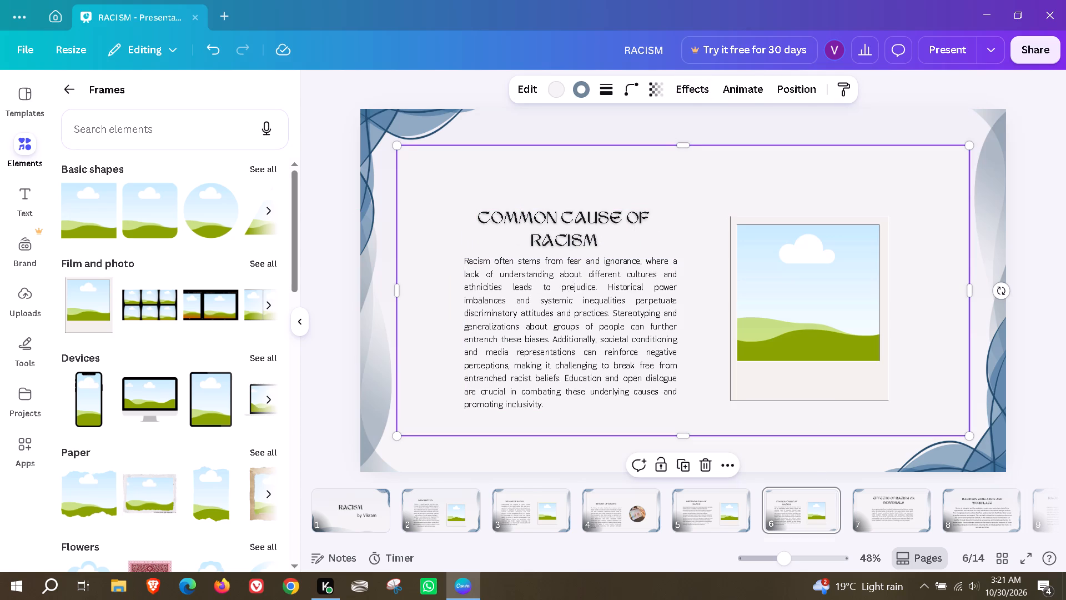
# Scale page 7's "EFFECTS OF RACISM ON INDIVIDUALS" heading to font size 31 and move it to the page's left half.
pyautogui.scroll(-1, 840, 513)
pyautogui.click(801, 525)
pyautogui.click(702, 228)
pyautogui.moveTo(879, 245); pyautogui.dragTo(777, 245)
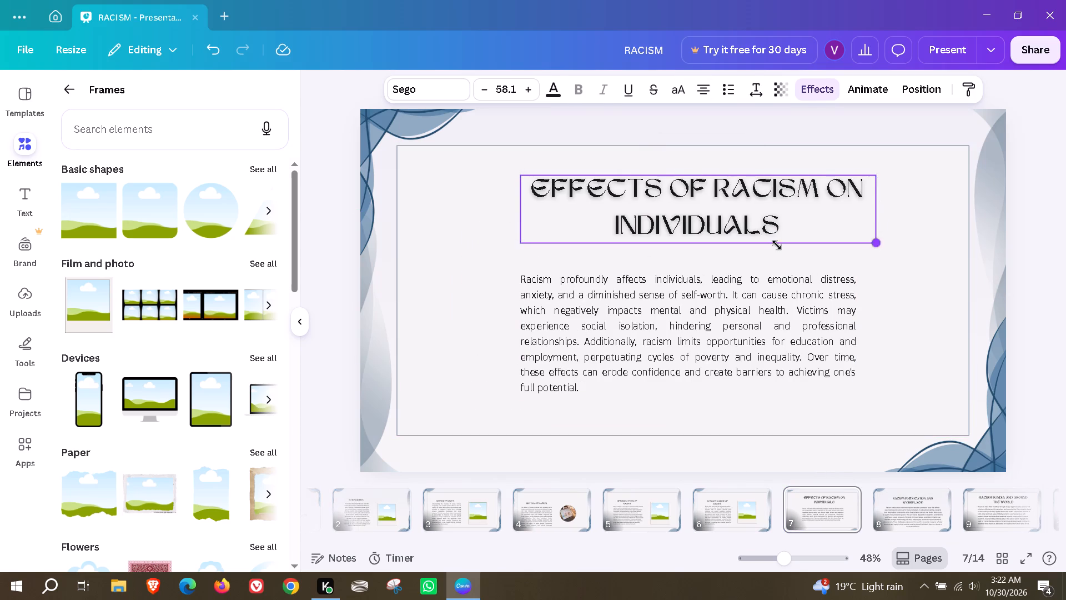
pyautogui.moveTo(777, 245); pyautogui.dragTo(702, 245)
pyautogui.moveTo(685, 193); pyautogui.dragTo(612, 196)
# Scale page 7's paragraph to font size 20.2 and narrow it to a left-hand column, with the heading centred just above.
pyautogui.moveTo(690, 332); pyautogui.dragTo(623, 329)
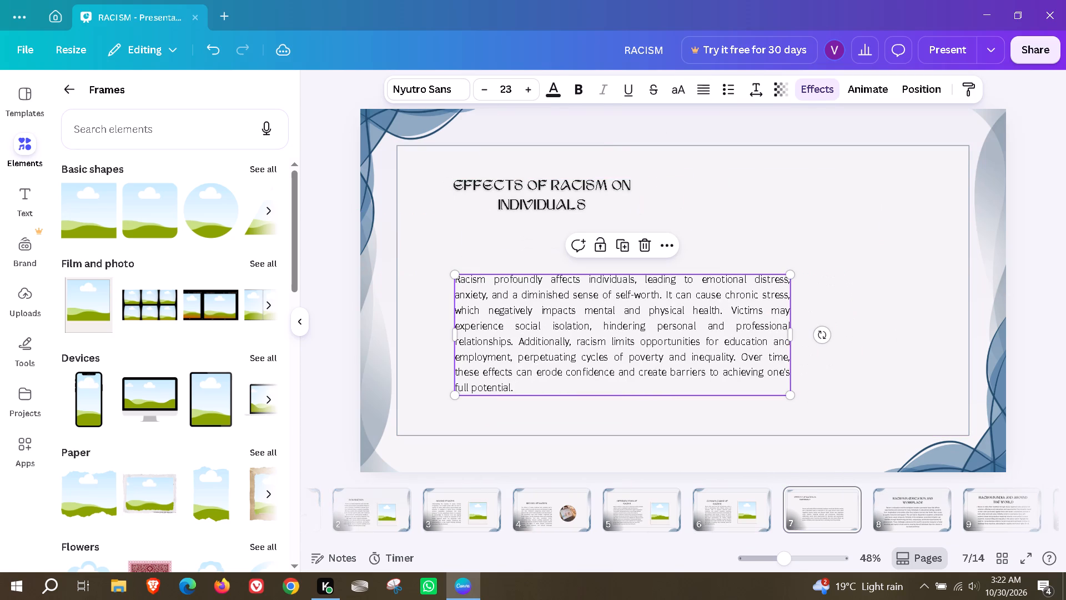
pyautogui.moveTo(792, 392); pyautogui.dragTo(746, 389)
pyautogui.moveTo(749, 327); pyautogui.dragTo(723, 331)
pyautogui.moveTo(727, 322); pyautogui.dragTo(636, 326)
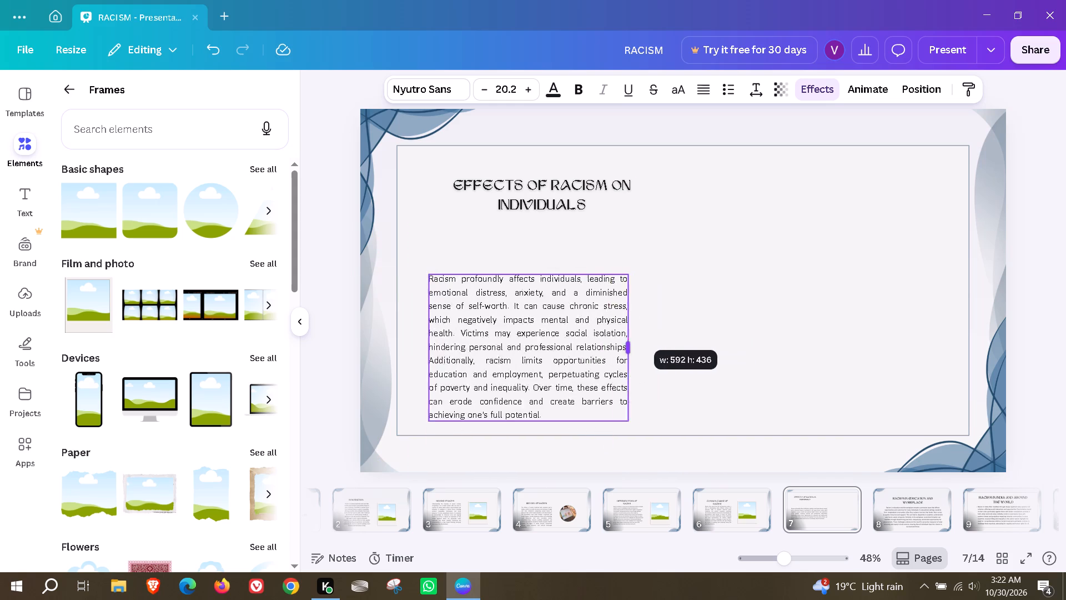
pyautogui.moveTo(636, 326); pyautogui.dragTo(642, 326)
pyautogui.moveTo(582, 345); pyautogui.dragTo(606, 320)
pyautogui.moveTo(477, 194); pyautogui.dragTo(491, 215)
# Add the Polaroid-style photo frame beside page 7's paragraph, inside the border rectangle.
pyautogui.moveTo(112, 305); pyautogui.dragTo(779, 242)
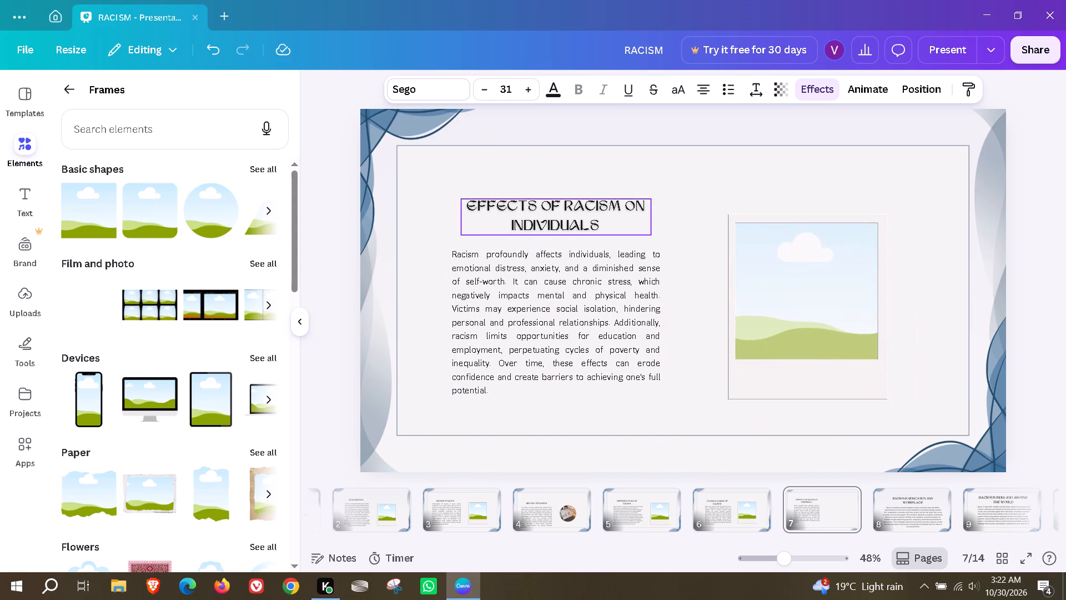
pyautogui.moveTo(779, 242); pyautogui.dragTo(776, 239)
# Scale page 8's "RACISM IN EDUCATION AND WORKPLACE" heading to font size 32.1 and move it to the page's left half.
pyautogui.scroll(-2, 862, 521)
pyautogui.click(777, 502)
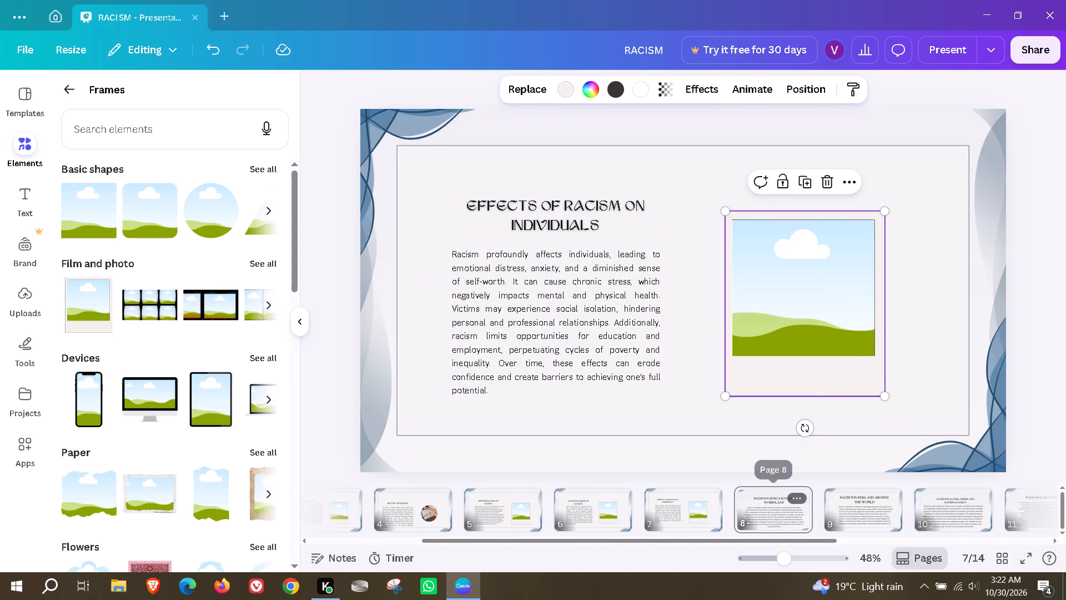
pyautogui.click(659, 214)
pyautogui.moveTo(858, 246); pyautogui.dragTo(723, 242)
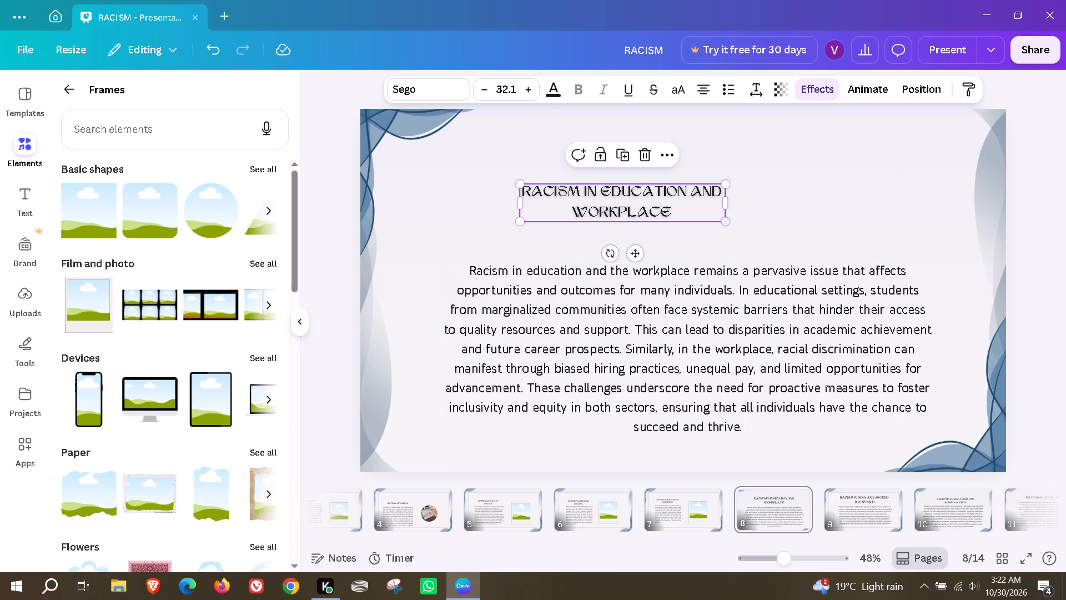
pyautogui.moveTo(686, 208); pyautogui.dragTo(598, 212)
# Scale page 8's paragraph to font size 21.7 and narrow it to a left-hand column, with the heading just above.
pyautogui.click(681, 338)
pyautogui.moveTo(931, 442); pyautogui.dragTo(801, 414)
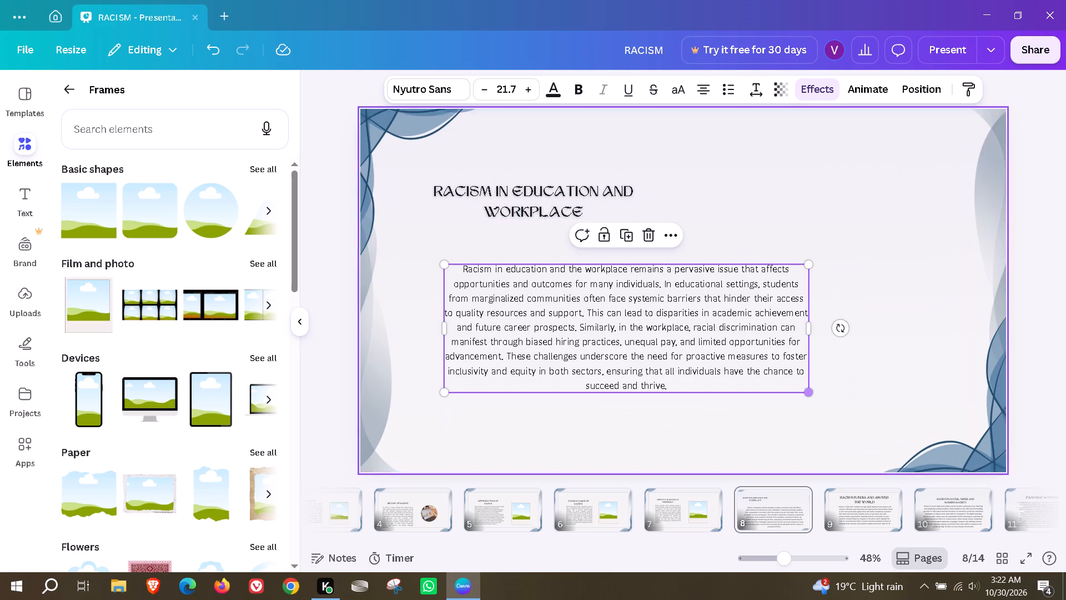
pyautogui.moveTo(809, 324); pyautogui.dragTo(682, 336)
pyautogui.moveTo(616, 364); pyautogui.dragTo(607, 356)
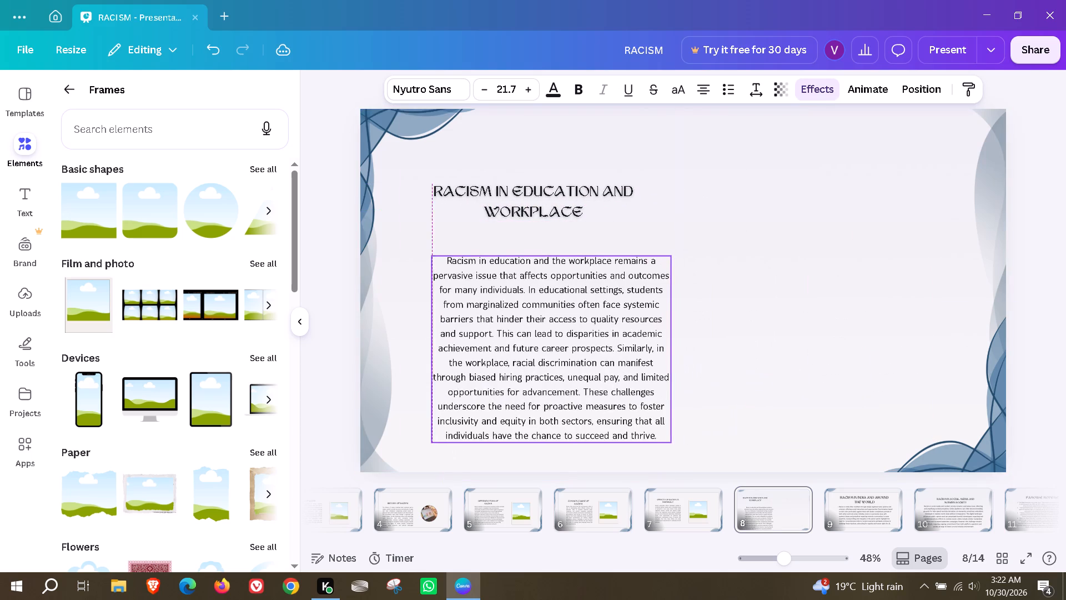
pyautogui.moveTo(607, 356); pyautogui.dragTo(620, 353)
pyautogui.moveTo(494, 204); pyautogui.dragTo(520, 221)
# Add the Polaroid-style photo frame to the right of page 8's paragraph.
pyautogui.moveTo(83, 303); pyautogui.dragTo(754, 266)
# Scale page 9's "RACISM IN INDIA AND AROUND THE WORLD" heading to font size 26.8 and move it to the page's left half.
pyautogui.click(859, 512)
pyautogui.click(727, 241)
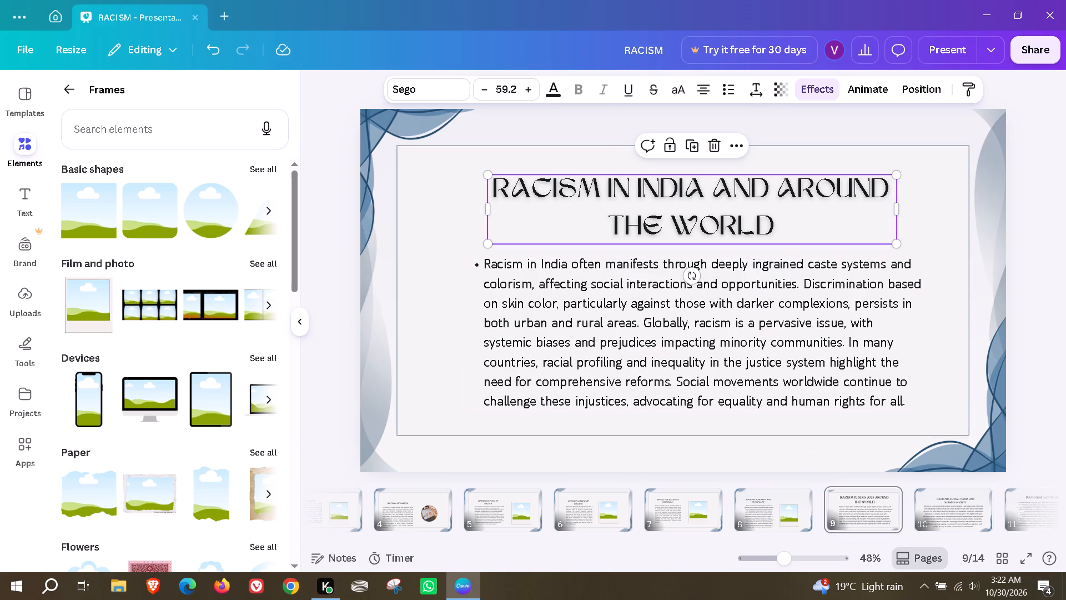
pyautogui.moveTo(896, 246); pyautogui.dragTo(666, 244)
pyautogui.moveTo(621, 201); pyautogui.dragTo(586, 213)
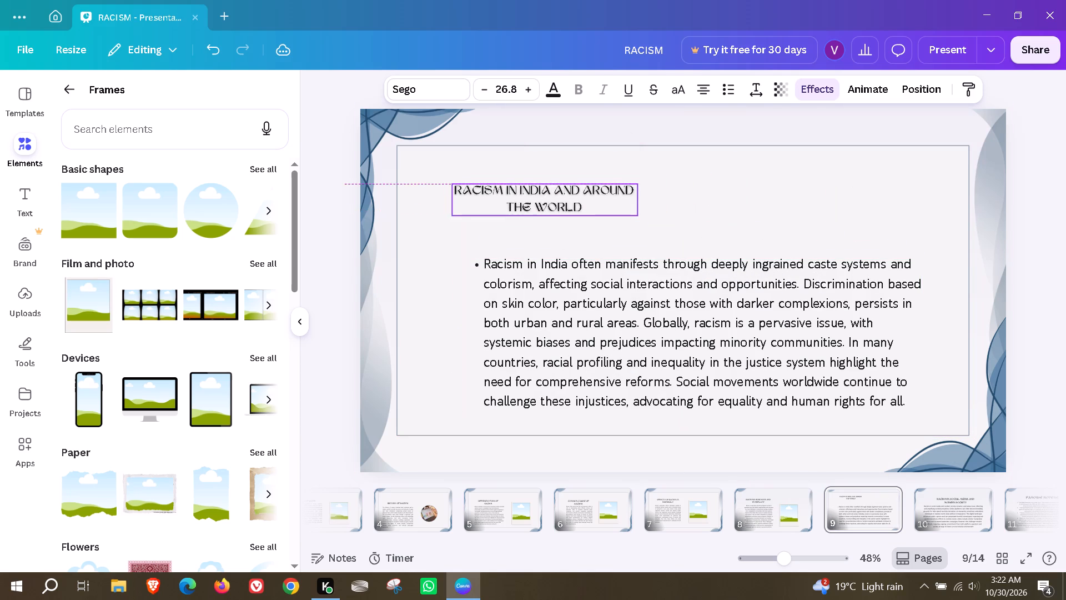
pyautogui.moveTo(586, 213); pyautogui.dragTo(589, 221)
# Scale page 9's bulleted paragraph to font size 21.3 and narrow it to a left-hand column just below the heading.
pyautogui.click(647, 334)
pyautogui.moveTo(923, 409); pyautogui.dragTo(778, 399)
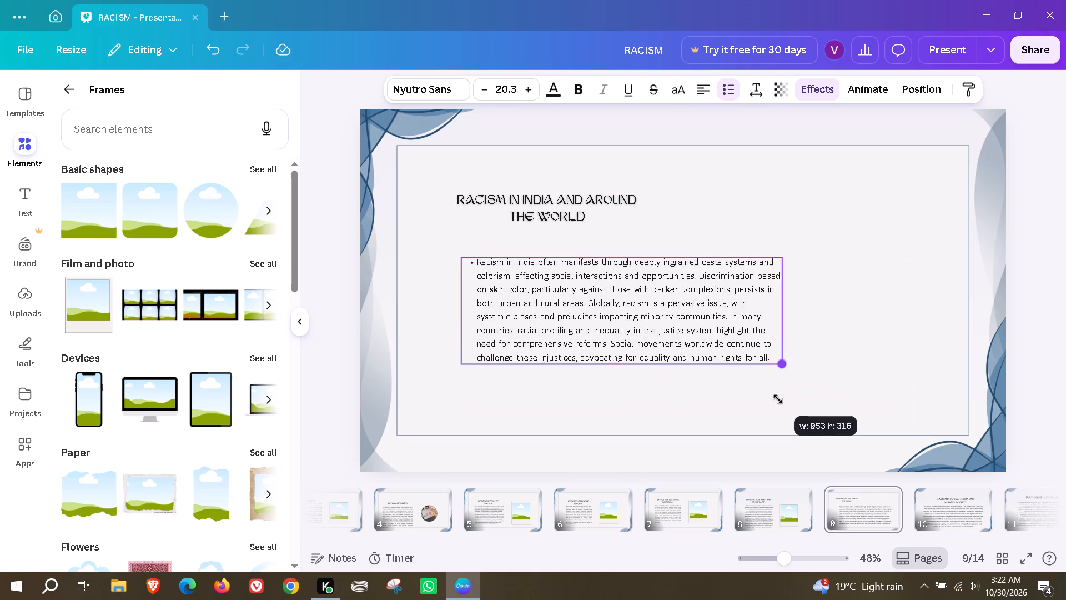
pyautogui.moveTo(778, 399); pyautogui.dragTo(789, 407)
pyautogui.moveTo(803, 314); pyautogui.dragTo(685, 317)
pyautogui.moveTo(601, 353); pyautogui.dragTo(586, 335)
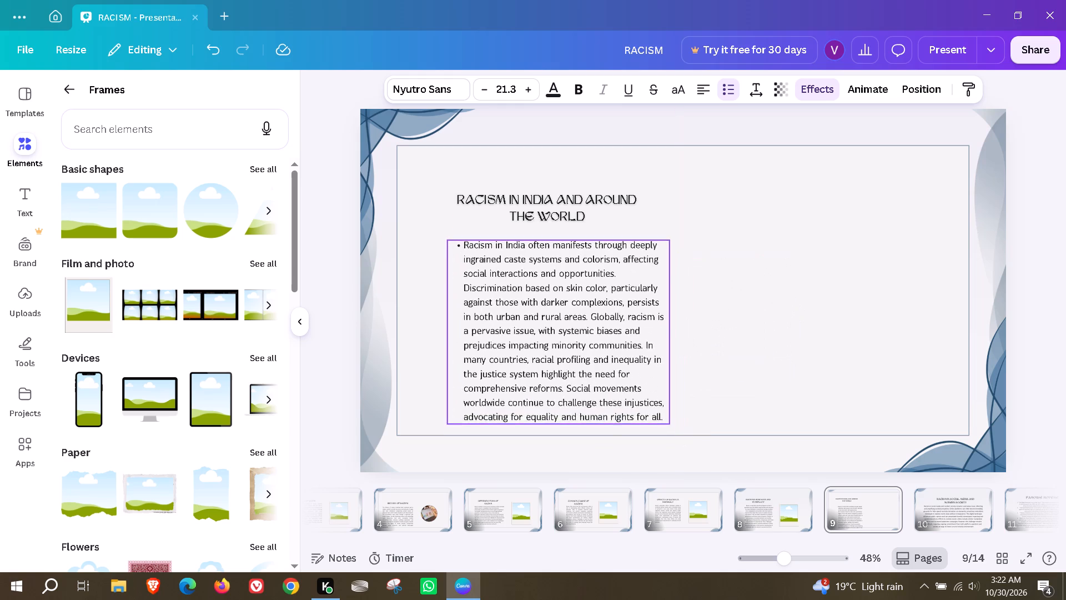
pyautogui.moveTo(586, 335); pyautogui.dragTo(586, 331)
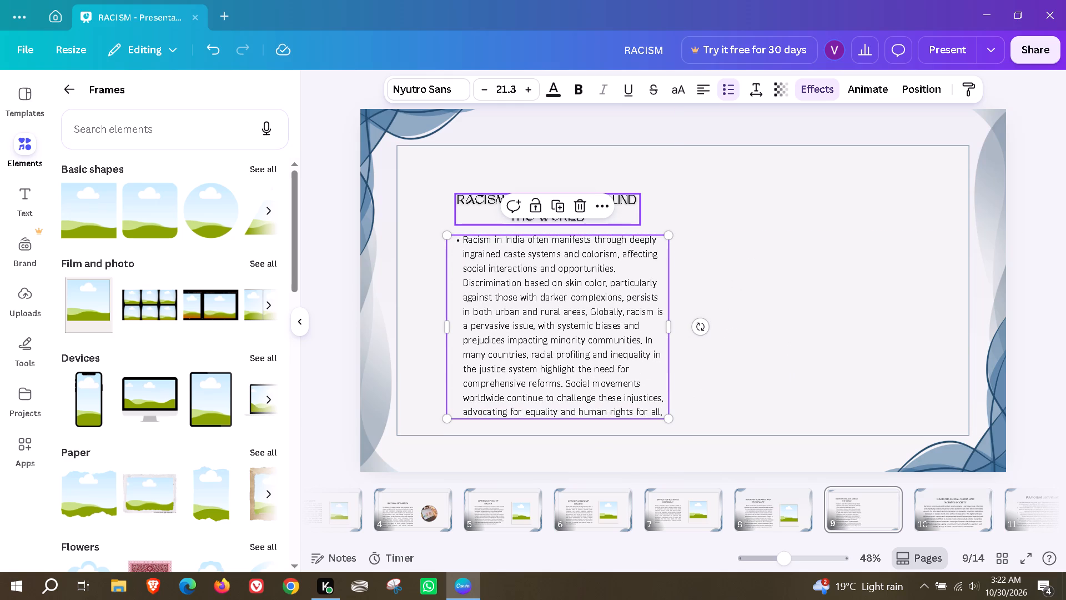
# Add the Polaroid-style photo frame beside page 9's paragraph and shift the paragraph and heading slightly towards it.
pyautogui.moveTo(90, 316); pyautogui.dragTo(661, 258)
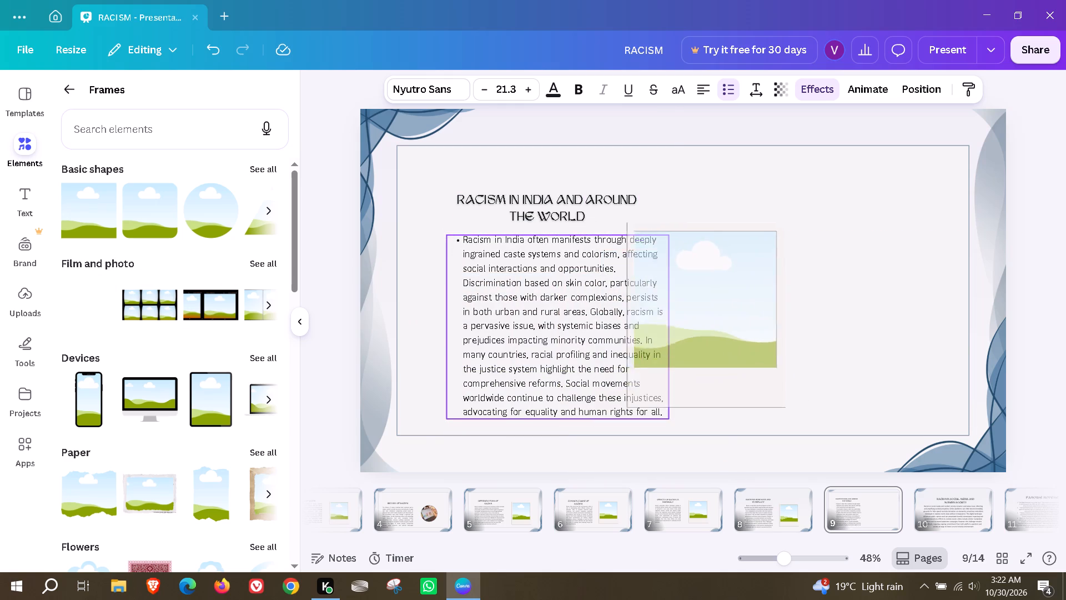
pyautogui.moveTo(661, 258); pyautogui.dragTo(770, 265)
pyautogui.moveTo(604, 304); pyautogui.dragTo(615, 302)
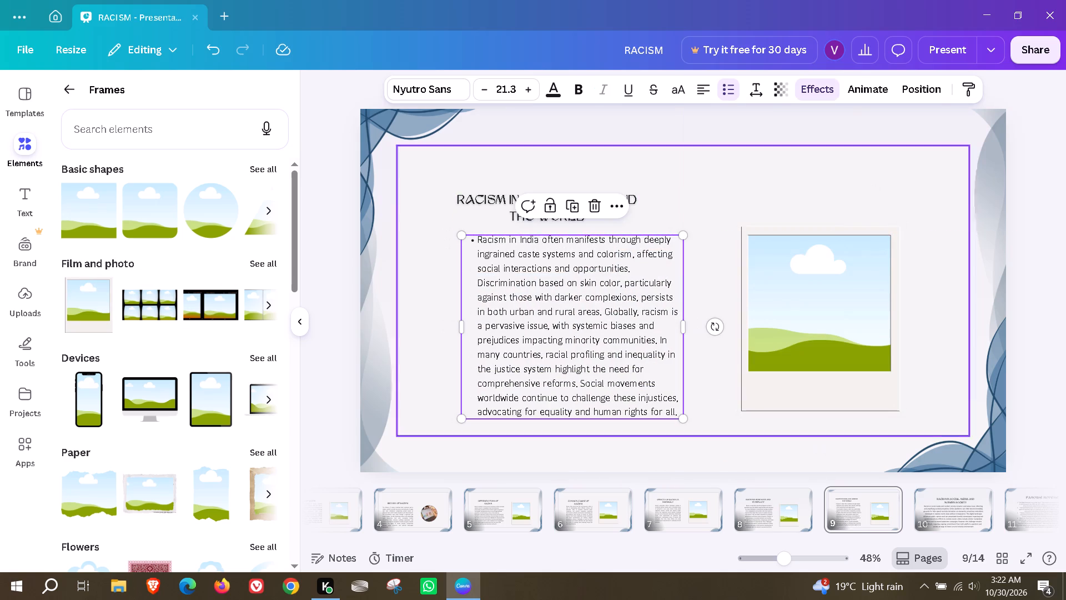
pyautogui.moveTo(477, 194); pyautogui.dragTo(504, 196)
# Scale page 10's "RACISM IN SOCIAL MEDIA AND MODERN SOCIETY" heading to font size 23.7 and move it to the page's left half.
pyautogui.scroll(-1, 864, 521)
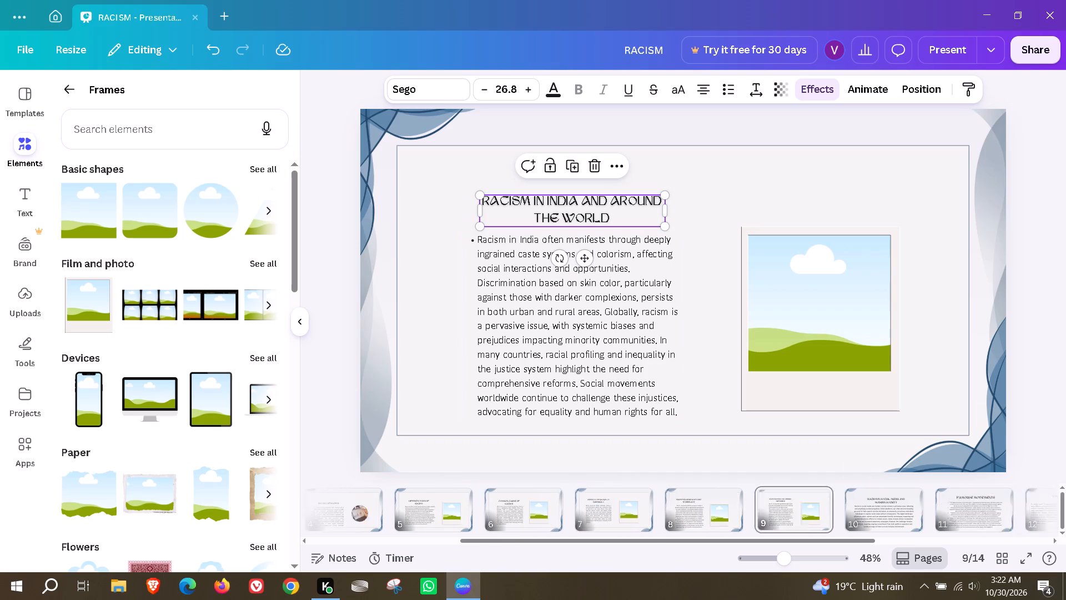
pyautogui.scroll(-1, 864, 521)
pyautogui.click(799, 506)
pyautogui.click(694, 206)
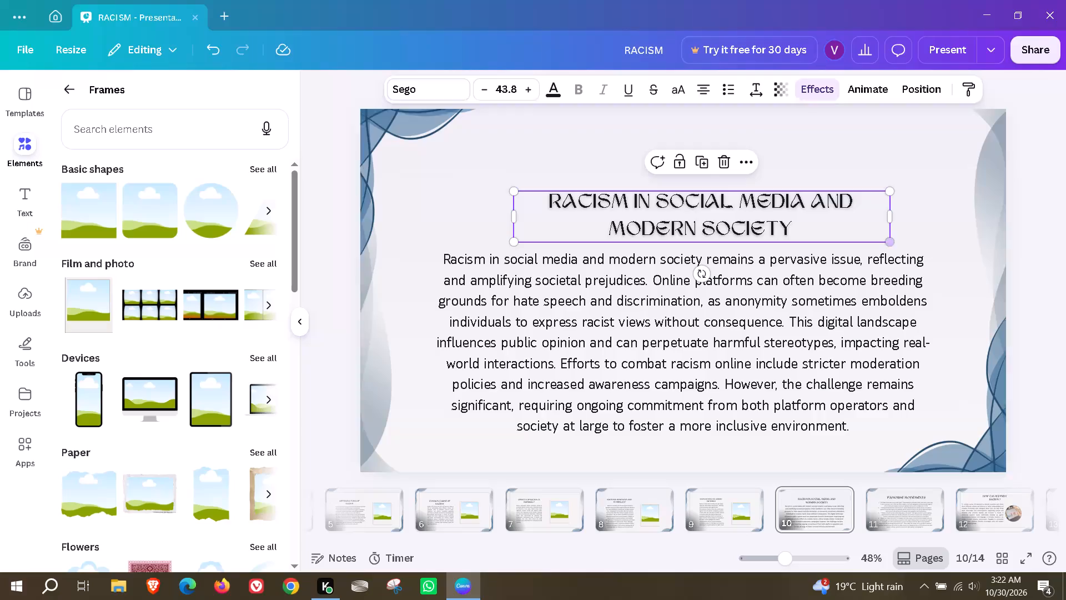
pyautogui.click(894, 248)
pyautogui.click(787, 222)
pyautogui.moveTo(889, 241); pyautogui.dragTo(713, 241)
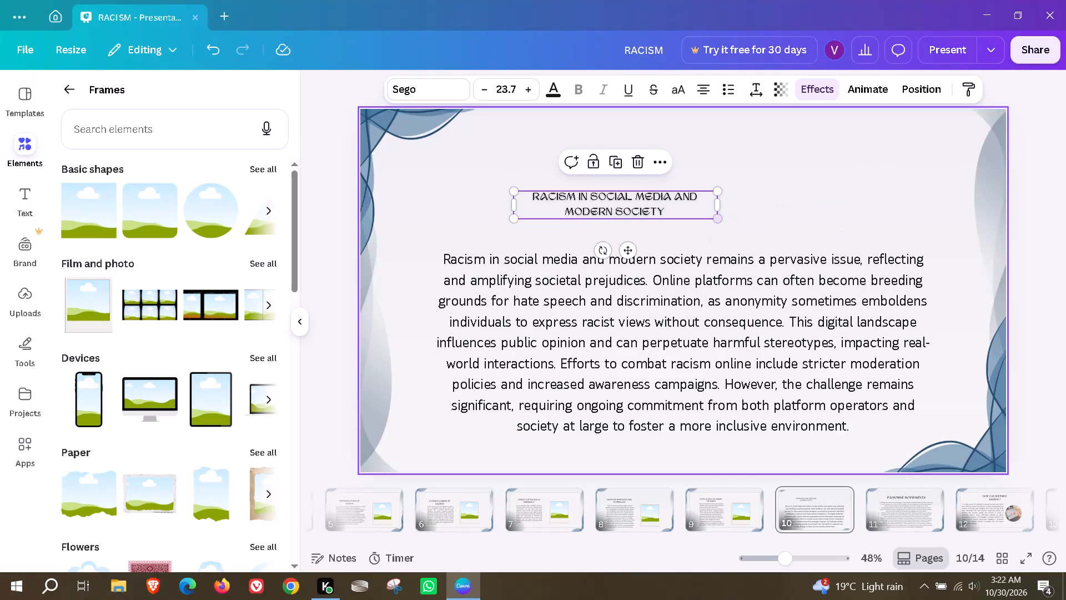
pyautogui.moveTo(671, 206); pyautogui.dragTo(602, 208)
# Scale page 10's paragraph to font size 24 and narrow it to a left-hand column, with the heading centred just above.
pyautogui.click(685, 324)
pyautogui.moveTo(936, 436); pyautogui.dragTo(909, 424)
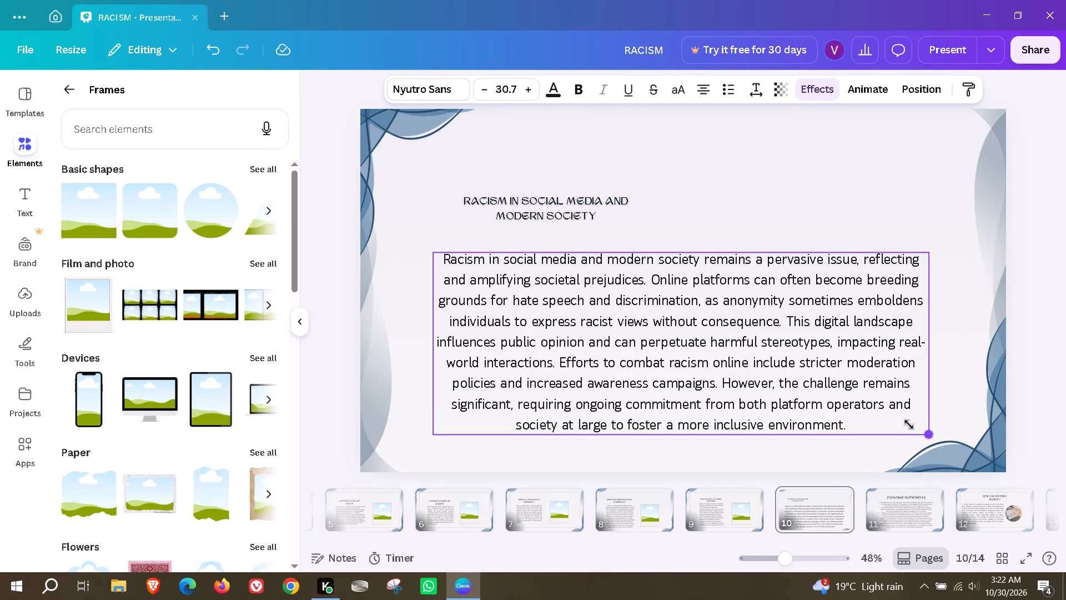
pyautogui.moveTo(909, 424); pyautogui.dragTo(826, 385)
pyautogui.moveTo(822, 319); pyautogui.dragTo(715, 329)
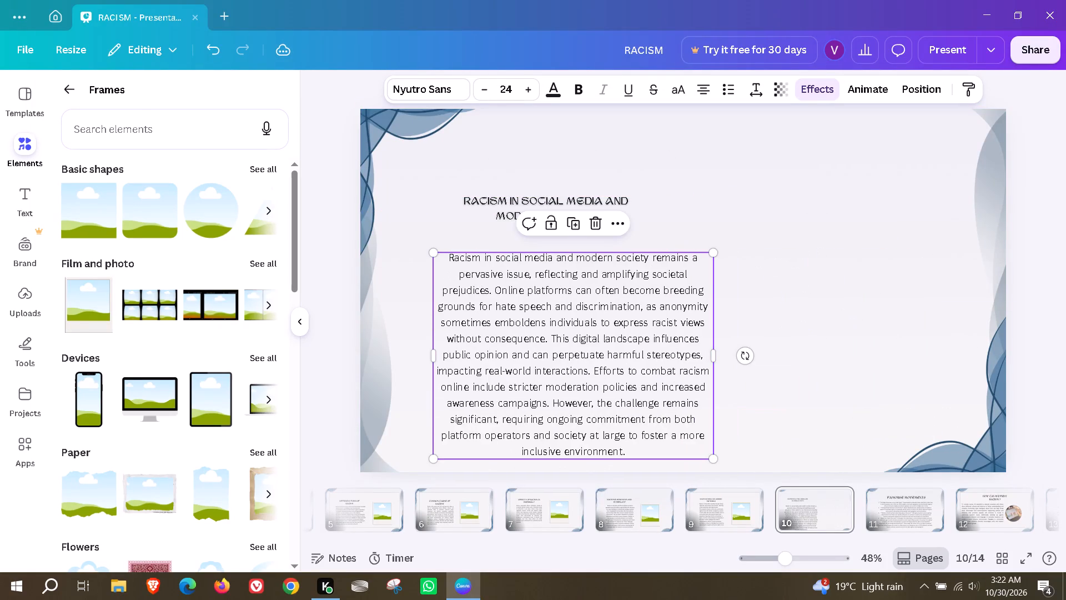
pyautogui.moveTo(648, 392); pyautogui.dragTo(655, 371)
pyautogui.moveTo(514, 208); pyautogui.dragTo(535, 208)
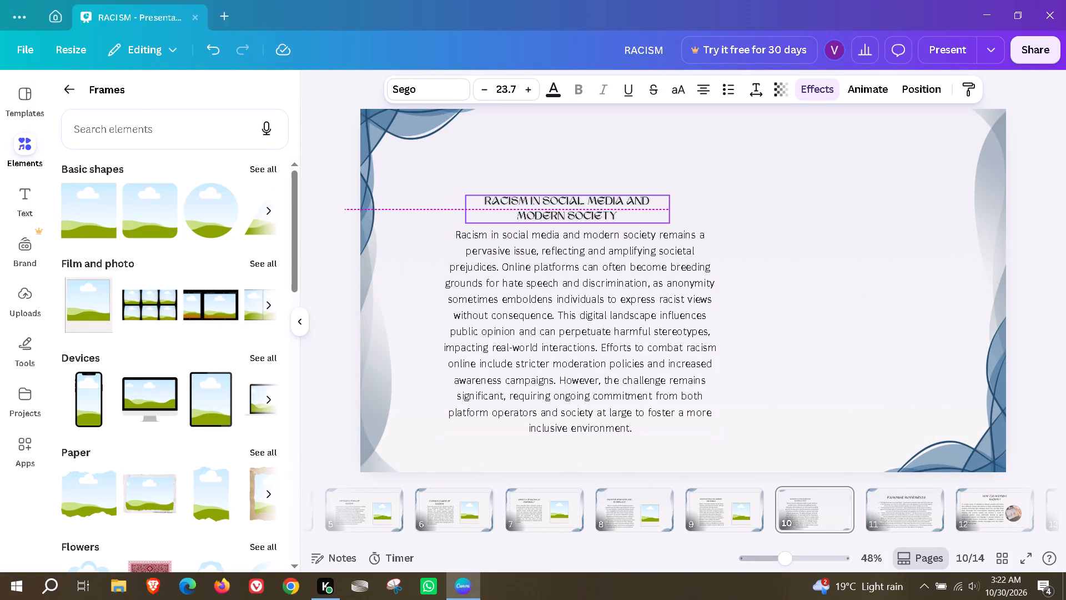
pyautogui.moveTo(535, 208); pyautogui.dragTo(541, 206)
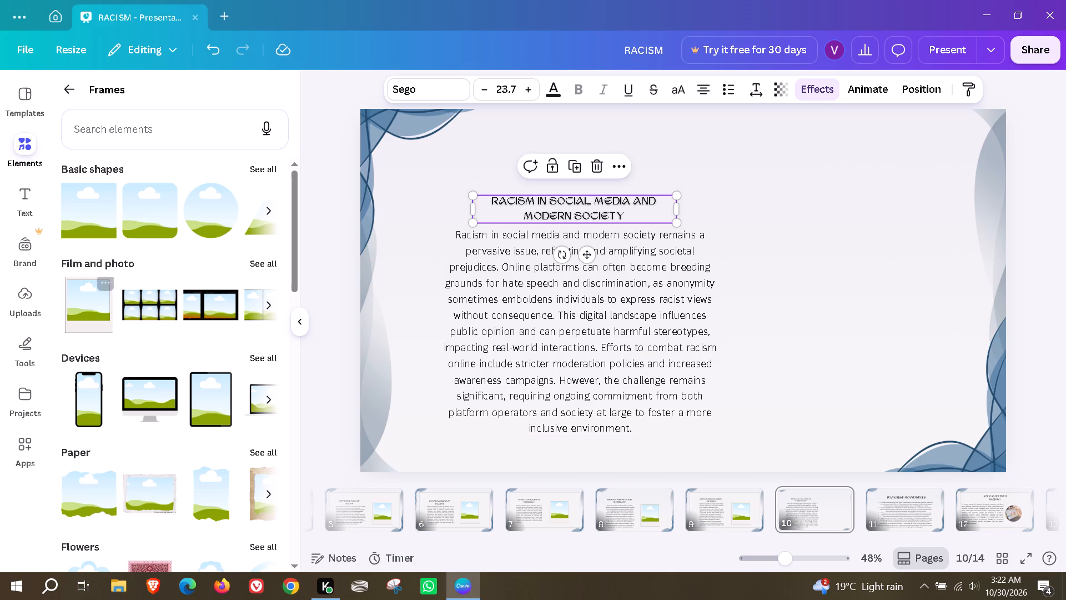
# Add the Polaroid-style photo frame to the right of page 10's paragraph, level with the text's middle.
pyautogui.moveTo(101, 304); pyautogui.dragTo(798, 249)
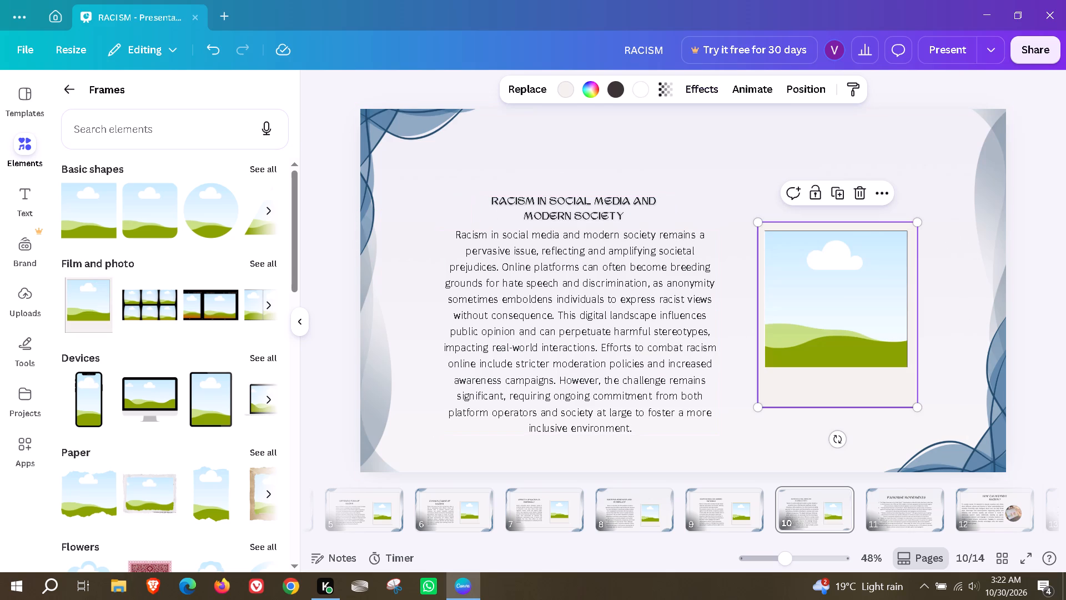
pyautogui.moveTo(823, 336); pyautogui.dragTo(822, 341)
# Scale page 11's "FAMOUSE MOVEMENTS" heading to font size 40.2 and move it to the page's left half.
pyautogui.scroll(-2, 790, 529)
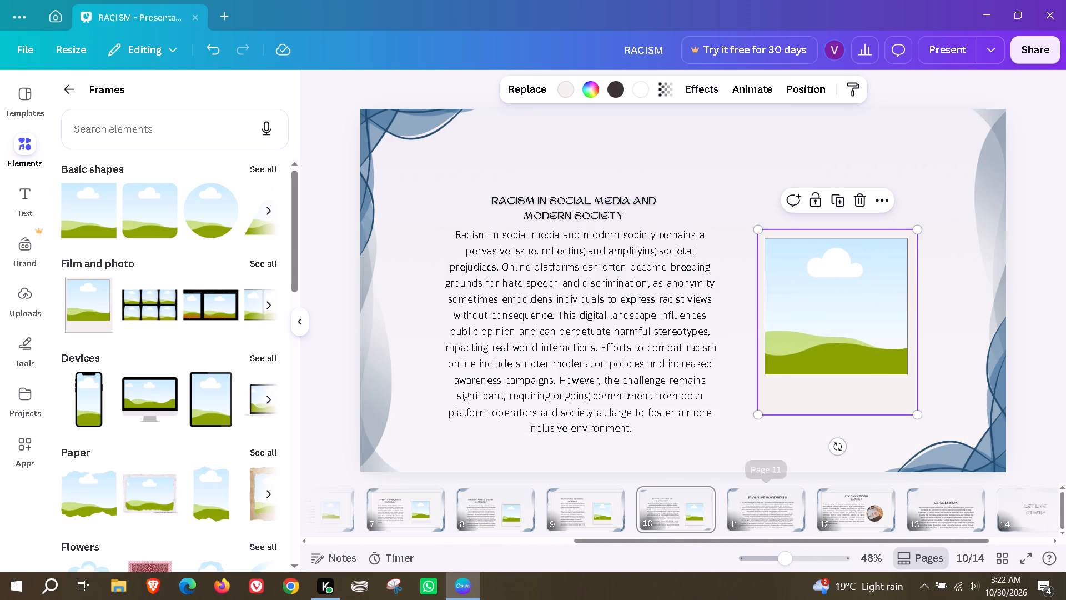
pyautogui.click(781, 517)
pyautogui.click(654, 195)
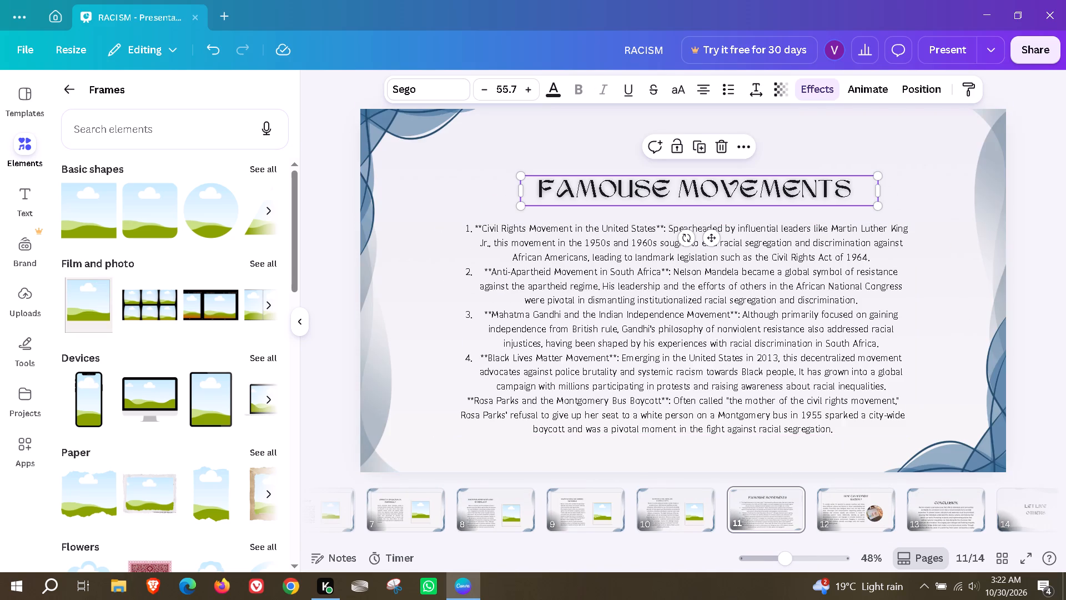
pyautogui.moveTo(880, 204); pyautogui.dragTo(780, 199)
pyautogui.moveTo(698, 184); pyautogui.dragTo(623, 188)
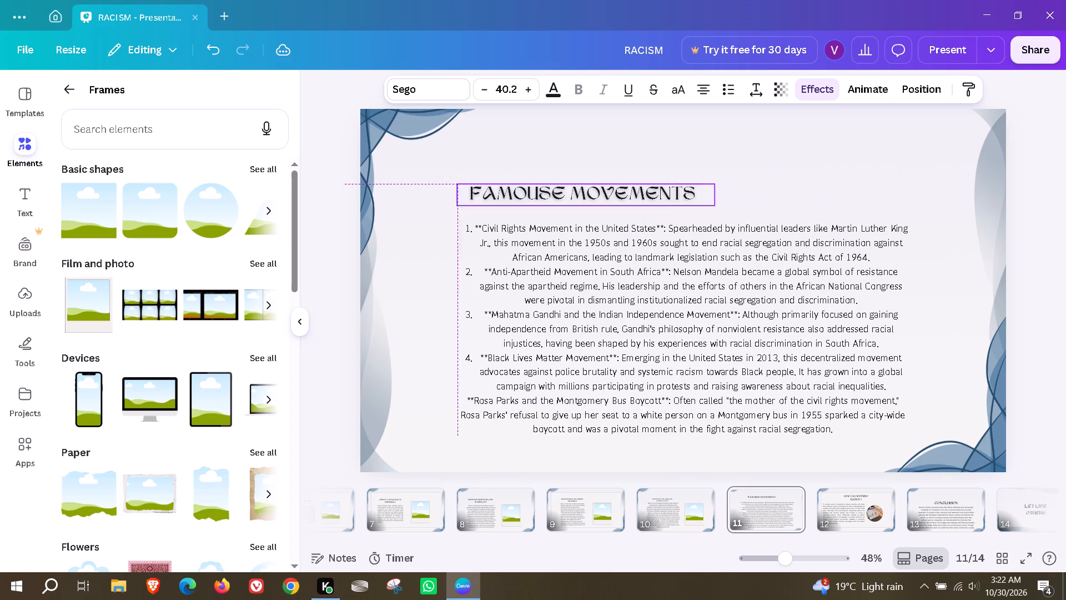
pyautogui.moveTo(623, 188); pyautogui.dragTo(600, 185)
# Scale page 11's numbered text to font size 20, narrow it and shift it left, with the heading just above.
pyautogui.click(653, 278)
pyautogui.moveTo(907, 439); pyautogui.dragTo(908, 439)
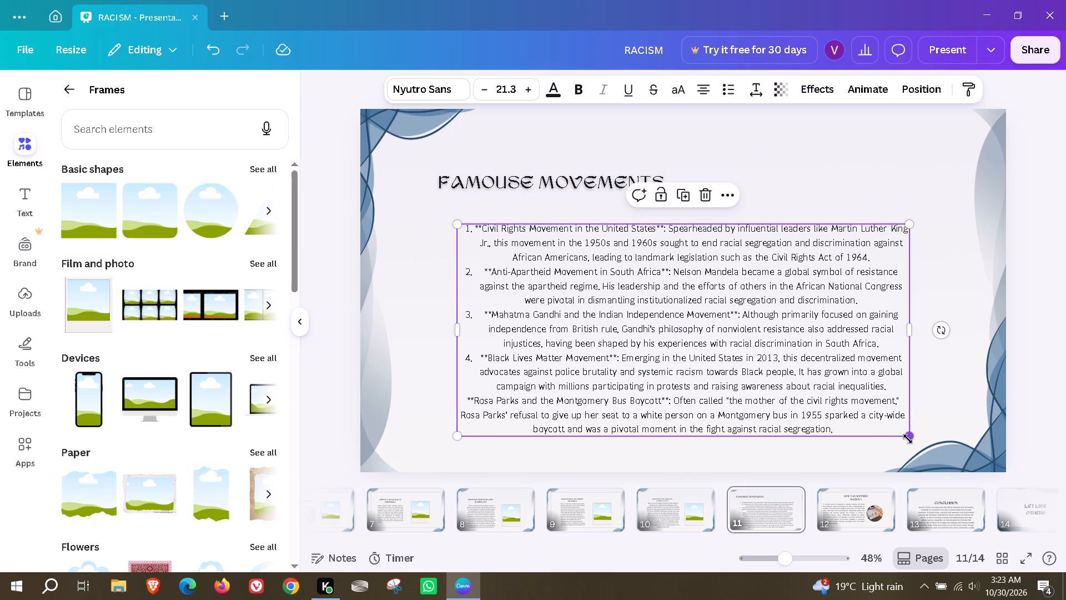
pyautogui.moveTo(908, 439); pyautogui.dragTo(874, 436)
pyautogui.moveTo(882, 318); pyautogui.dragTo(845, 317)
pyautogui.moveTo(749, 338); pyautogui.dragTo(687, 317)
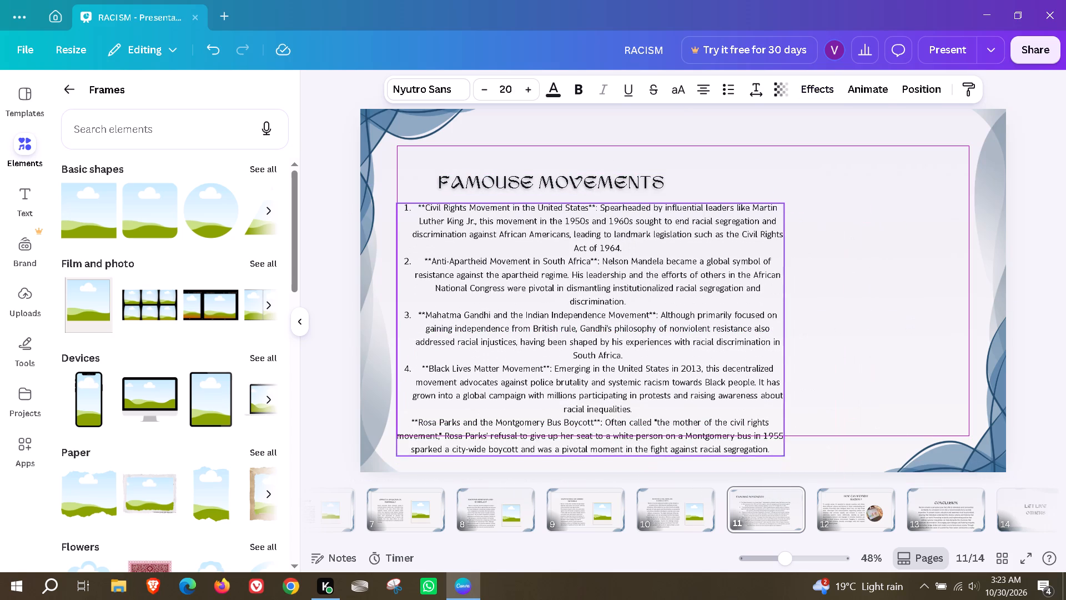
pyautogui.moveTo(687, 317); pyautogui.dragTo(697, 313)
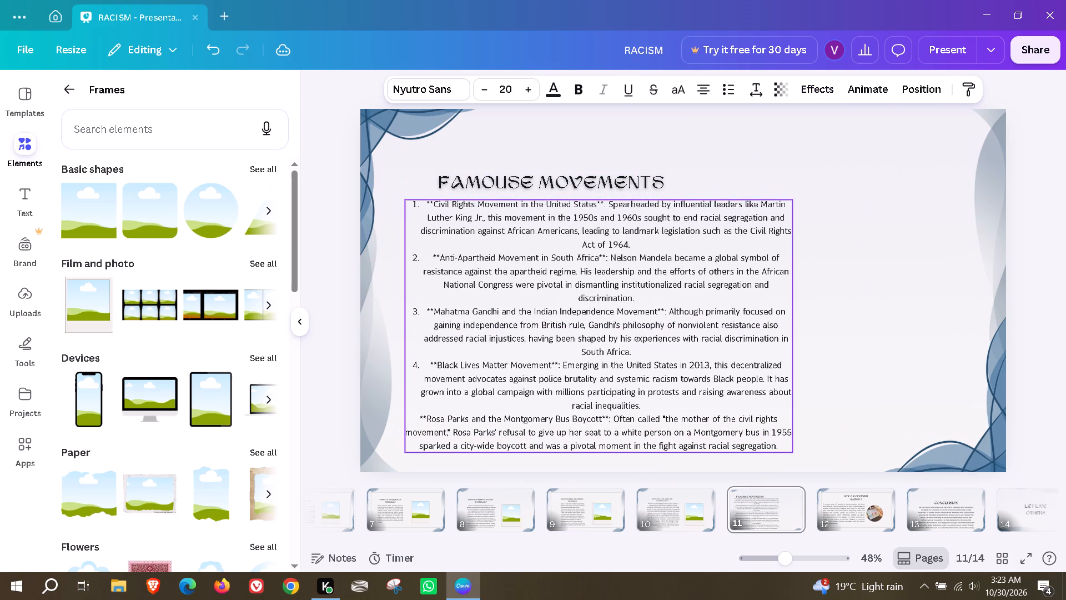
pyautogui.moveTo(697, 313); pyautogui.dragTo(693, 316)
pyautogui.moveTo(516, 186); pyautogui.dragTo(537, 186)
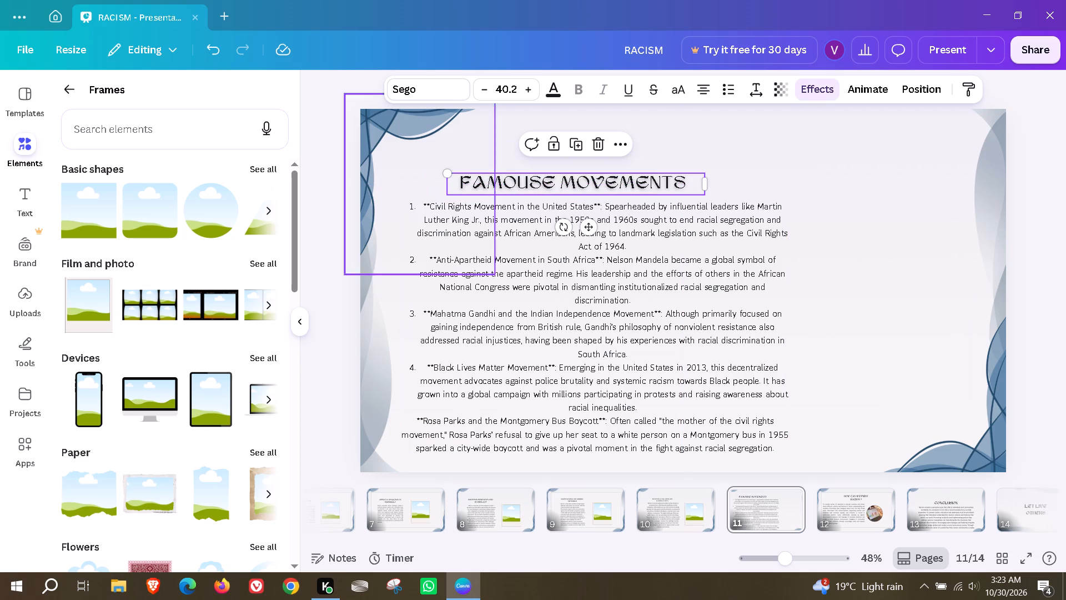
# Add the circular photo frame to the right of page 11's numbered text.
pyautogui.moveTo(234, 216); pyautogui.dragTo(836, 242)
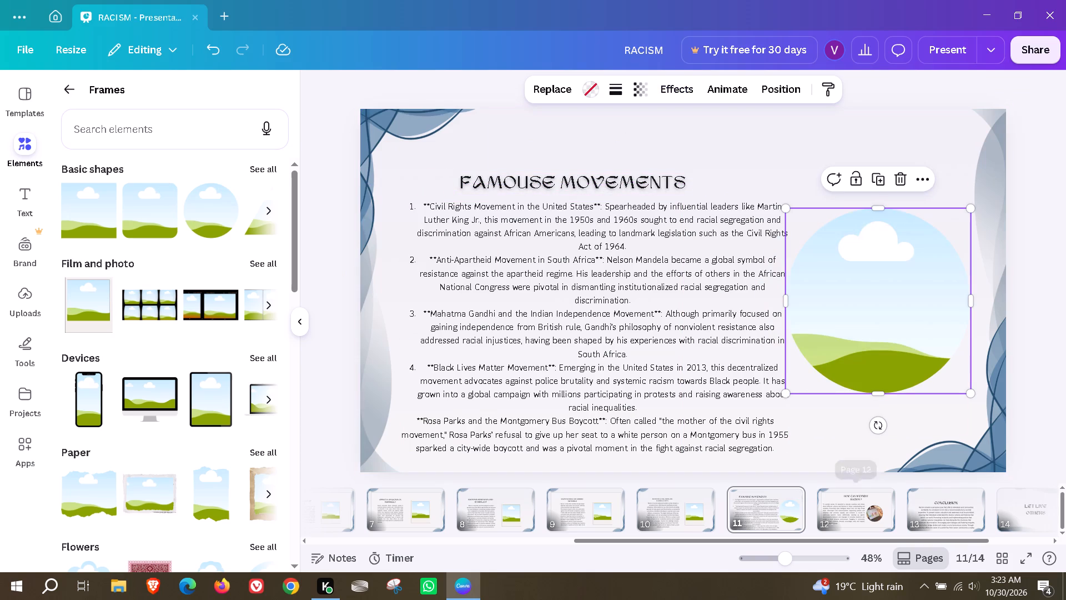
# Move page 12's "HOW CAN WE FIGHT RACISM ?" heading left so it sits above the paragraph.
pyautogui.click(863, 509)
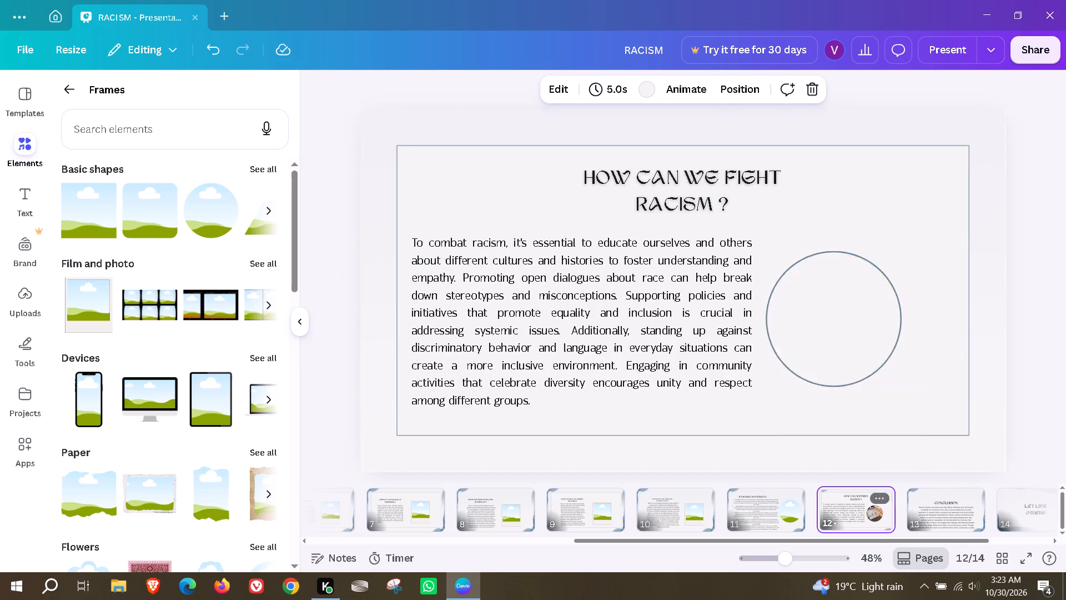
pyautogui.moveTo(707, 189); pyautogui.dragTo(593, 193)
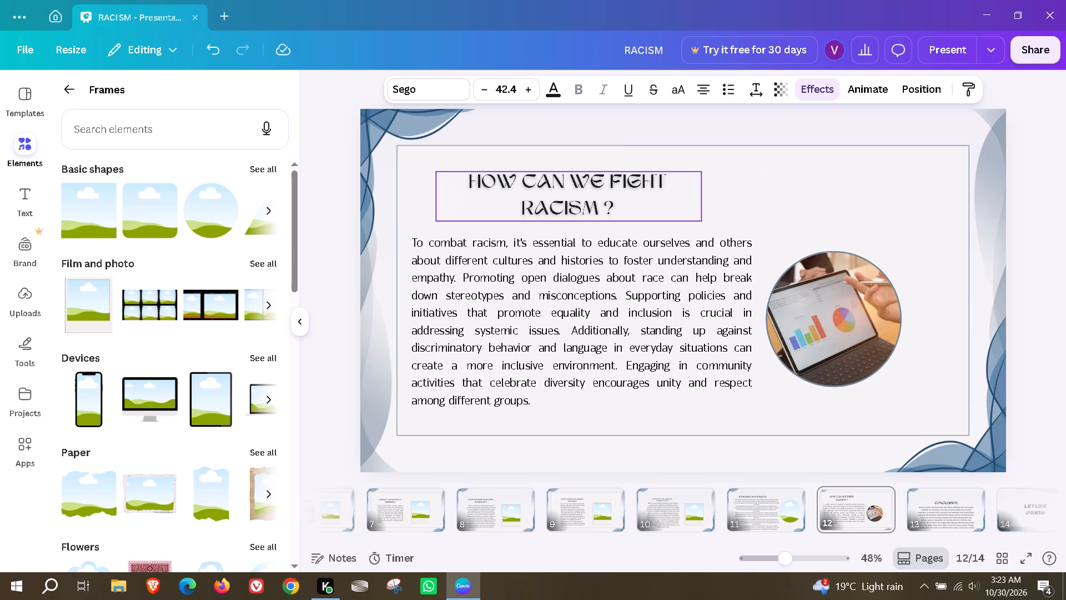
pyautogui.moveTo(593, 193); pyautogui.dragTo(595, 193)
# Scale page 13's "CONCLUSION" heading to font size 43.9 and move it up to the page's left half.
pyautogui.click(932, 516)
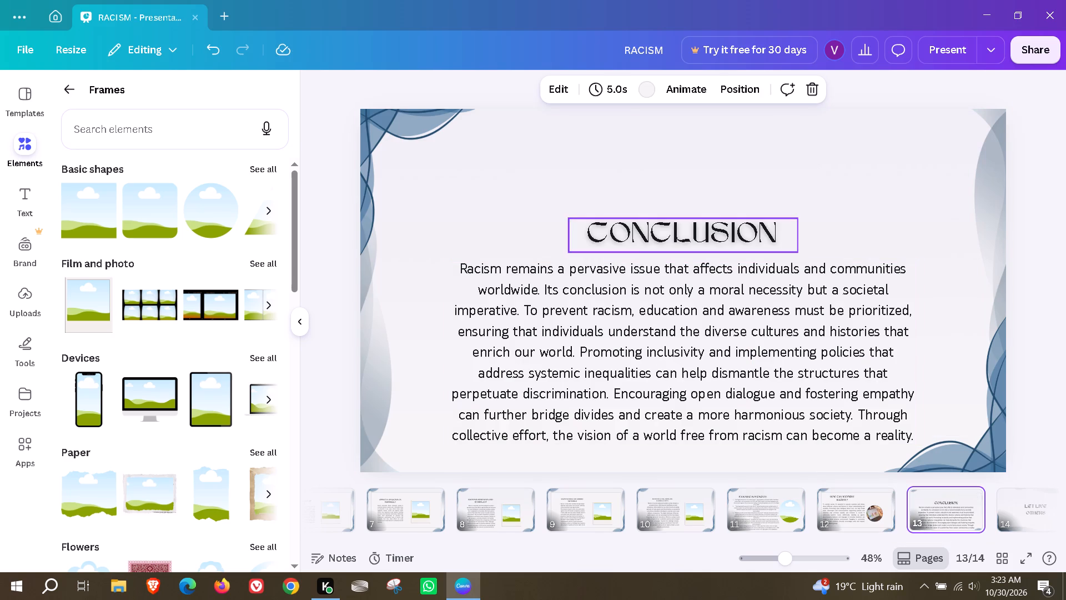
pyautogui.click(700, 228)
pyautogui.moveTo(801, 249); pyautogui.dragTo(731, 230)
pyautogui.moveTo(656, 224); pyautogui.dragTo(526, 203)
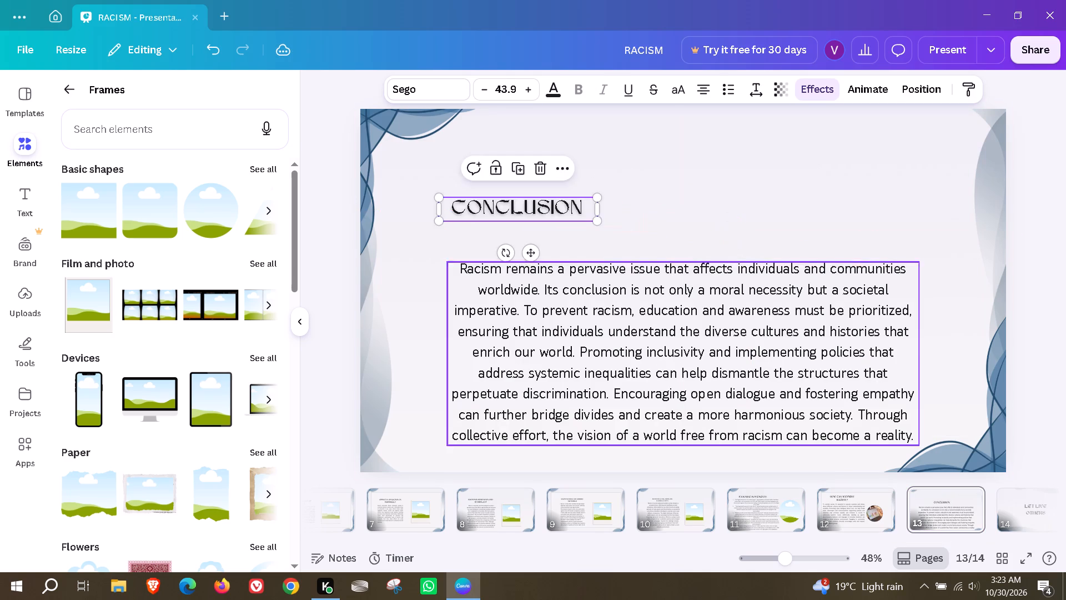
# Scale down and narrow page 13's paragraph, and place it just below the heading on the page's left side.
pyautogui.click(675, 337)
pyautogui.moveTo(918, 448); pyautogui.dragTo(862, 391)
pyautogui.moveTo(852, 340); pyautogui.dragTo(759, 327)
pyautogui.moveTo(640, 351); pyautogui.dragTo(618, 321)
# Move page 13's "CONCLUSION" heading right so it sits roughly centred above the paragraph.
pyautogui.moveTo(489, 210); pyautogui.dragTo(504, 209)
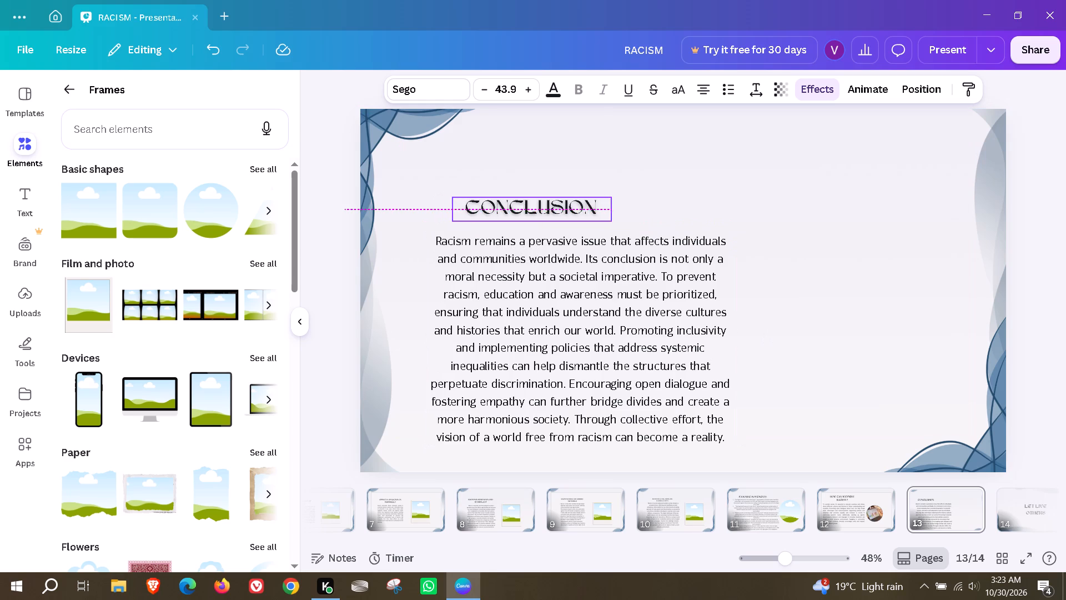
pyautogui.moveTo(504, 209); pyautogui.dragTo(543, 213)
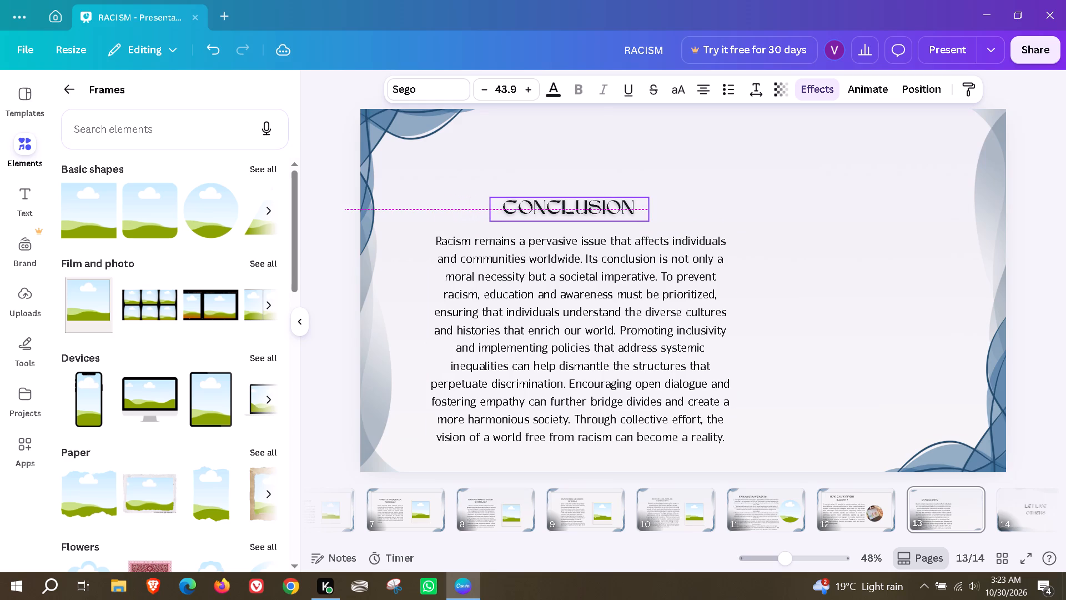
pyautogui.moveTo(543, 213); pyautogui.dragTo(545, 213)
# Add the Polaroid-style photo frame to the right of page 13's paragraph.
pyautogui.moveTo(92, 293); pyautogui.dragTo(801, 251)
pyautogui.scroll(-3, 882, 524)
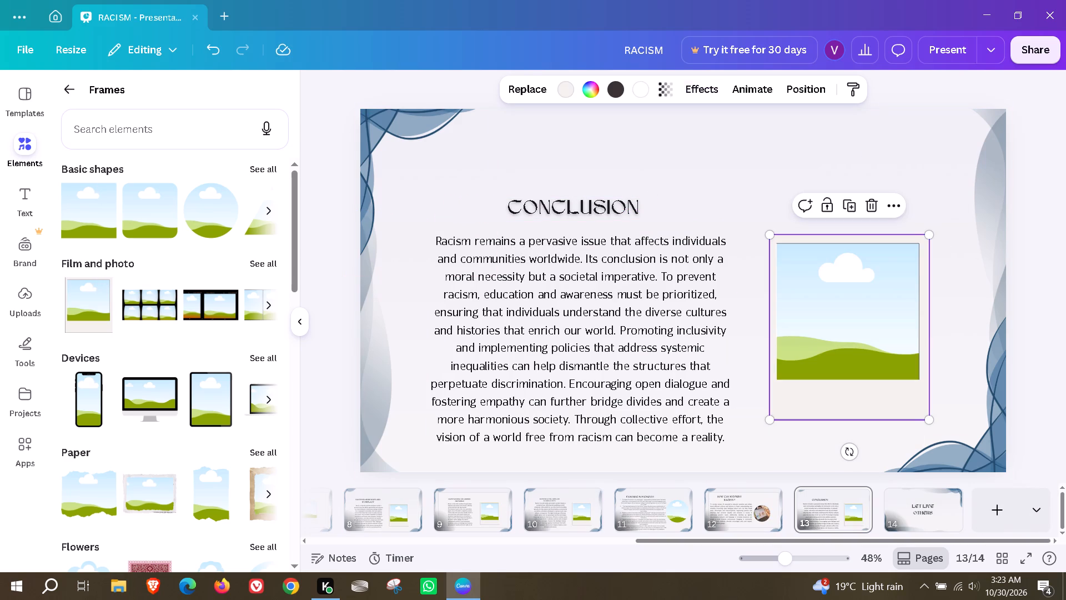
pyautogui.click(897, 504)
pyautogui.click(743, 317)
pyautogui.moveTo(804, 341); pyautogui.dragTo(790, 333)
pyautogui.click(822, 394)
# Go to page 2 and search the photo elements for "anti racism".
pyautogui.scroll(12, 612, 511)
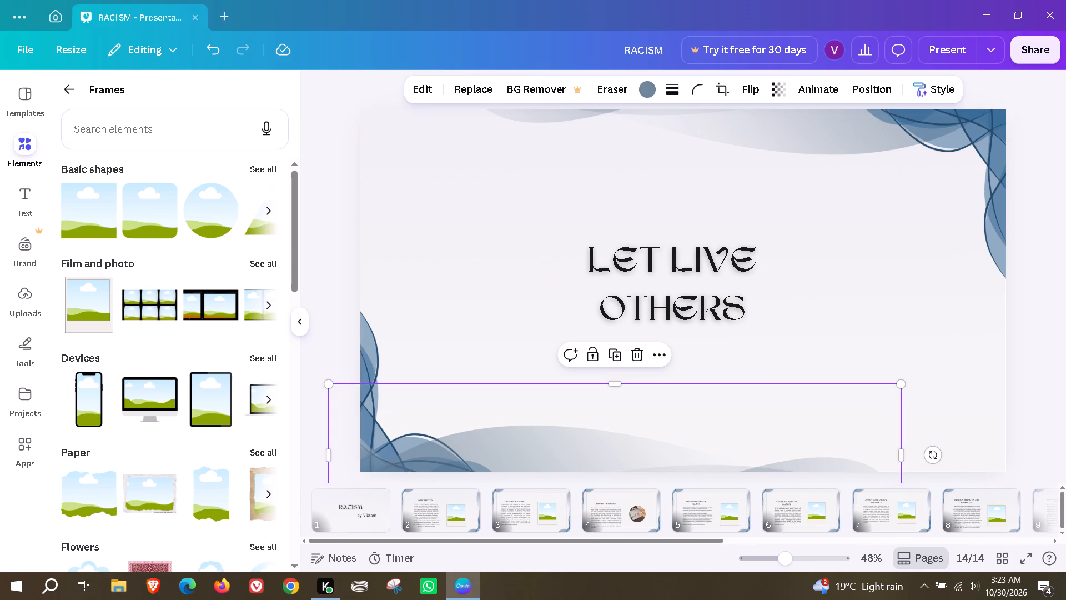
pyautogui.scroll(10, 407, 526)
pyautogui.click(365, 528)
pyautogui.click(441, 510)
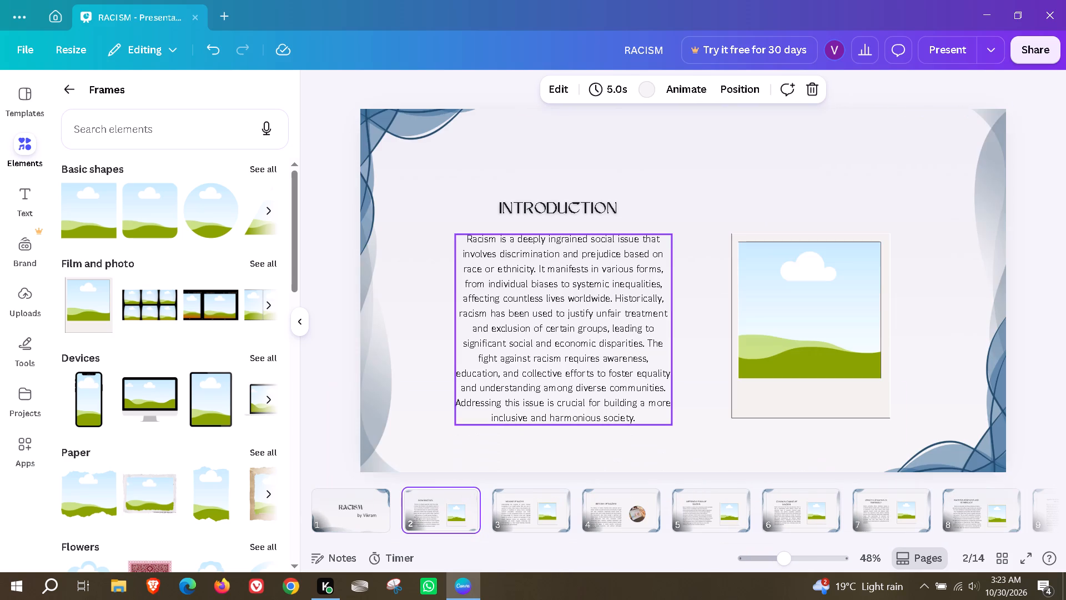
pyautogui.click(68, 81)
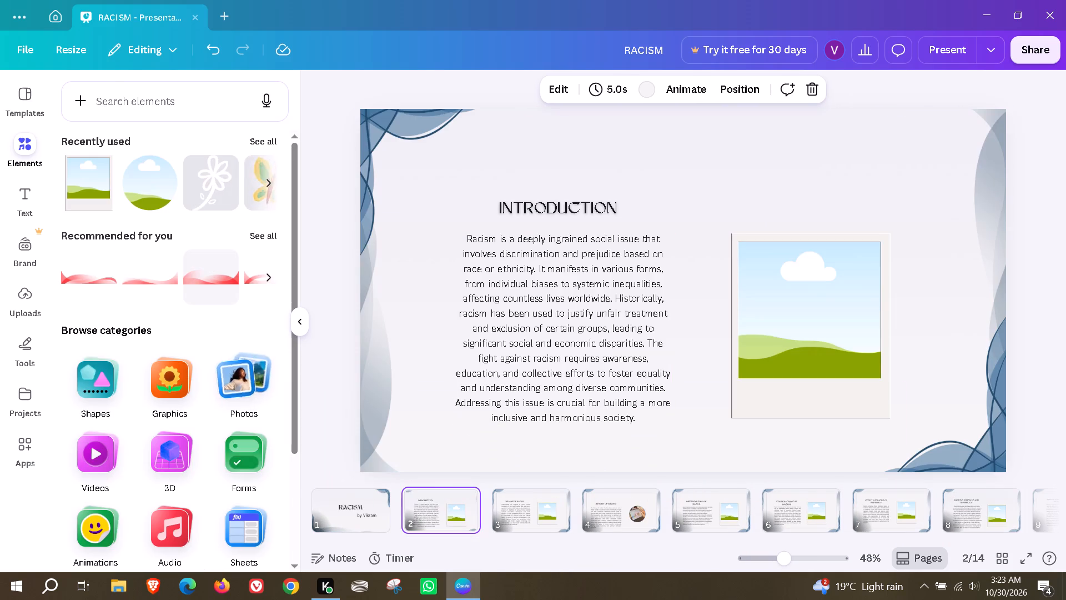
pyautogui.click(254, 376)
pyautogui.click(120, 128)
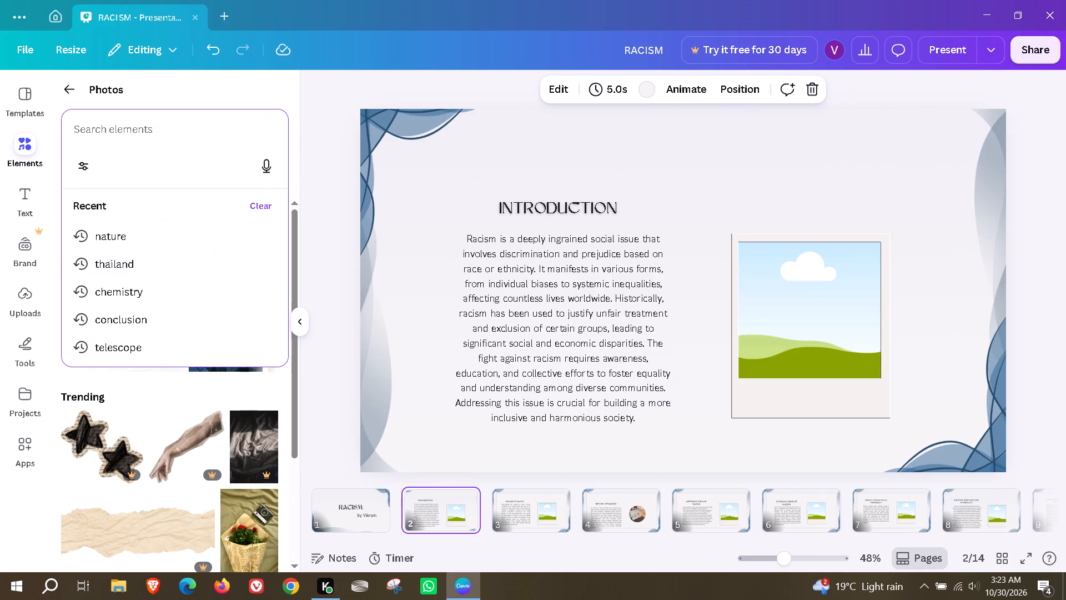
pyautogui.write('racsim')
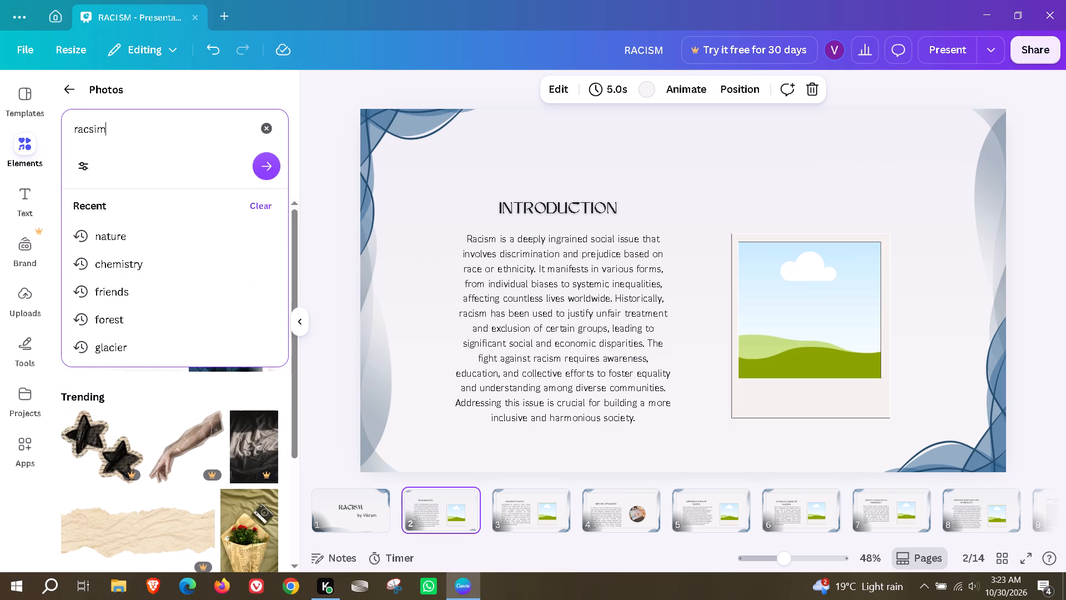
pyautogui.press('BackSpace')
pyautogui.press('BackSpace')
pyautogui.press('BackSpace')
pyautogui.write('is')
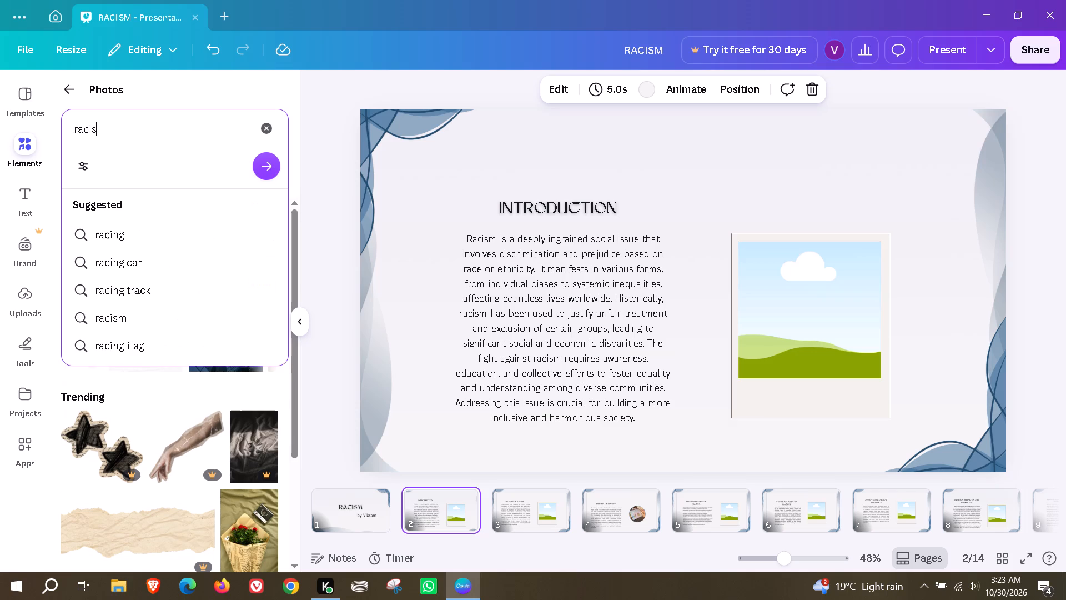
pyautogui.press('BackSpace')
pyautogui.write('sm')
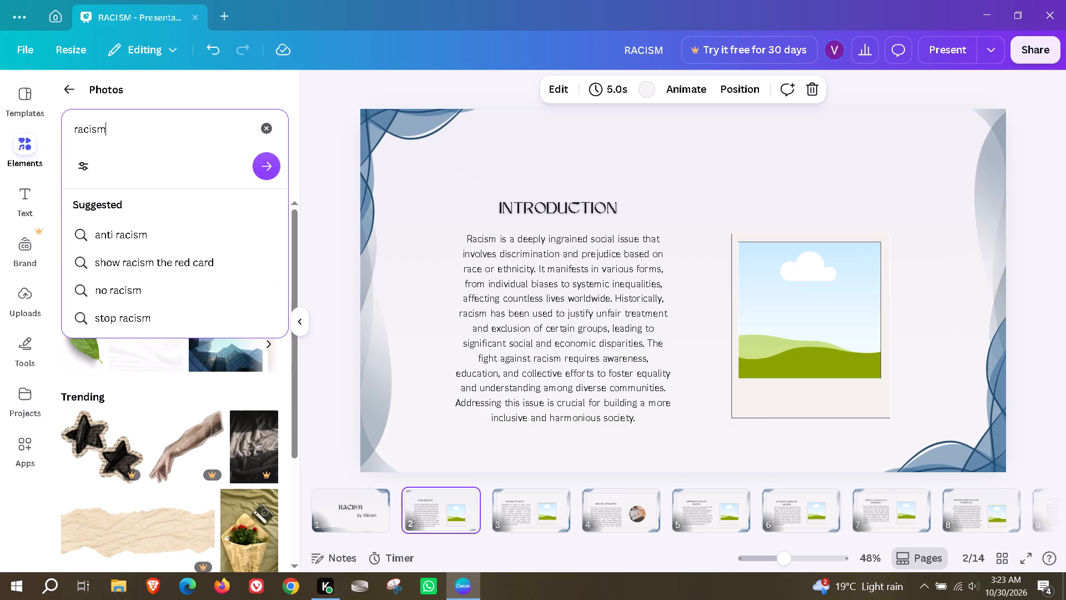
pyautogui.click(143, 241)
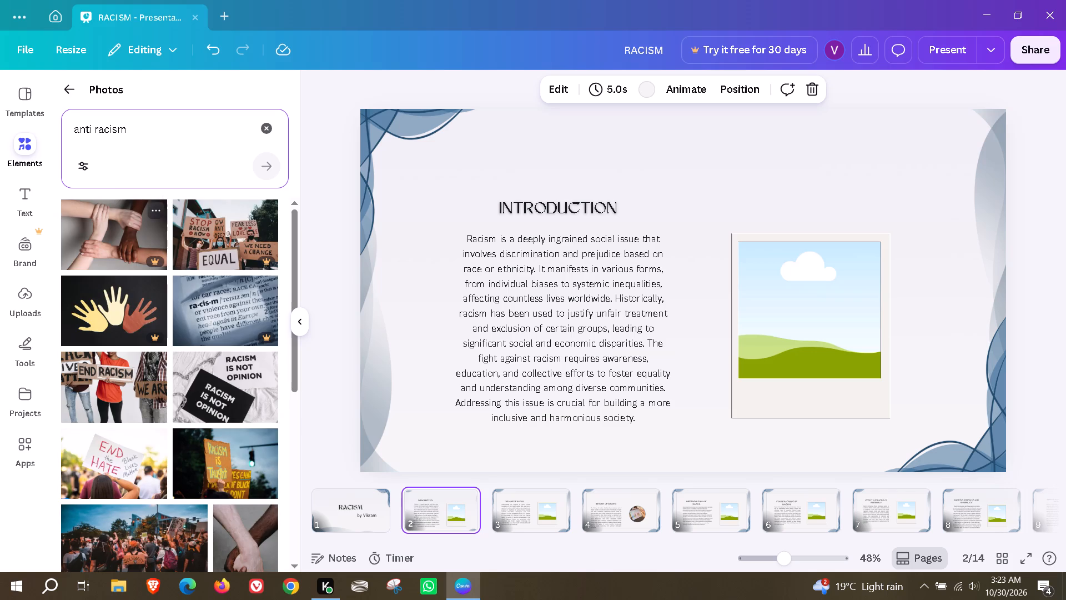
pyautogui.scroll(-1, 174, 387)
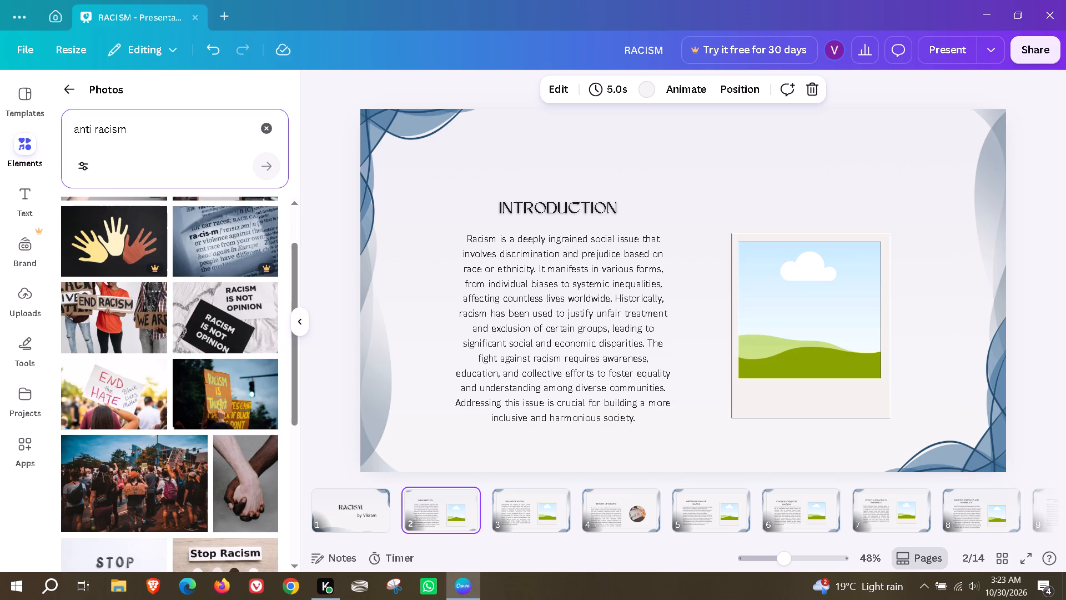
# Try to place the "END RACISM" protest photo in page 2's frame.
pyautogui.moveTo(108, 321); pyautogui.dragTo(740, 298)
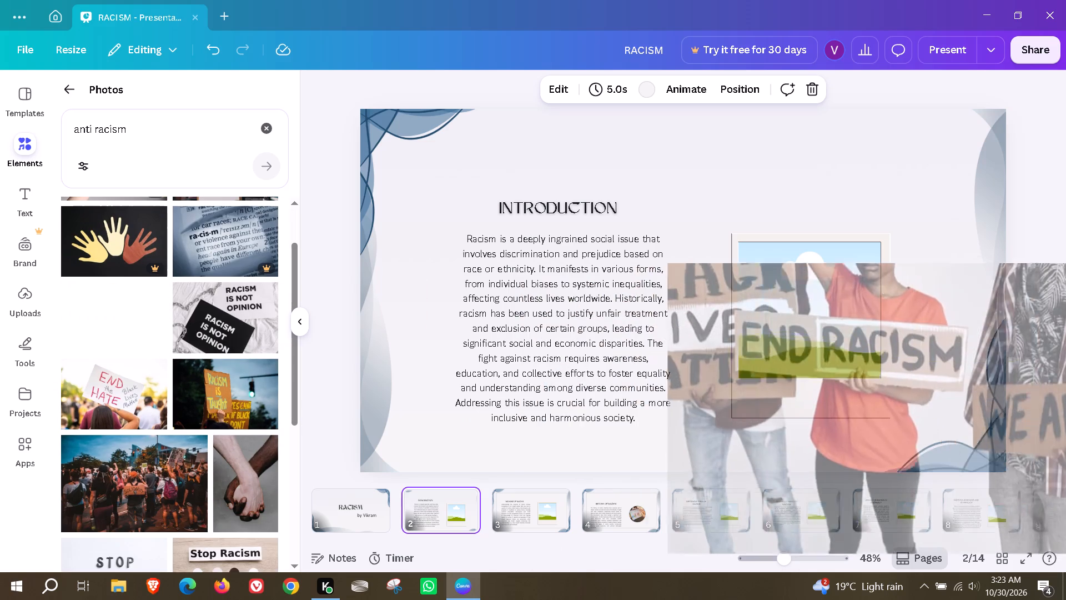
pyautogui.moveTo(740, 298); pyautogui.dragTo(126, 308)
# Search the photos for "racism" and fill page 2's frame with the "RACISM IS NOT OPINION" photo.
pyautogui.moveTo(161, 131); pyautogui.dragTo(98, 130)
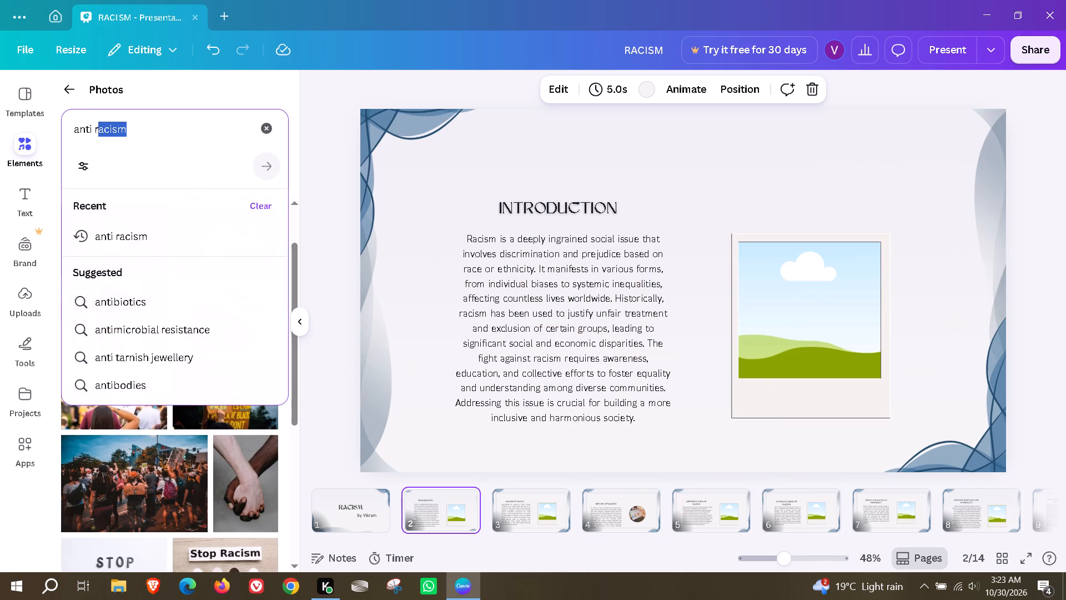
pyautogui.moveTo(98, 130); pyautogui.dragTo(65, 124)
pyautogui.write('racism')
pyautogui.press('Return')
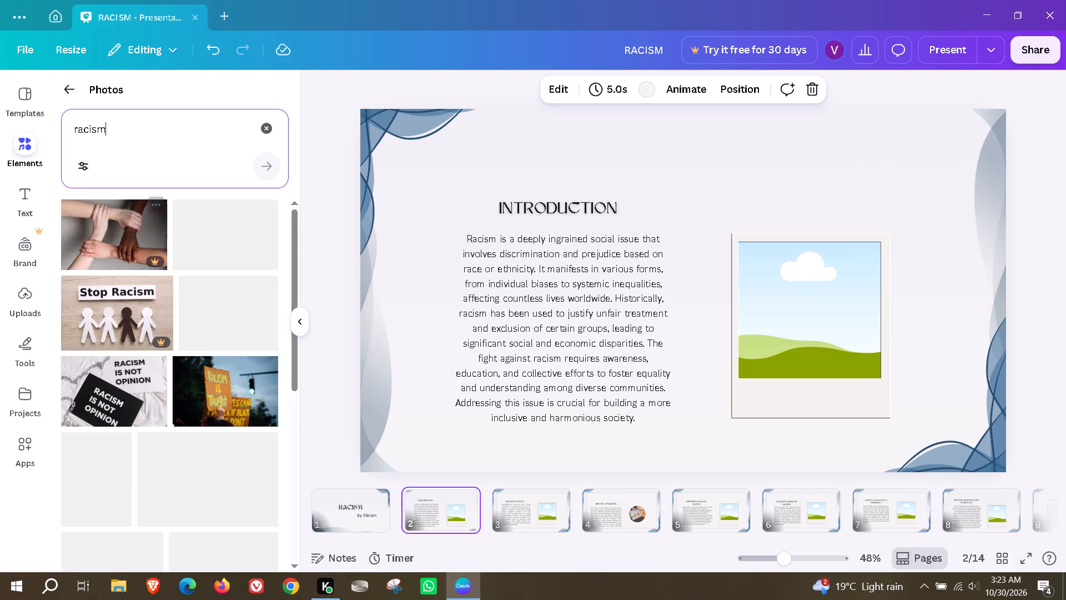
pyautogui.scroll(-1, 108, 351)
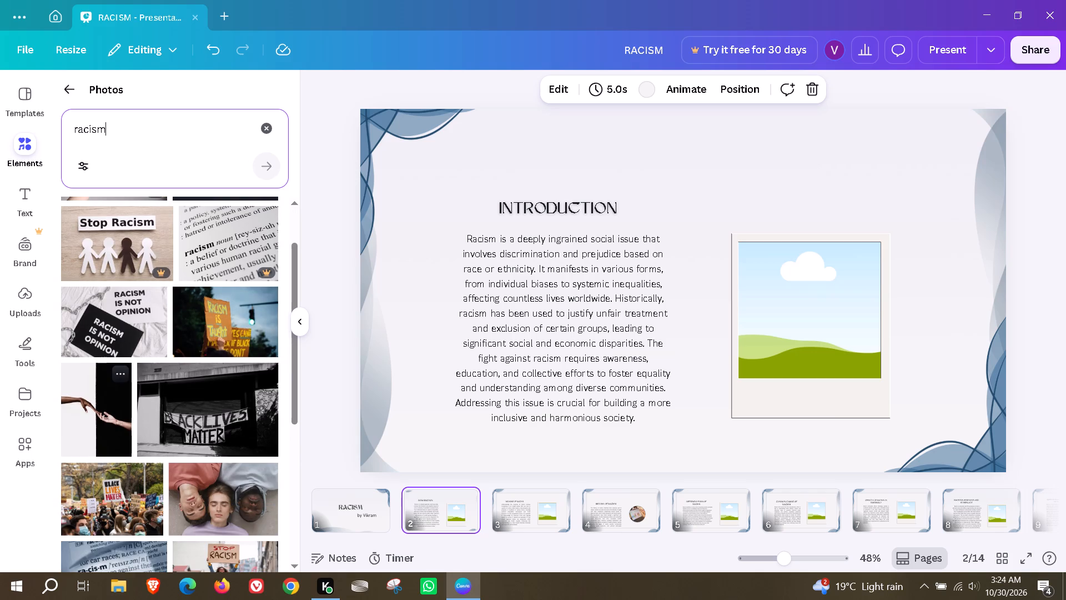
pyautogui.moveTo(136, 338); pyautogui.dragTo(848, 287)
# Fill page 3's "MEANING OF RACISM" frame with the photo of two reaching hands on a black-and-white background.
pyautogui.click(546, 518)
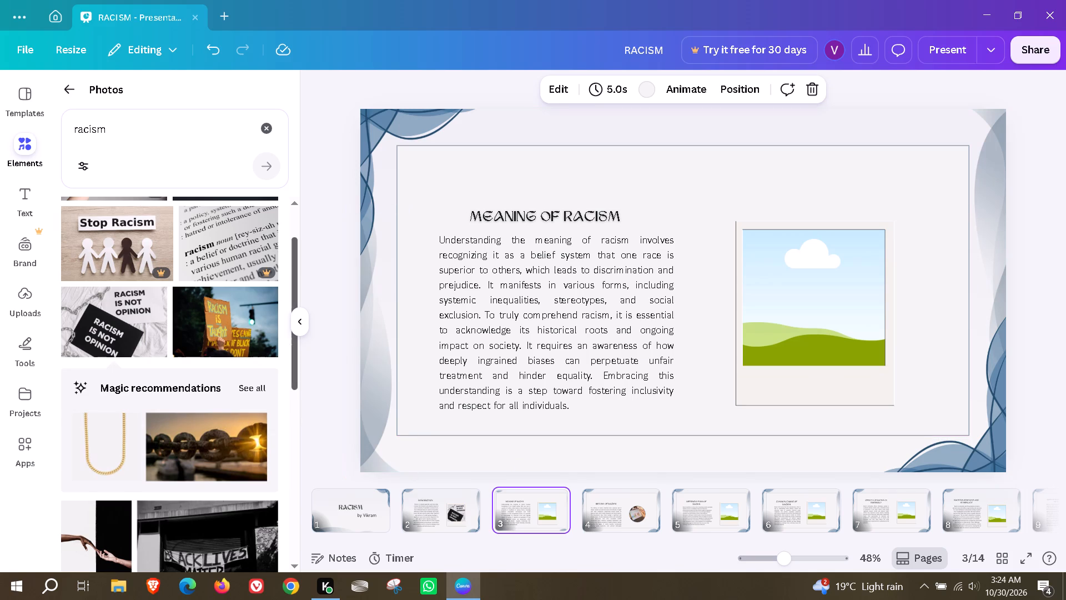
pyautogui.scroll(-3, 155, 436)
pyautogui.moveTo(103, 378); pyautogui.dragTo(703, 377)
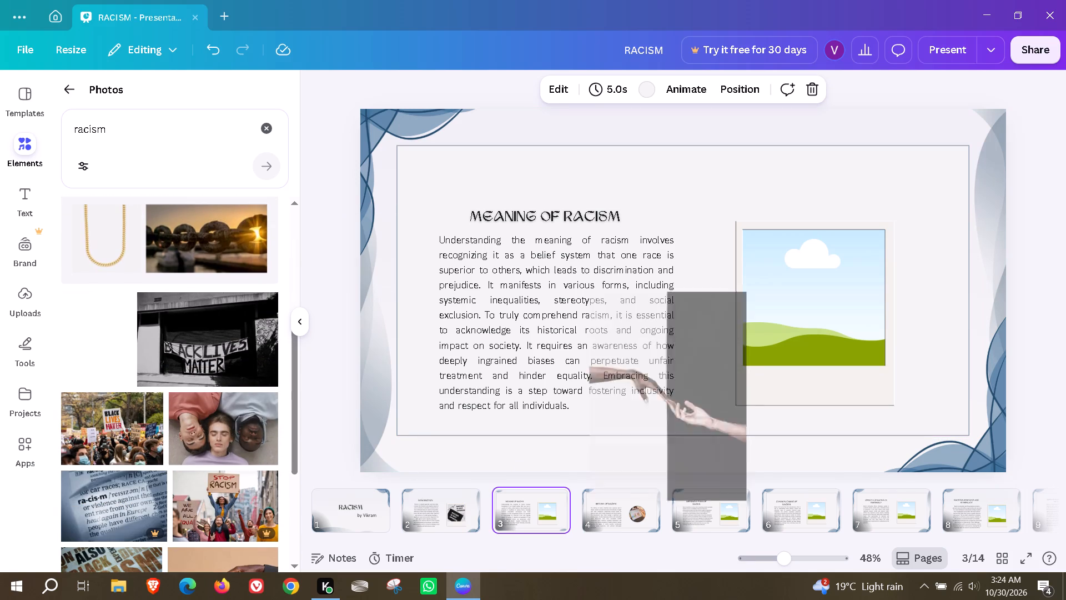
pyautogui.moveTo(703, 377); pyautogui.dragTo(823, 317)
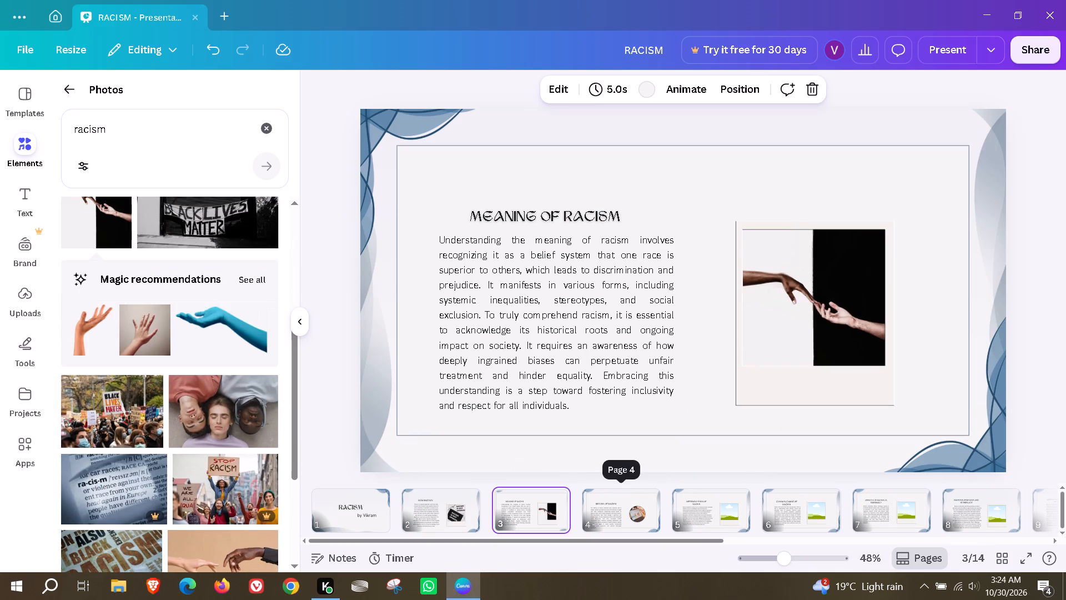
# Replace the tablet picture in page 4's circular frame with the "STOP RACISM" protest group photo.
pyautogui.click(609, 513)
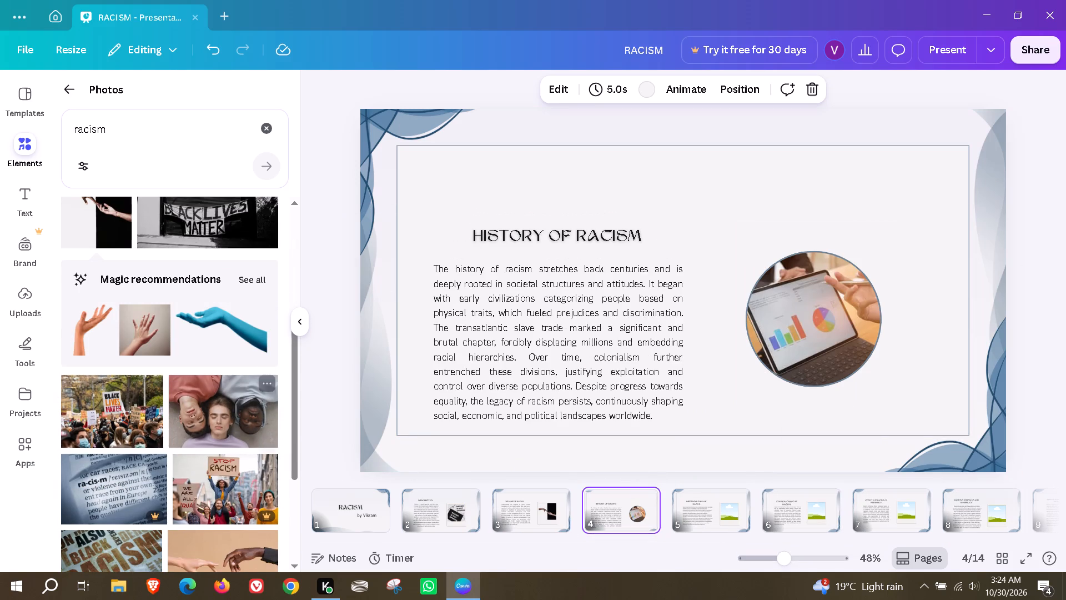
pyautogui.scroll(-1, 218, 468)
pyautogui.moveTo(228, 353); pyautogui.dragTo(236, 355)
pyautogui.moveTo(227, 423); pyautogui.dragTo(508, 429)
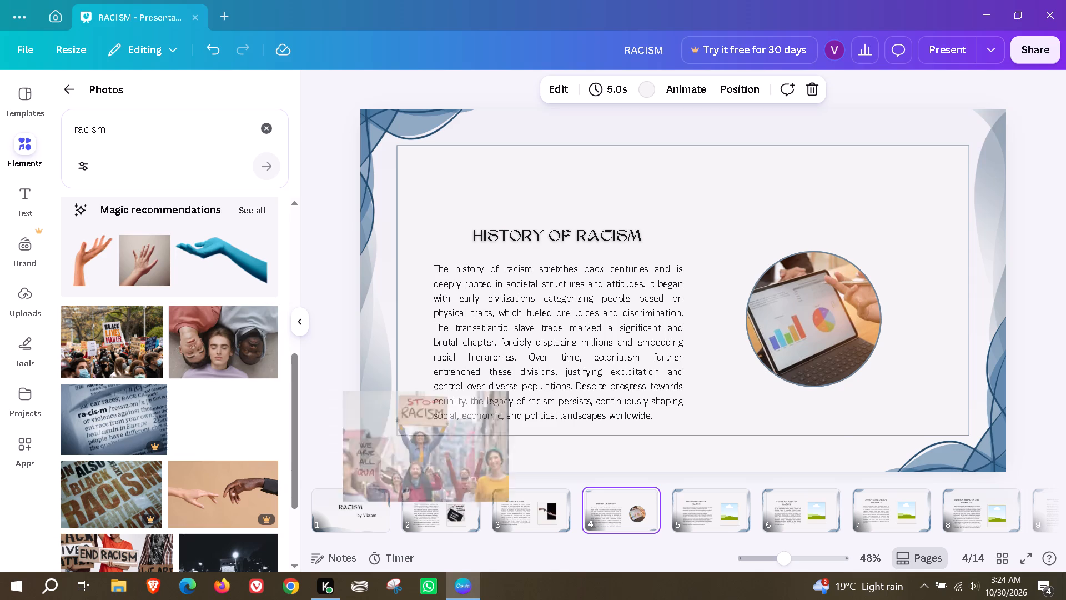
pyautogui.moveTo(508, 429); pyautogui.dragTo(854, 336)
# Fill page 5's "DIFFERENT FORM OF RACISM" frame with the "END RACISM" protest sign photo.
pyautogui.click(716, 511)
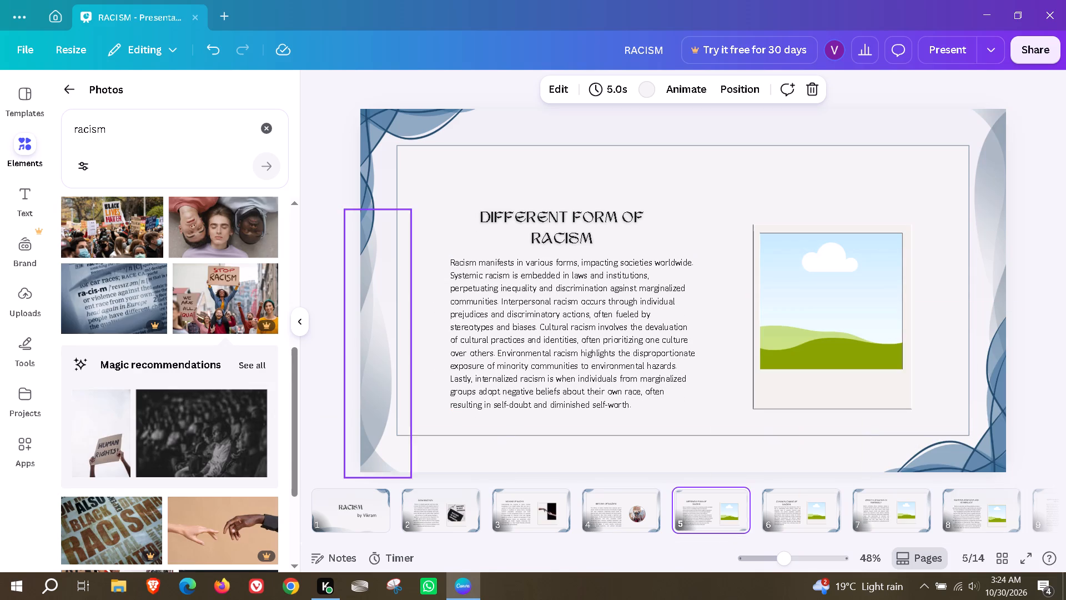
pyautogui.scroll(-4, 184, 454)
pyautogui.moveTo(140, 355); pyautogui.dragTo(819, 335)
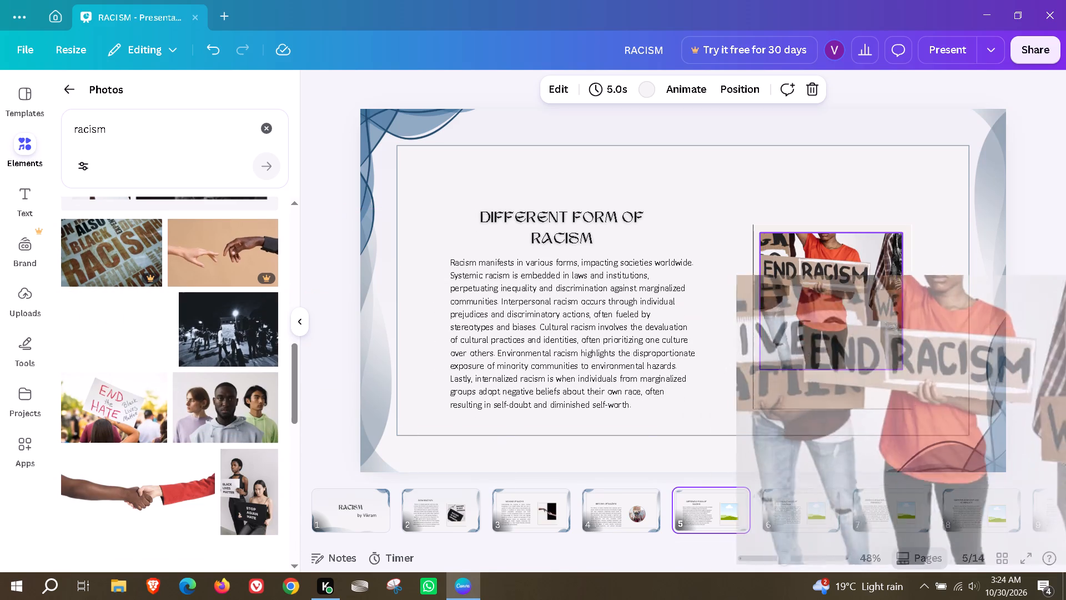
pyautogui.moveTo(819, 335); pyautogui.dragTo(824, 327)
# Fill page 6's "COMMON CAUSE OF RACISM" frame with the "END the HATE" sign photo.
pyautogui.click(803, 498)
pyautogui.scroll(-1, 114, 407)
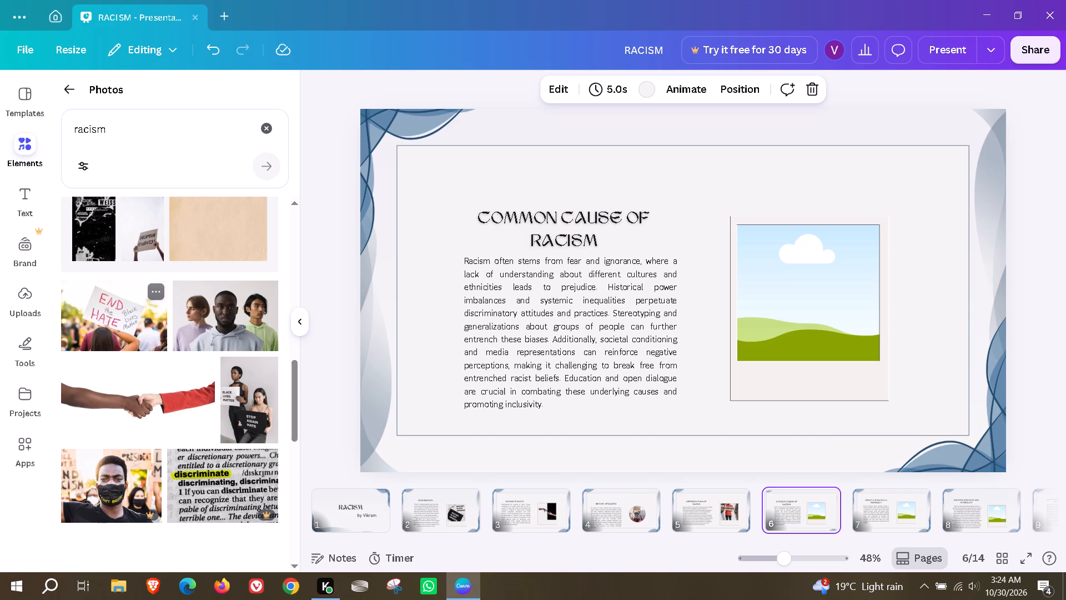
pyautogui.moveTo(127, 331); pyautogui.dragTo(791, 283)
# Fill page 7's "EFFECTS OF RACISM ON INDIVIDUALS" frame with the handshake photo.
pyautogui.click(886, 504)
pyautogui.scroll(-1, 211, 362)
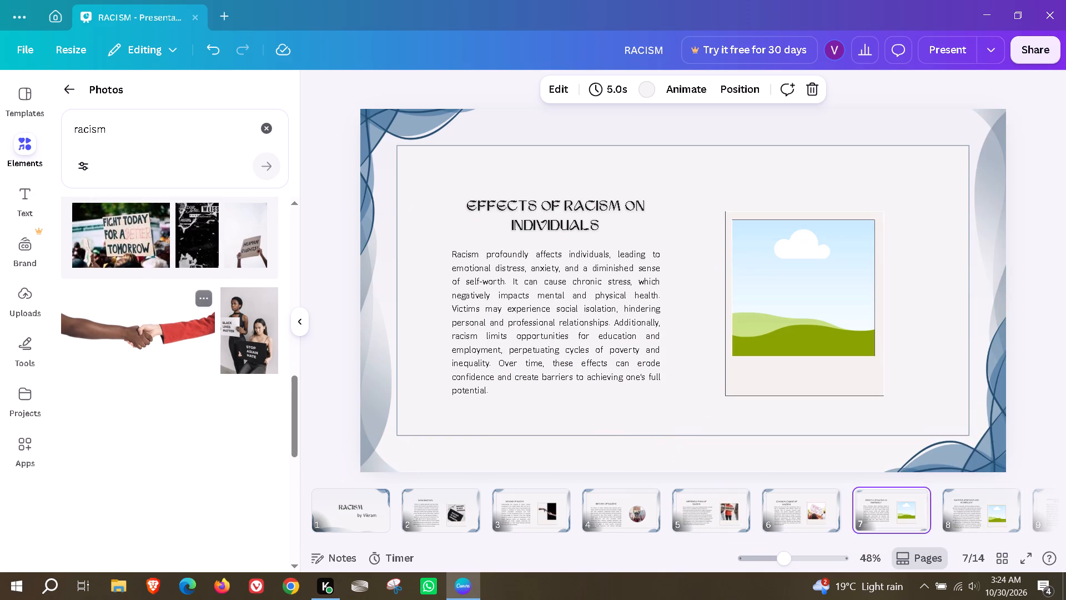
pyautogui.moveTo(176, 338); pyautogui.dragTo(828, 321)
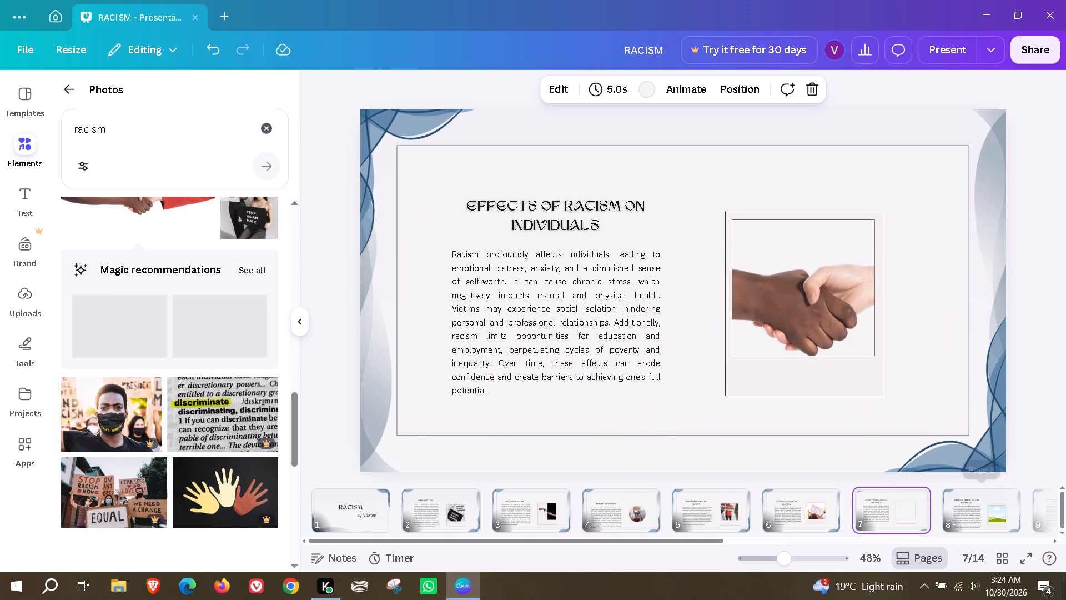
# Browse the racism photos and fill page 8's "RACISM IN EDUCATION AND WORKPLACE" frame with the heart-shaped hands photo.
pyautogui.click(959, 509)
pyautogui.scroll(-2, 210, 396)
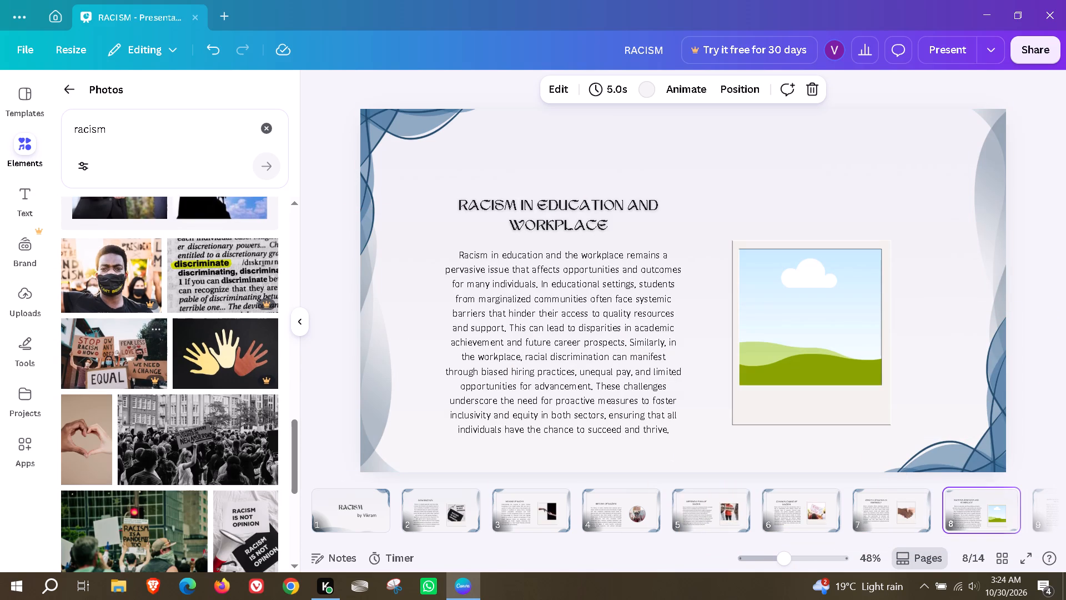
pyautogui.scroll(-1, 173, 371)
pyautogui.scroll(6, 175, 372)
pyautogui.moveTo(156, 406); pyautogui.dragTo(214, 416)
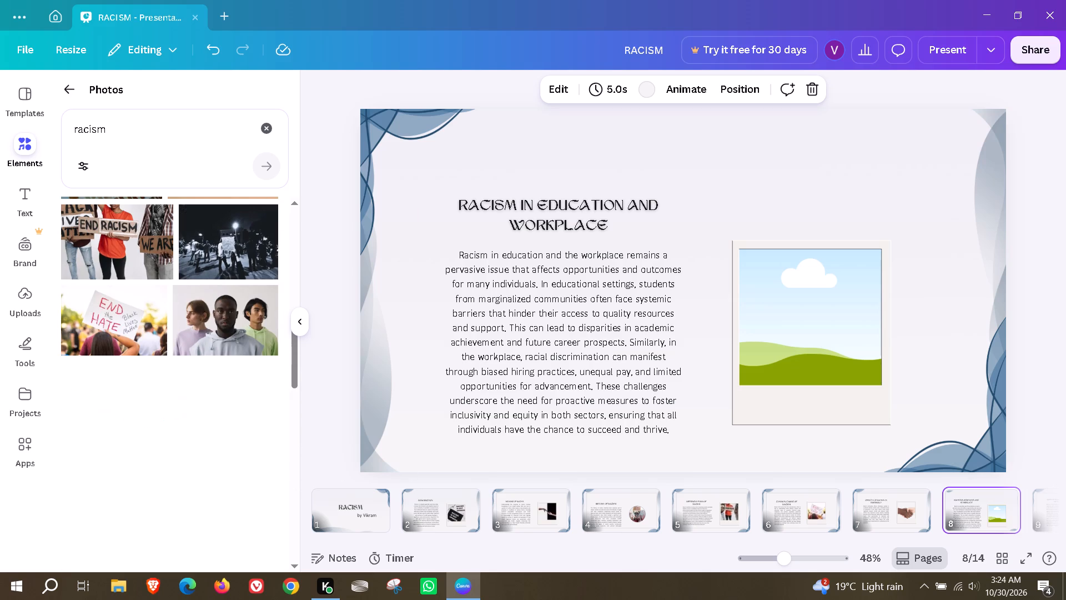
pyautogui.moveTo(214, 416); pyautogui.dragTo(109, 402)
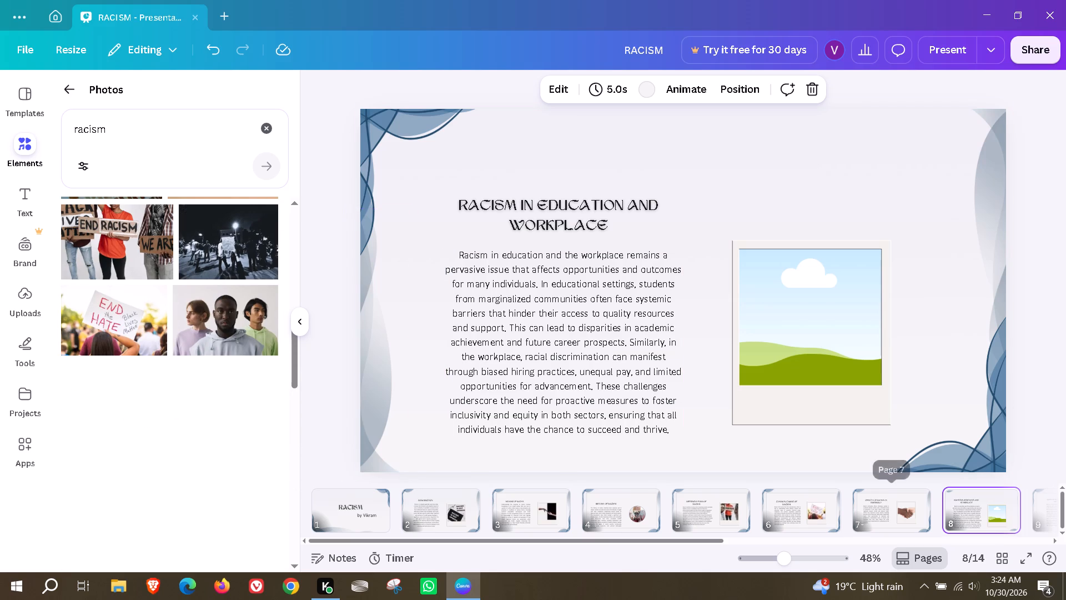
pyautogui.click(876, 524)
pyautogui.click(980, 506)
pyautogui.scroll(-3, 235, 374)
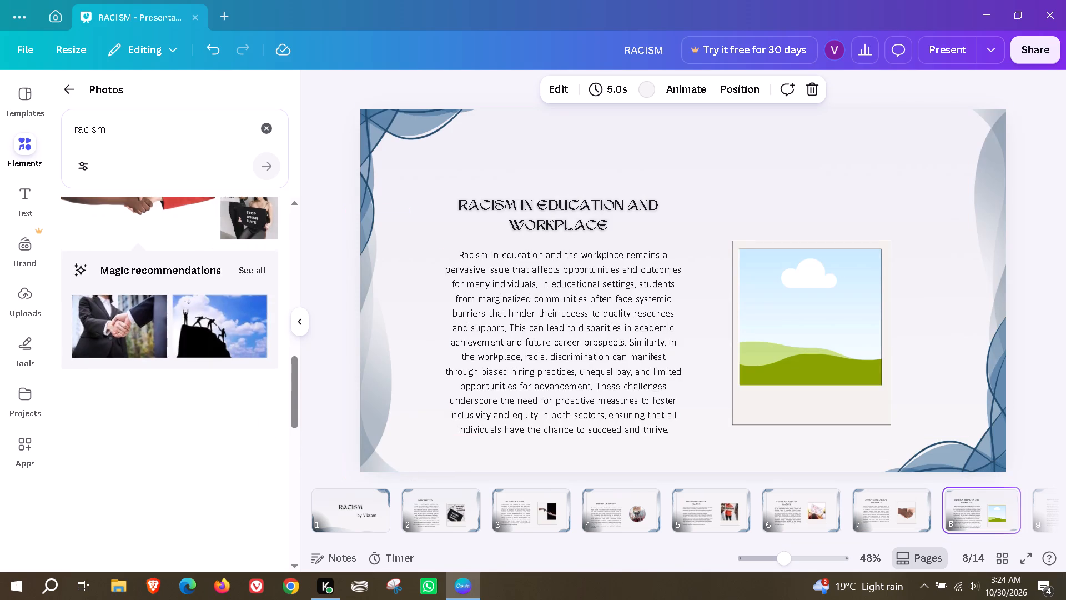
pyautogui.scroll(-1, 226, 376)
pyautogui.scroll(-3, 188, 402)
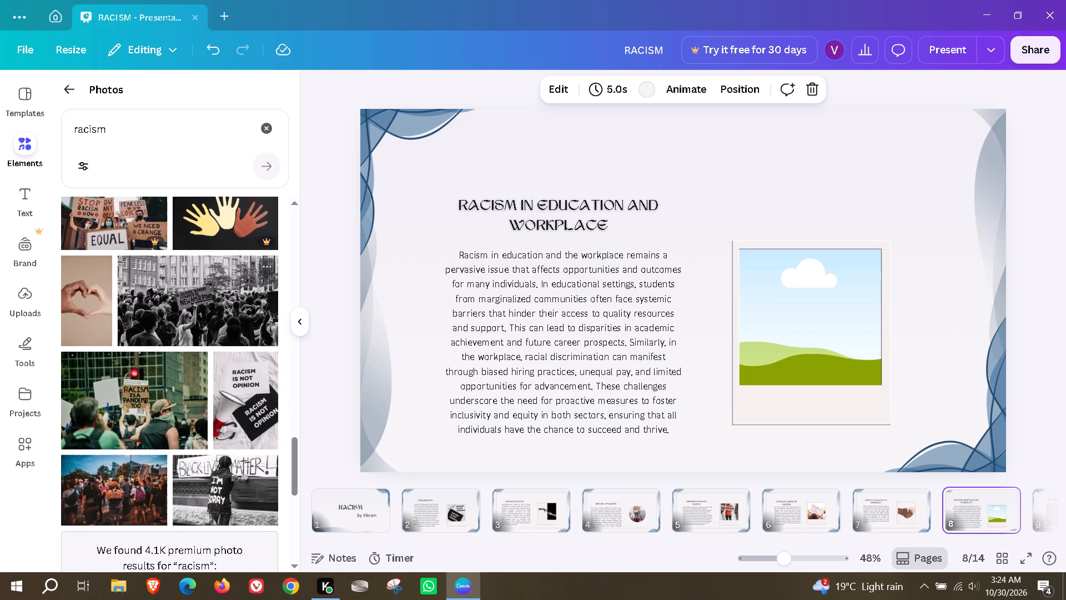
pyautogui.scroll(-1, 123, 337)
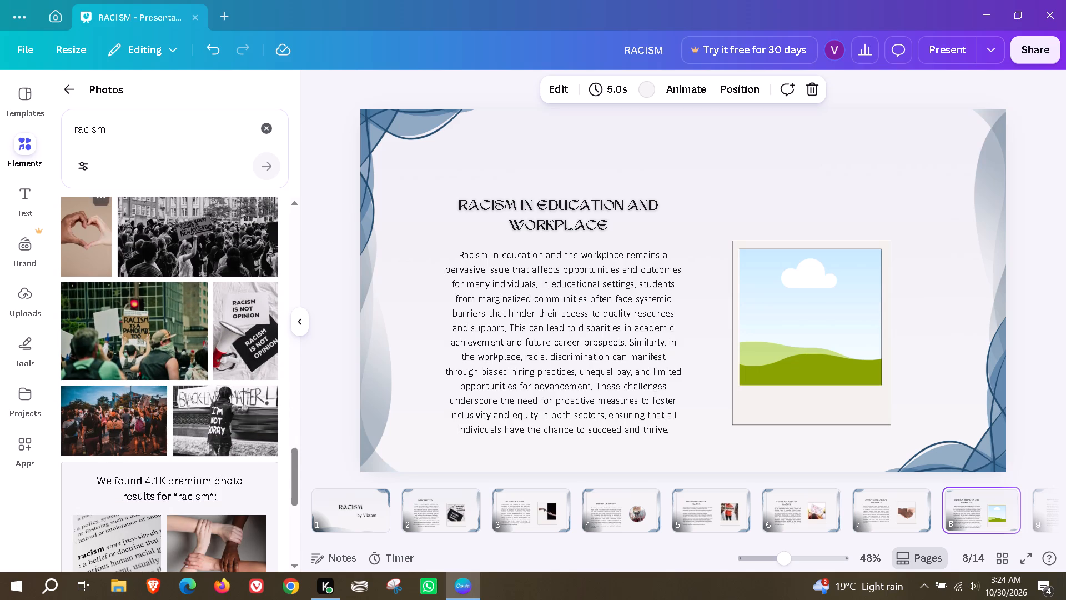
pyautogui.moveTo(90, 256); pyautogui.dragTo(795, 273)
# Fill page 9's "RACISM IN INDIA AND AROUND THE WORLD" frame with the black-and-white "I'M NOT SORRY" photo.
pyautogui.scroll(-2, 959, 488)
pyautogui.click(932, 503)
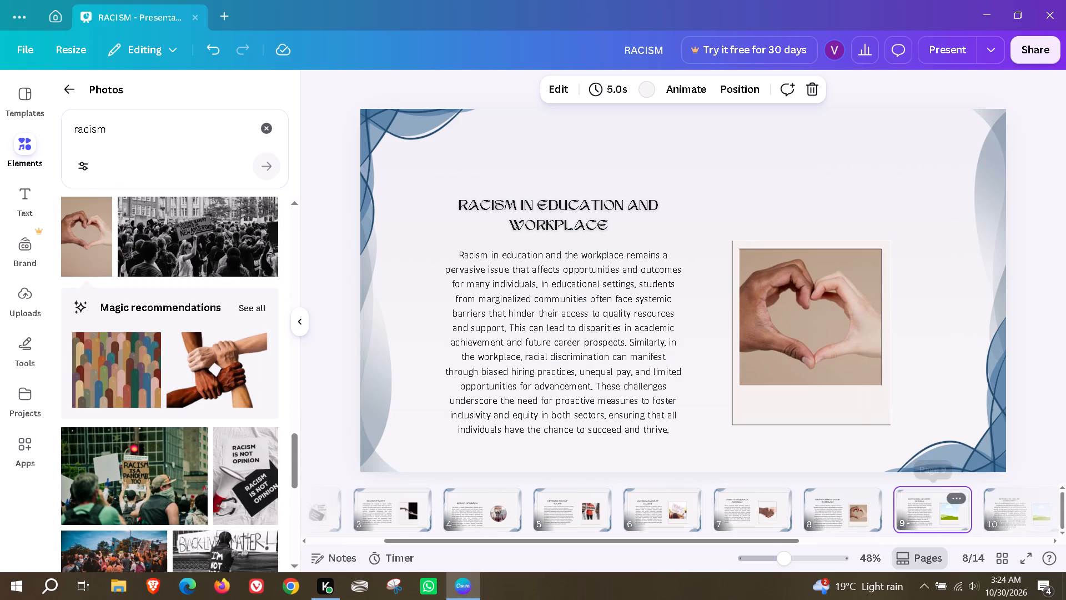
pyautogui.scroll(-3, 201, 402)
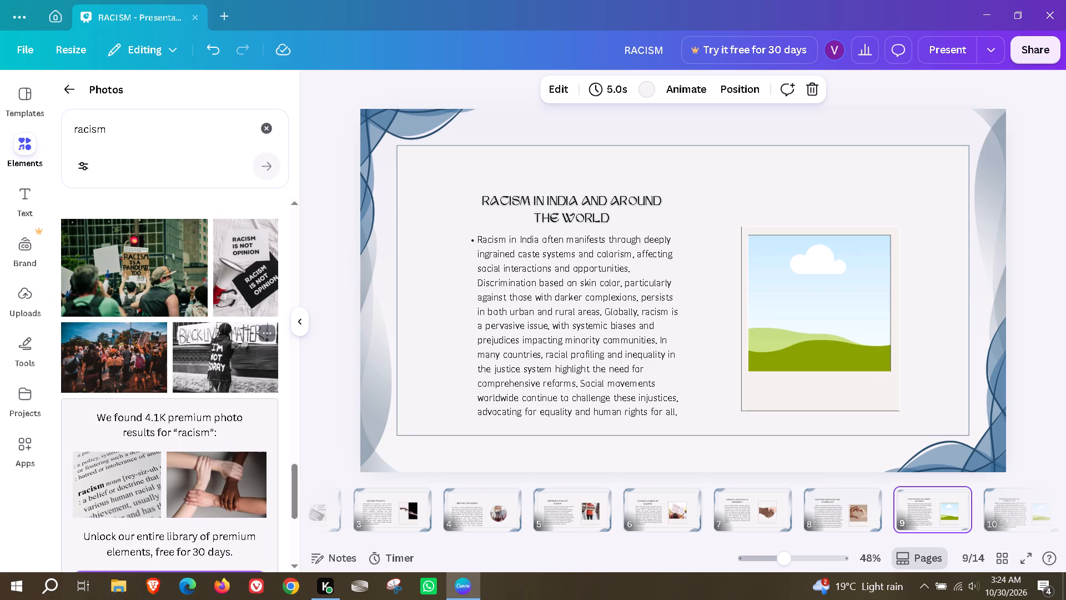
pyautogui.moveTo(209, 371); pyautogui.dragTo(788, 343)
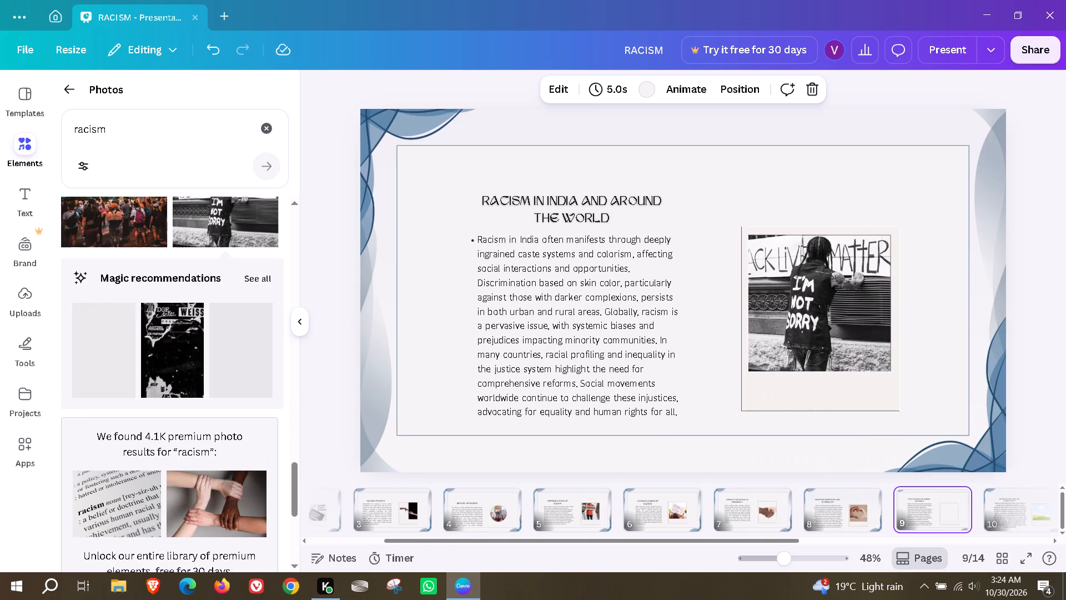
# Fill page 10's "RACISM IN SOCIAL MEDIA AND MODERN SOCIETY" frame with the photo of the handwritten racism note on pink paper.
pyautogui.scroll(-2, 883, 511)
pyautogui.click(895, 511)
pyautogui.scroll(-6, 190, 409)
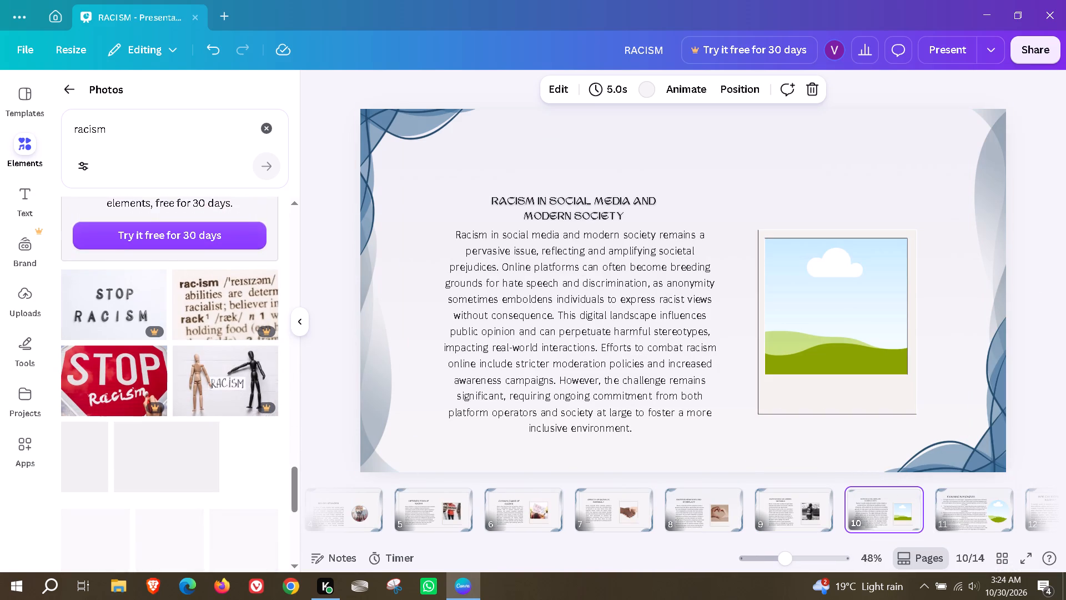
pyautogui.scroll(-1, 192, 433)
pyautogui.scroll(-2, 180, 363)
pyautogui.scroll(-1, 225, 378)
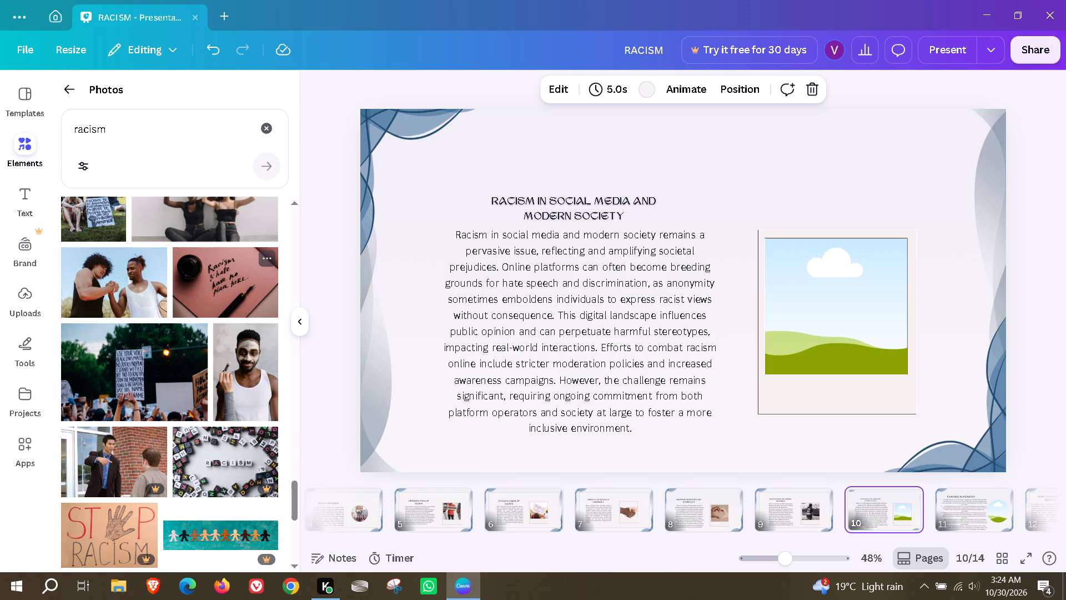
pyautogui.moveTo(226, 296); pyautogui.dragTo(815, 281)
# Browse the racism photos and fill page 11's round "FAMOUSE MOVEMENTS" frame with the "RACISM IS NOT OPINION" sign photo.
pyautogui.scroll(-2, 924, 508)
pyautogui.click(816, 506)
pyautogui.scroll(-2, 234, 423)
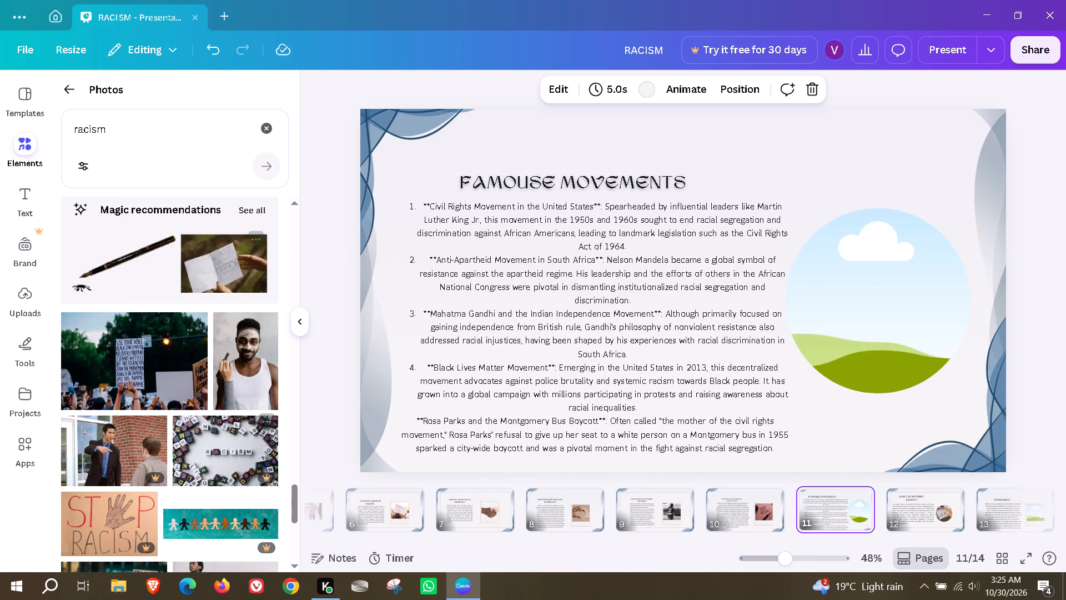
pyautogui.scroll(-2, 234, 423)
pyautogui.scroll(-3, 221, 343)
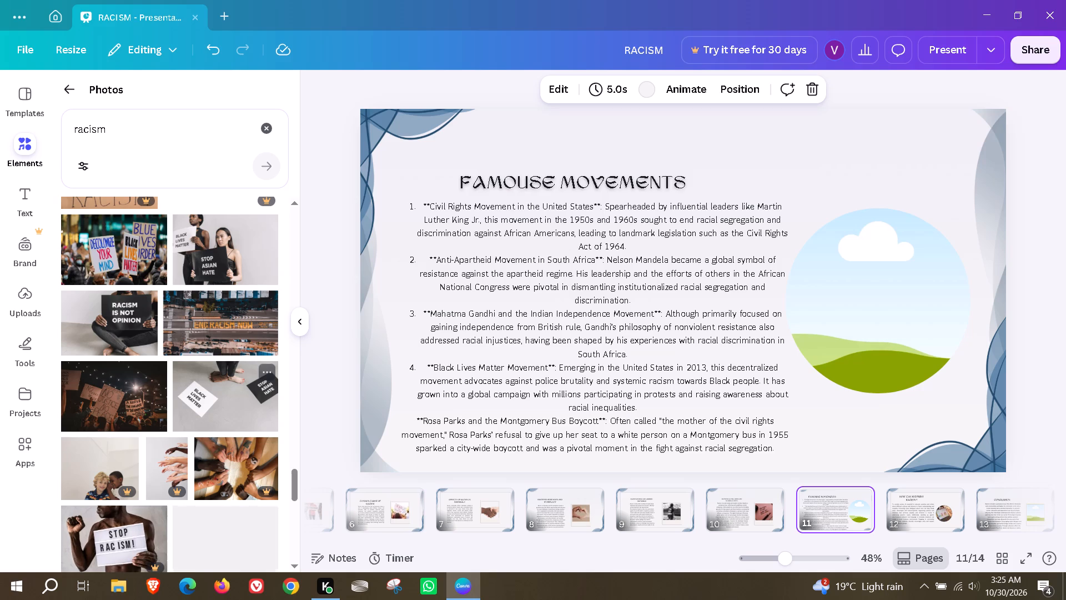
pyautogui.scroll(-3, 220, 443)
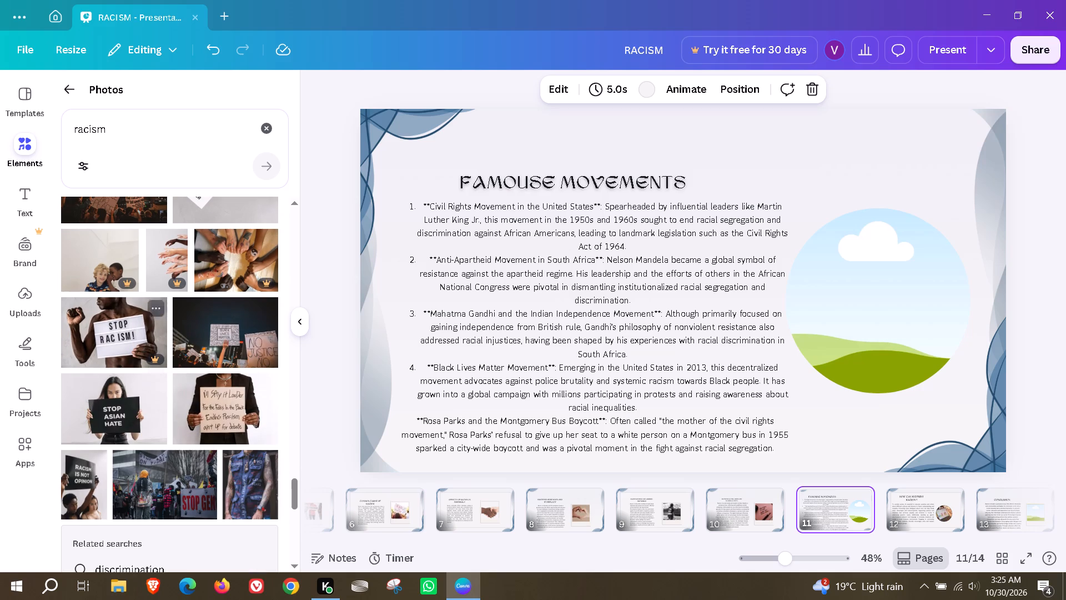
pyautogui.scroll(-1, 145, 435)
pyautogui.moveTo(129, 356); pyautogui.dragTo(144, 359)
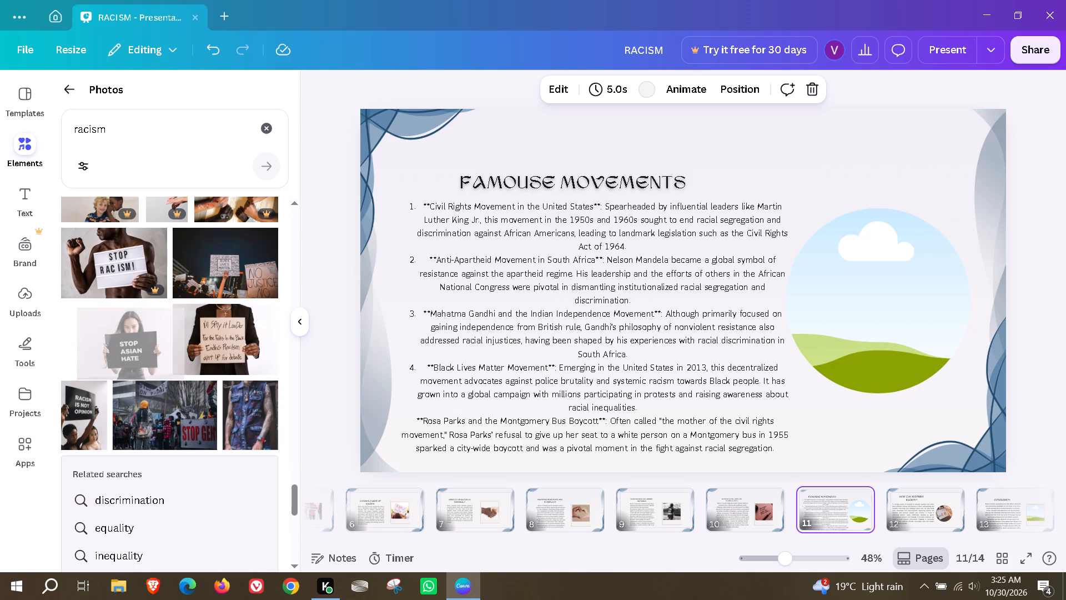
pyautogui.moveTo(144, 359); pyautogui.dragTo(139, 357)
pyautogui.scroll(-1, 171, 435)
pyautogui.moveTo(94, 371); pyautogui.dragTo(666, 398)
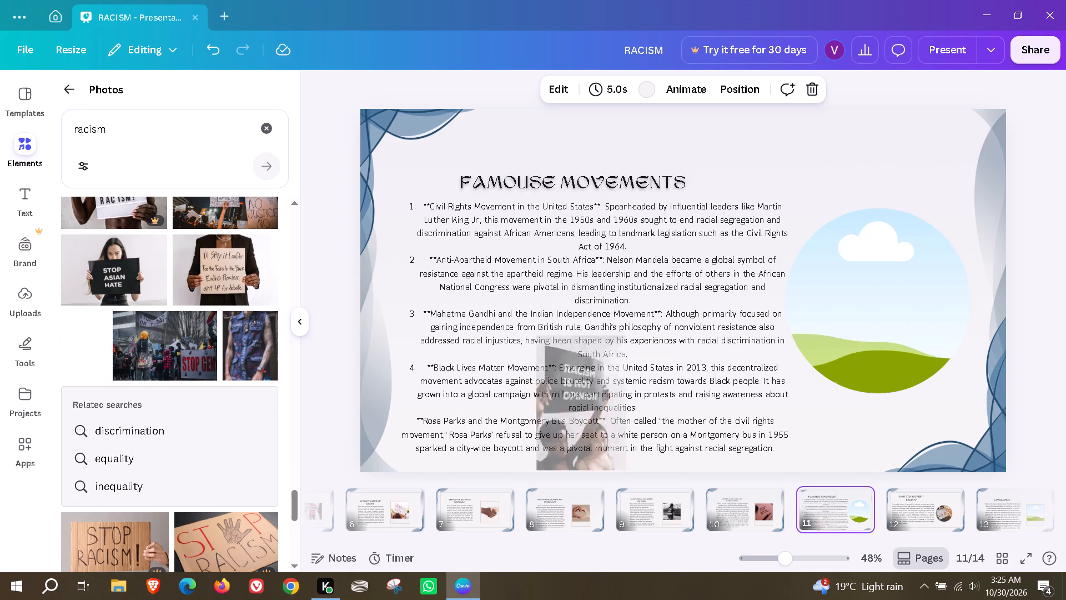
pyautogui.moveTo(666, 398); pyautogui.dragTo(902, 338)
# Replace the tablet photo in page 12's round "HOW CAN WE FIGHT RACISM ?" frame with the framed "WE SEE YOU" photo.
pyautogui.scroll(-1, 949, 509)
pyautogui.click(863, 513)
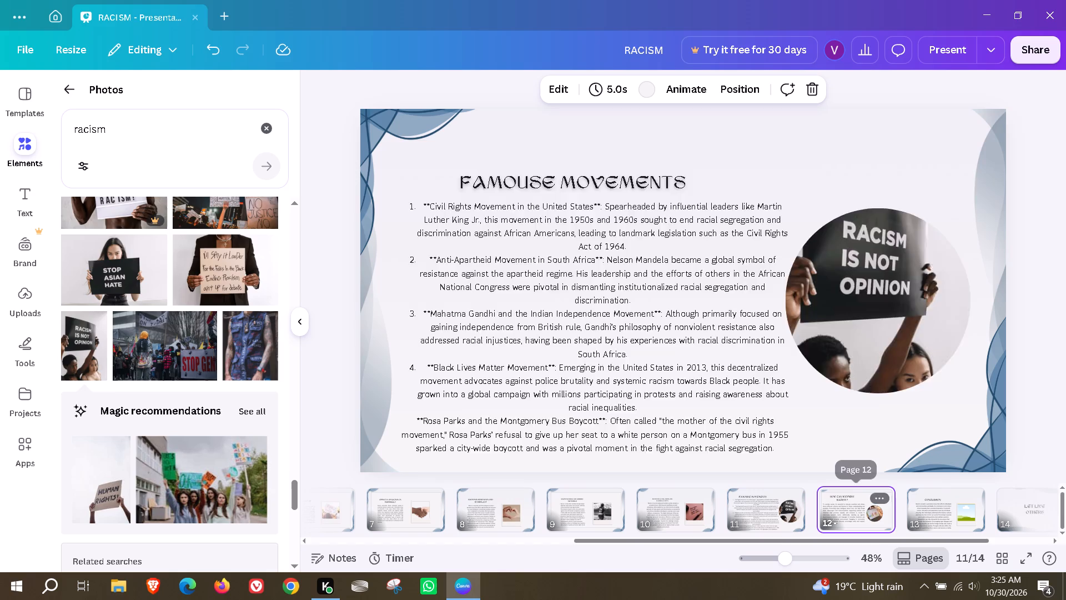
pyautogui.scroll(-5, 159, 423)
pyautogui.scroll(-3, 179, 463)
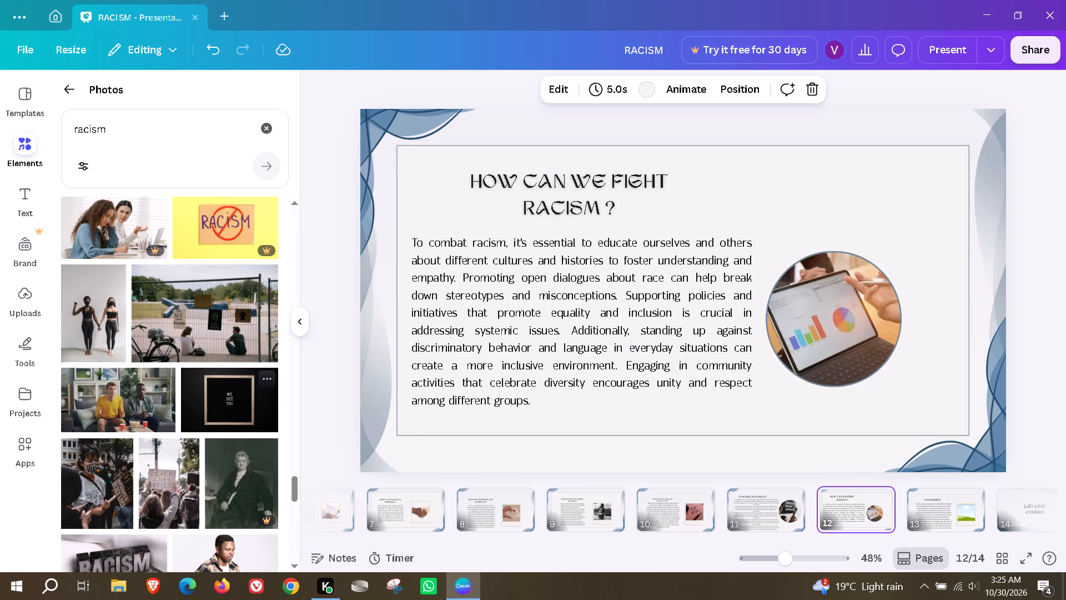
pyautogui.moveTo(232, 417); pyautogui.dragTo(831, 332)
# Fill page 13's "CONCLUSION" frame with the dark "BLACK LIVES MATTER" protest sign photo.
pyautogui.scroll(-1, 902, 509)
pyautogui.click(859, 519)
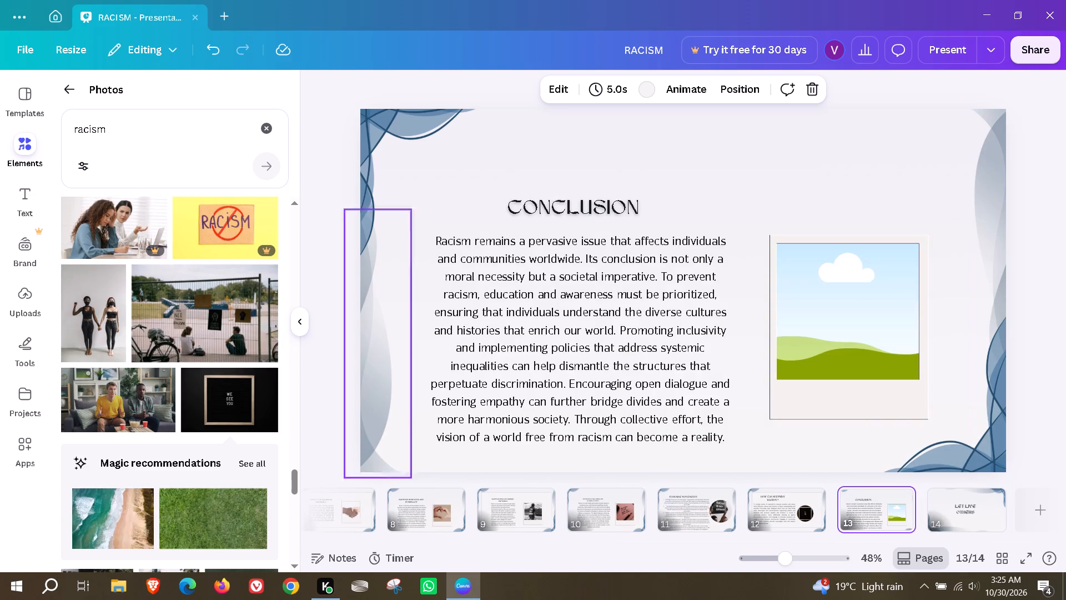
pyautogui.scroll(-4, 179, 423)
pyautogui.scroll(1, 183, 428)
pyautogui.scroll(-3, 183, 428)
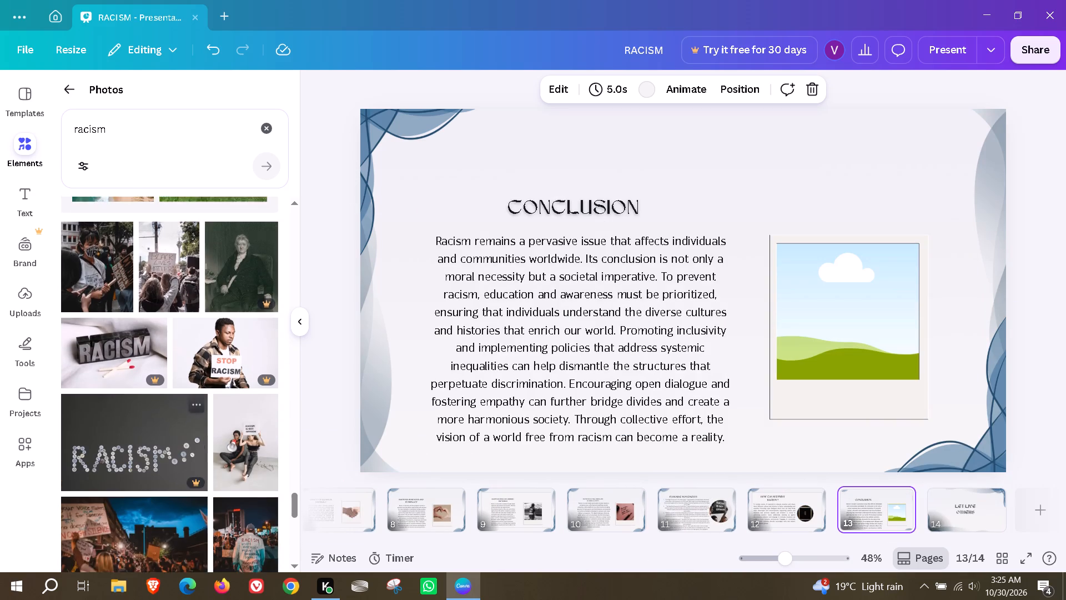
pyautogui.scroll(-3, 183, 428)
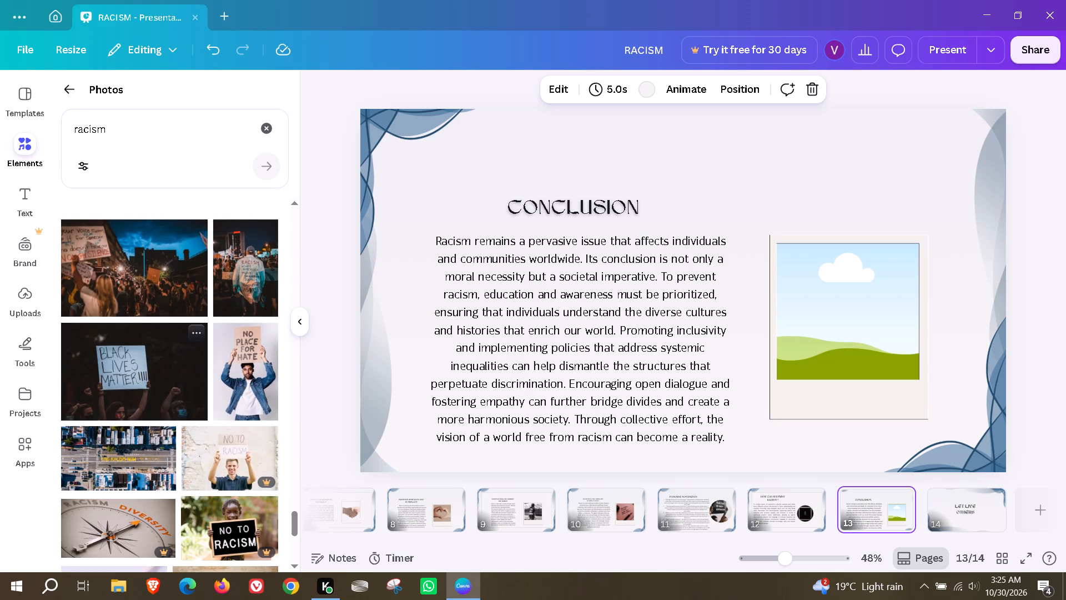
pyautogui.moveTo(142, 400); pyautogui.dragTo(874, 352)
# Go to the closing page 14 and search the Animations category for "anti racism".
pyautogui.scroll(-1, 908, 518)
pyautogui.click(912, 518)
pyautogui.scroll(16, 430, 534)
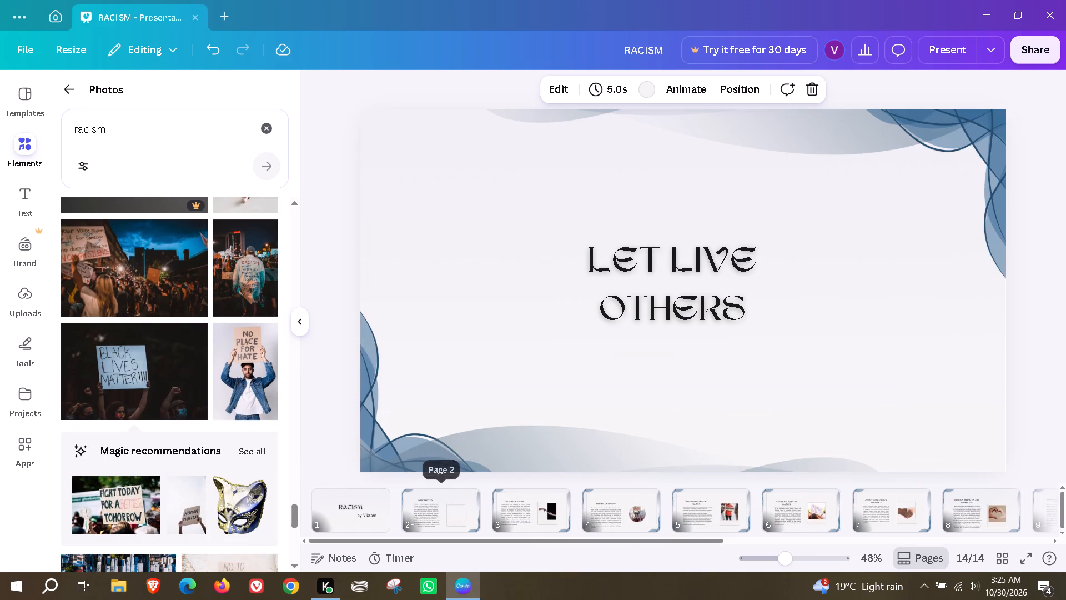
pyautogui.scroll(1, 431, 516)
pyautogui.click(310, 521)
pyautogui.click(74, 84)
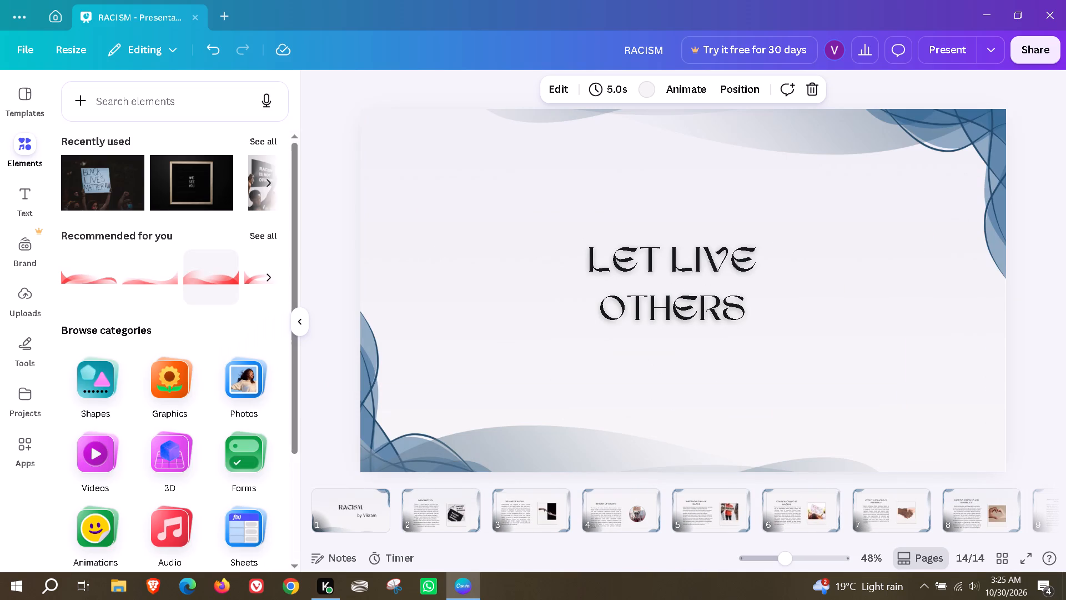
pyautogui.click(113, 513)
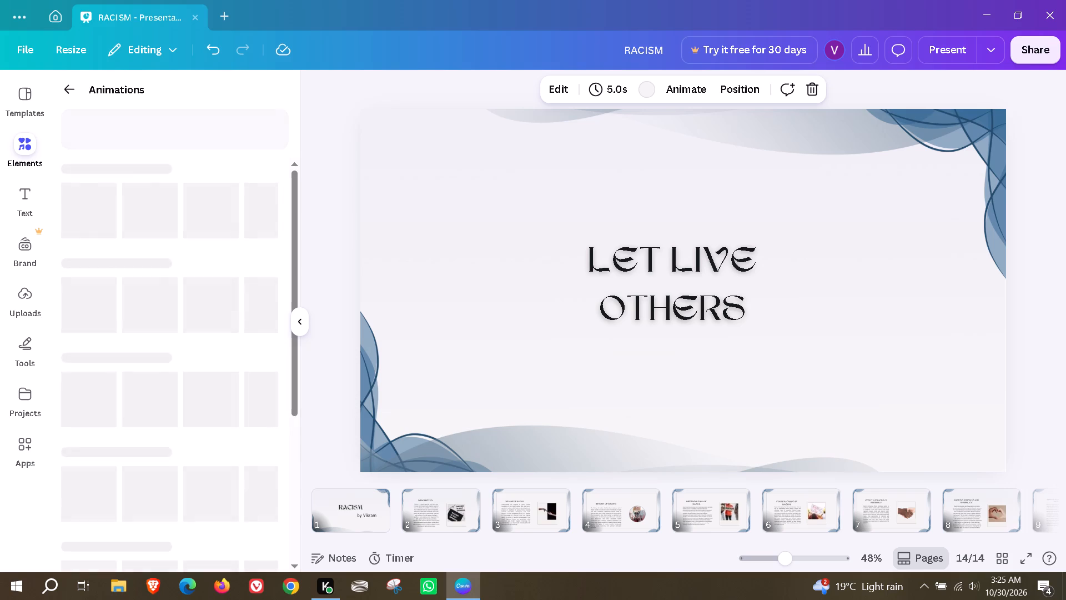
pyautogui.click(152, 119)
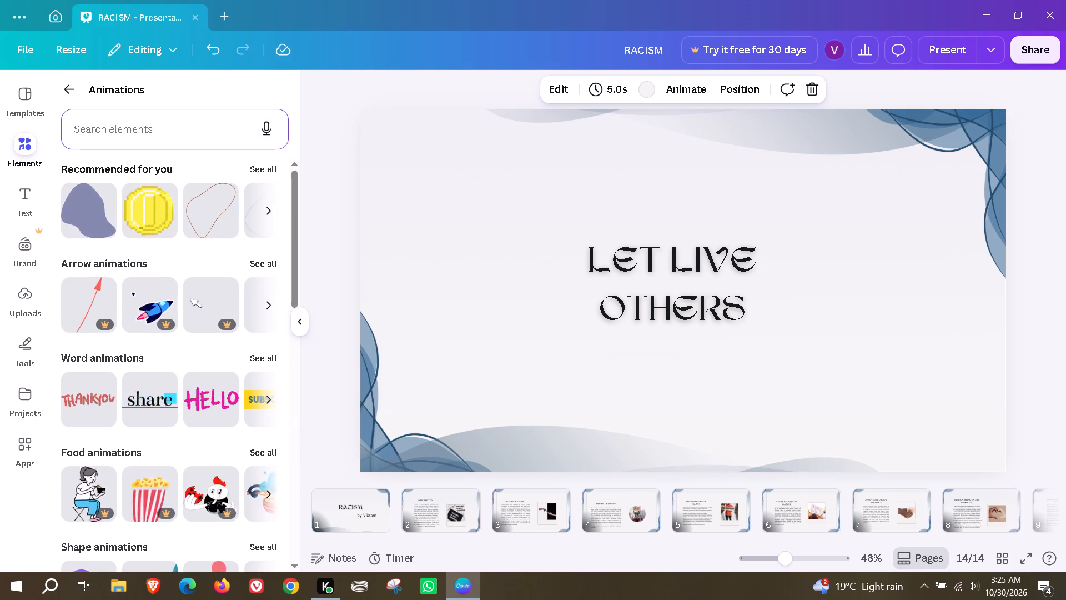
pyautogui.click(140, 137)
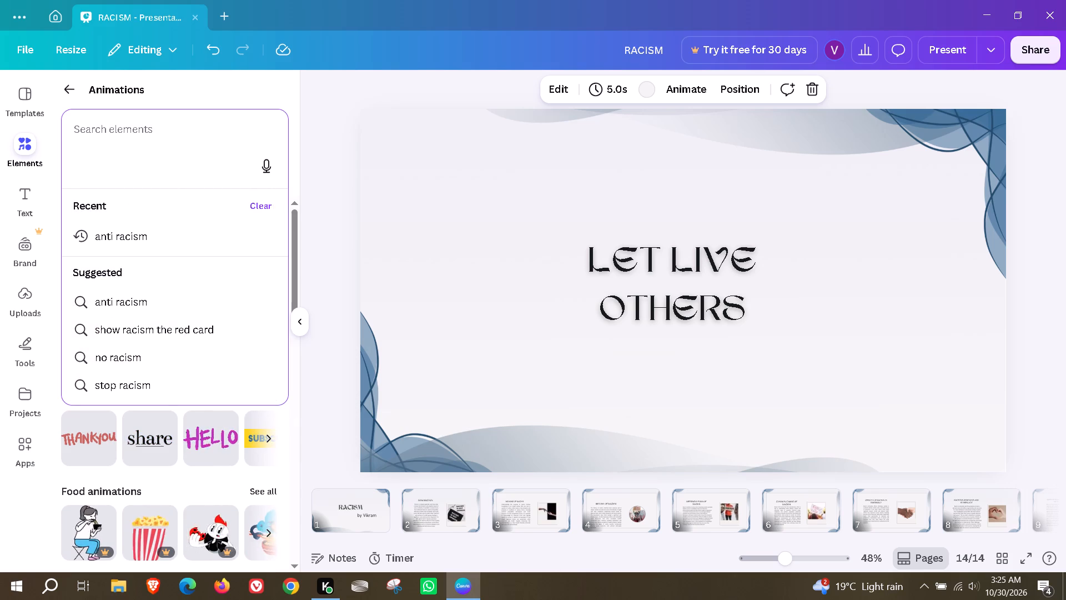
pyautogui.write('anti racism')
pyautogui.press('Return')
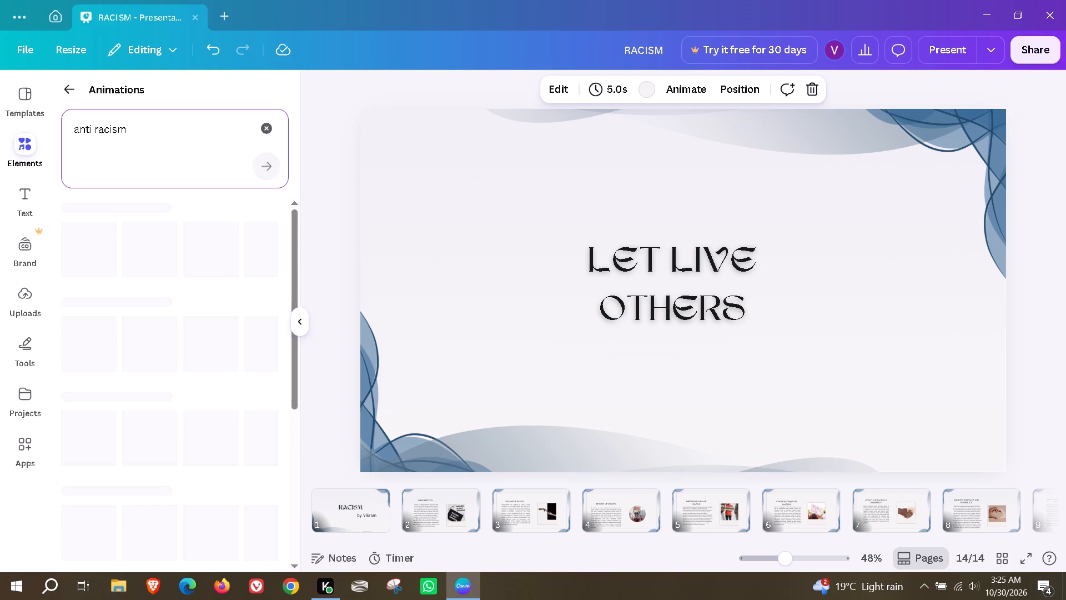
# Search the animations for "racism", clear the search and return to the element categories.
pyautogui.moveTo(135, 134); pyautogui.dragTo(74, 123)
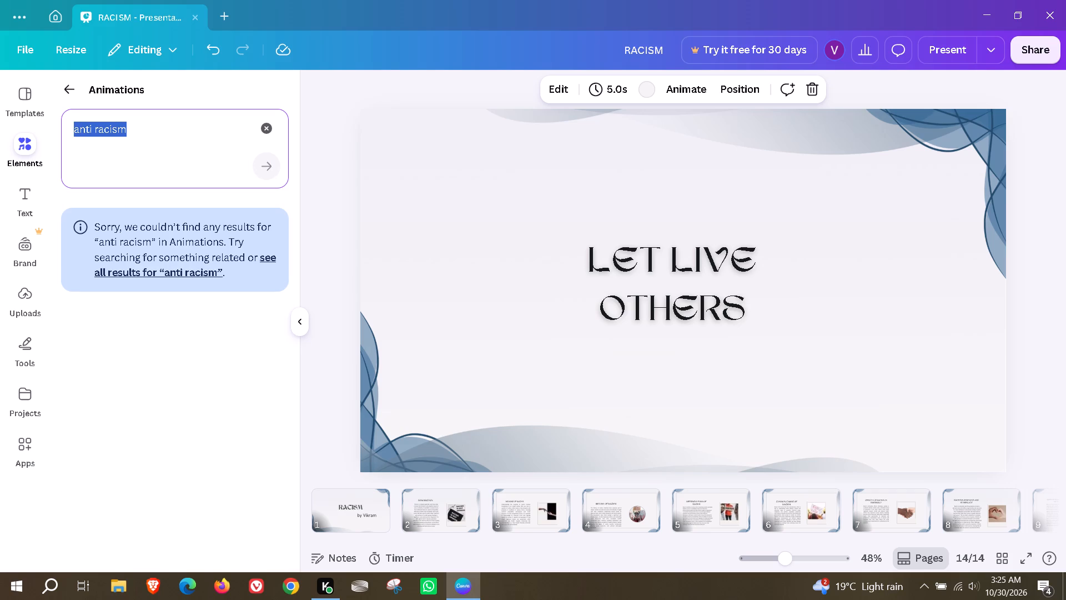
pyautogui.moveTo(74, 123); pyautogui.dragTo(68, 122)
pyautogui.write('racism')
pyautogui.press('Return')
pyautogui.moveTo(112, 128); pyautogui.dragTo(63, 126)
pyautogui.press('BackSpace')
pyautogui.click(68, 87)
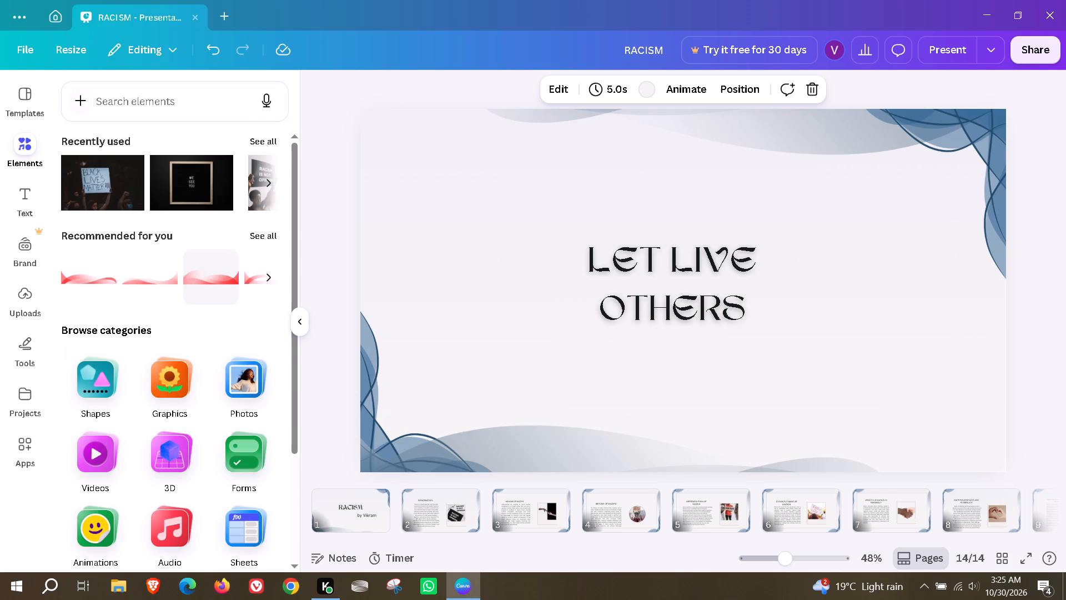
# Add the animated paper-and-pencil element to page 14, shrink it to about 225 × 209 and centre it below "LET LIVE OTHERS".
pyautogui.click(112, 509)
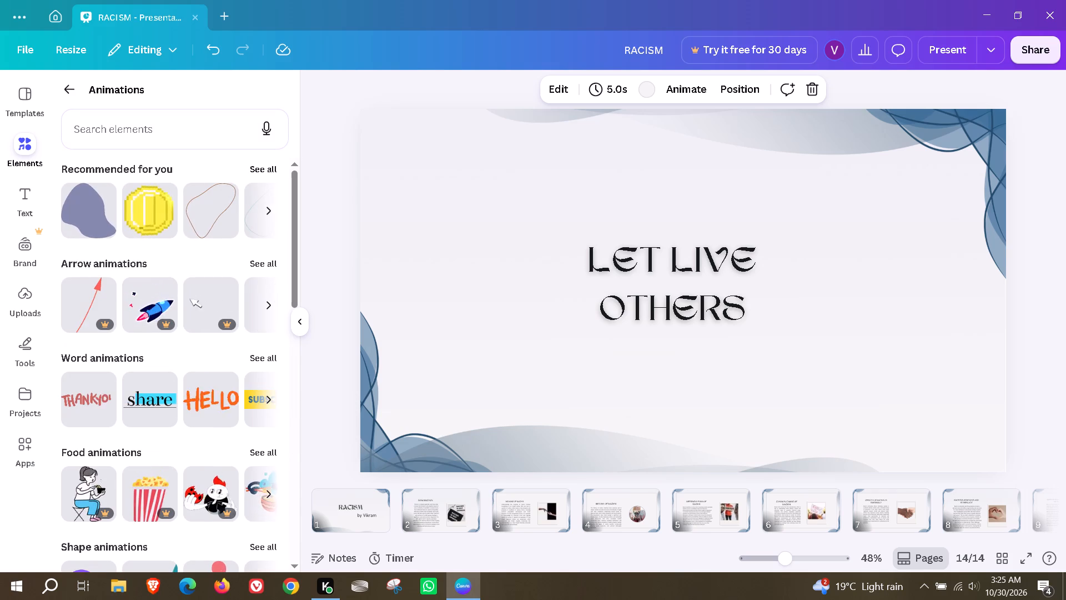
pyautogui.click(270, 171)
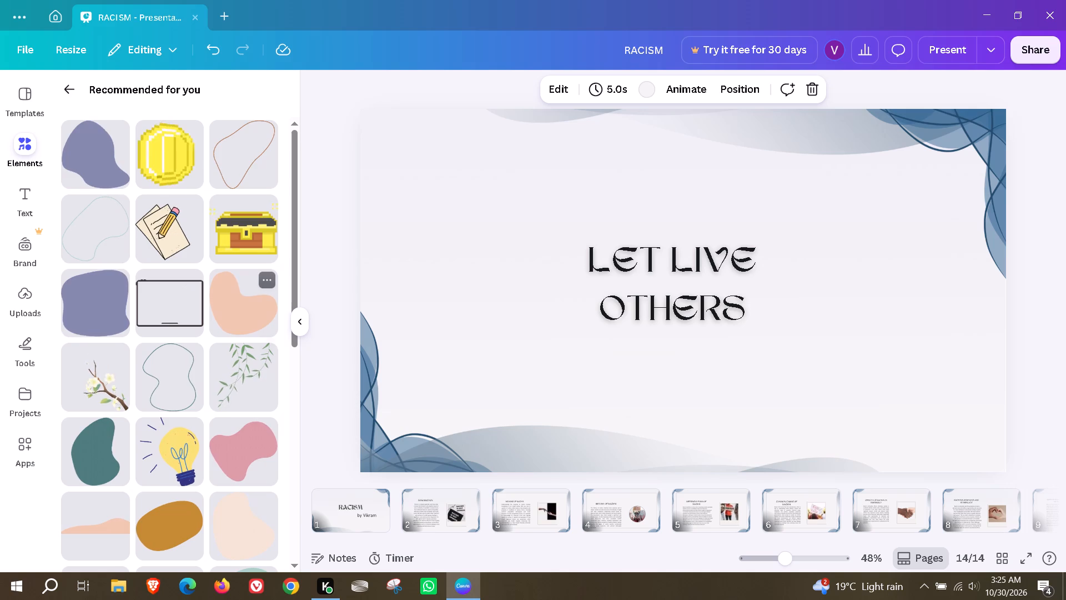
pyautogui.moveTo(174, 244); pyautogui.dragTo(423, 320)
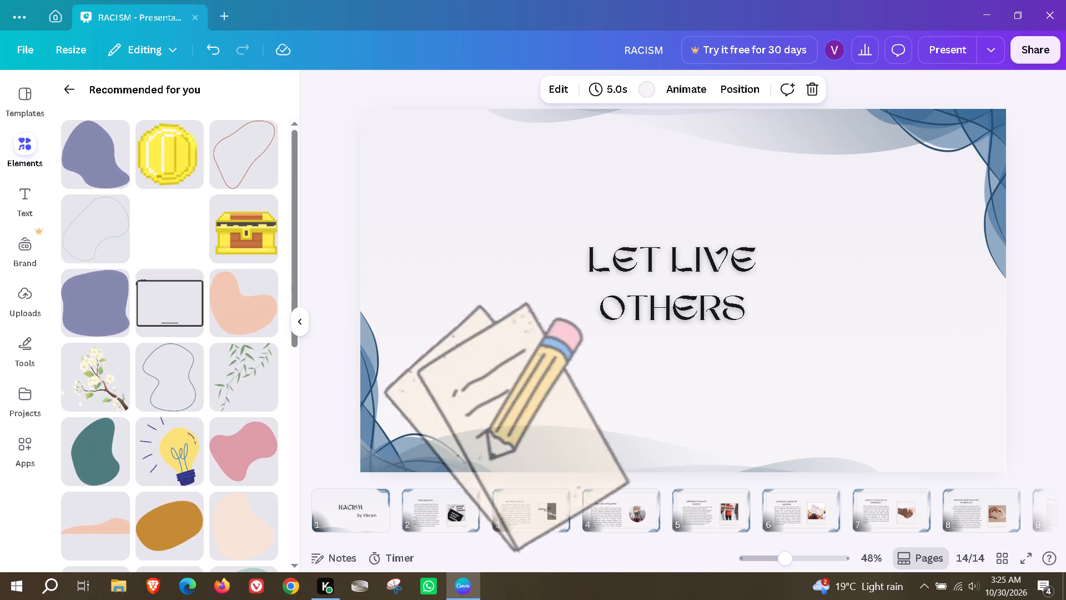
pyautogui.moveTo(423, 320); pyautogui.dragTo(450, 217)
pyautogui.moveTo(725, 168); pyautogui.dragTo(561, 359)
pyautogui.moveTo(493, 418); pyautogui.dragTo(697, 406)
pyautogui.moveTo(747, 328); pyautogui.dragTo(710, 397)
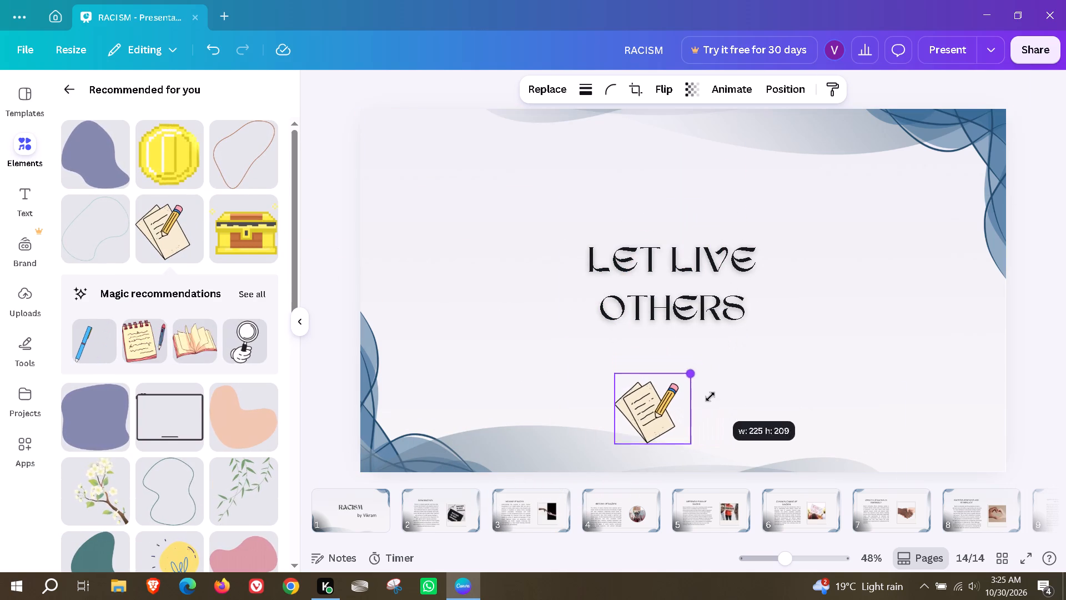
pyautogui.moveTo(710, 397); pyautogui.dragTo(710, 398)
pyautogui.moveTo(660, 429); pyautogui.dragTo(683, 398)
pyautogui.click(821, 372)
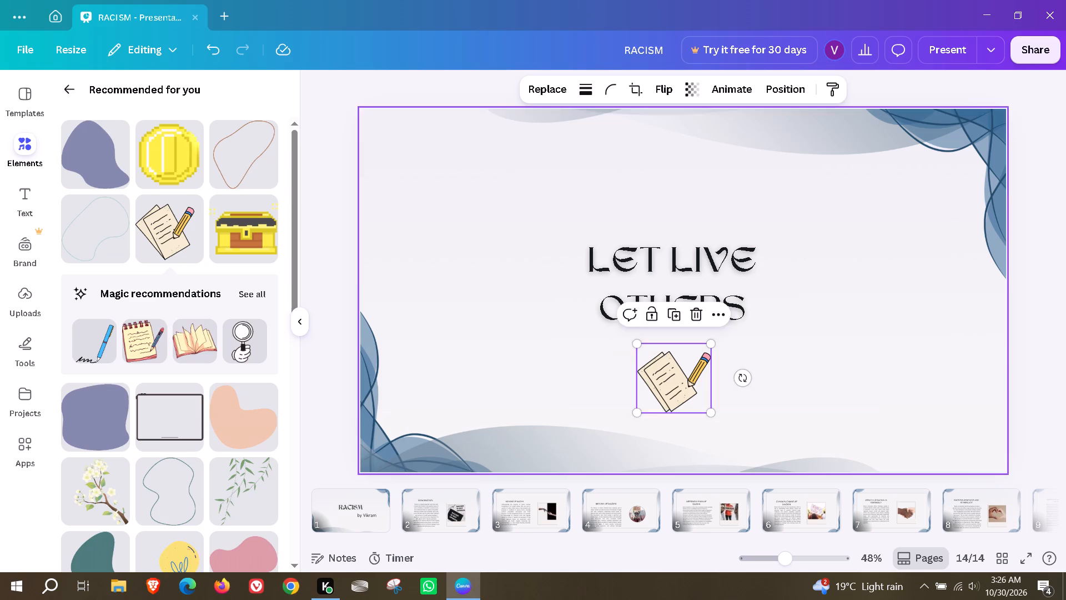
# Add the animated blue writing pen to page 1, shrink it and place it above the start of the "RACISM" title.
pyautogui.scroll(10, 628, 513)
pyautogui.click(340, 517)
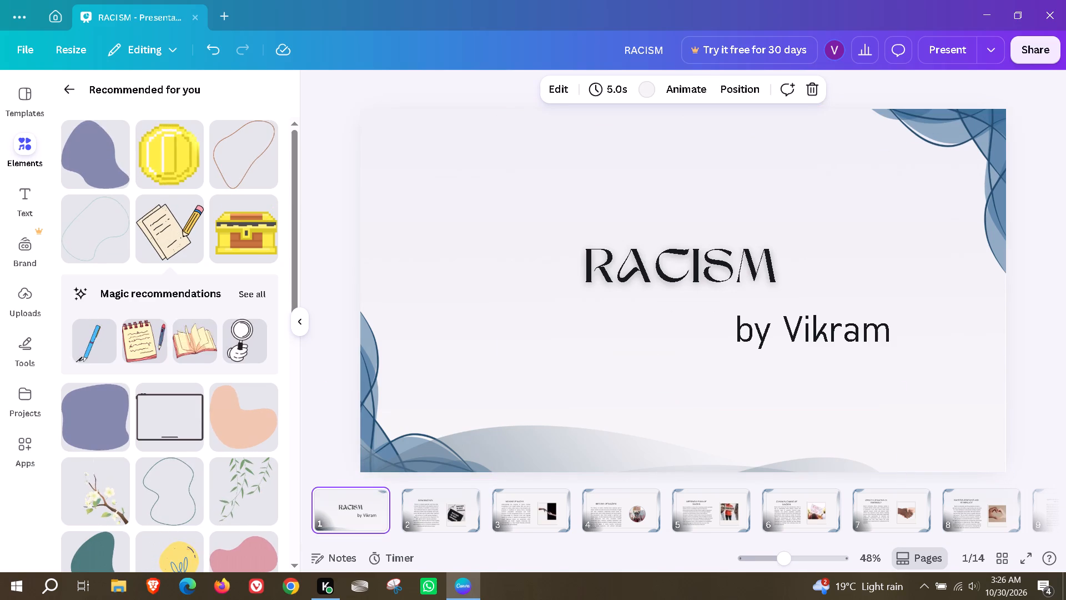
pyautogui.scroll(-1, 149, 391)
pyautogui.moveTo(93, 286); pyautogui.dragTo(459, 313)
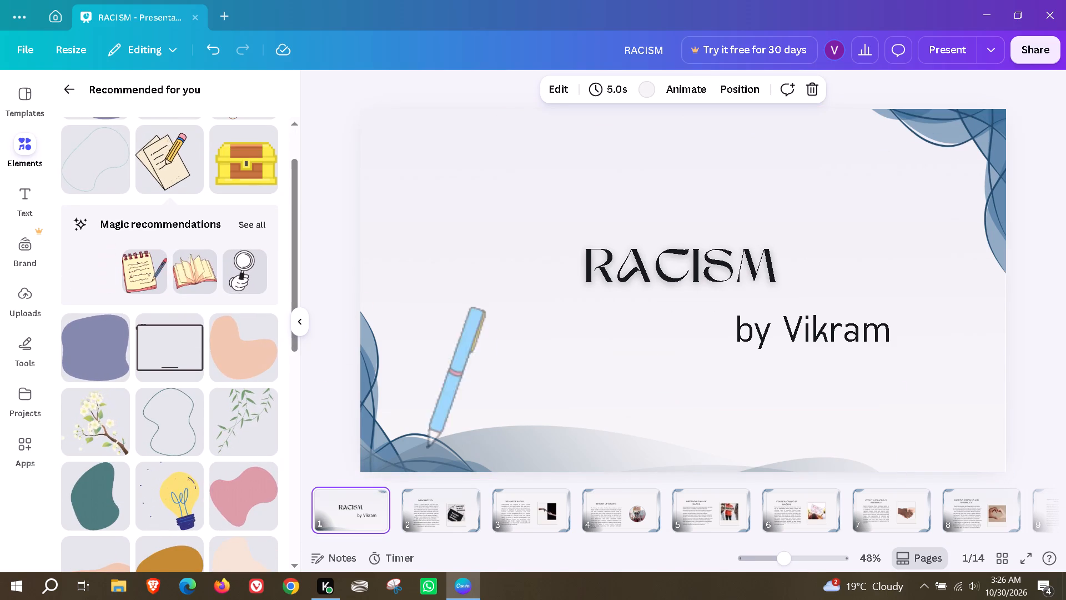
pyautogui.moveTo(459, 313); pyautogui.dragTo(441, 159)
pyautogui.moveTo(673, 122); pyautogui.dragTo(504, 364)
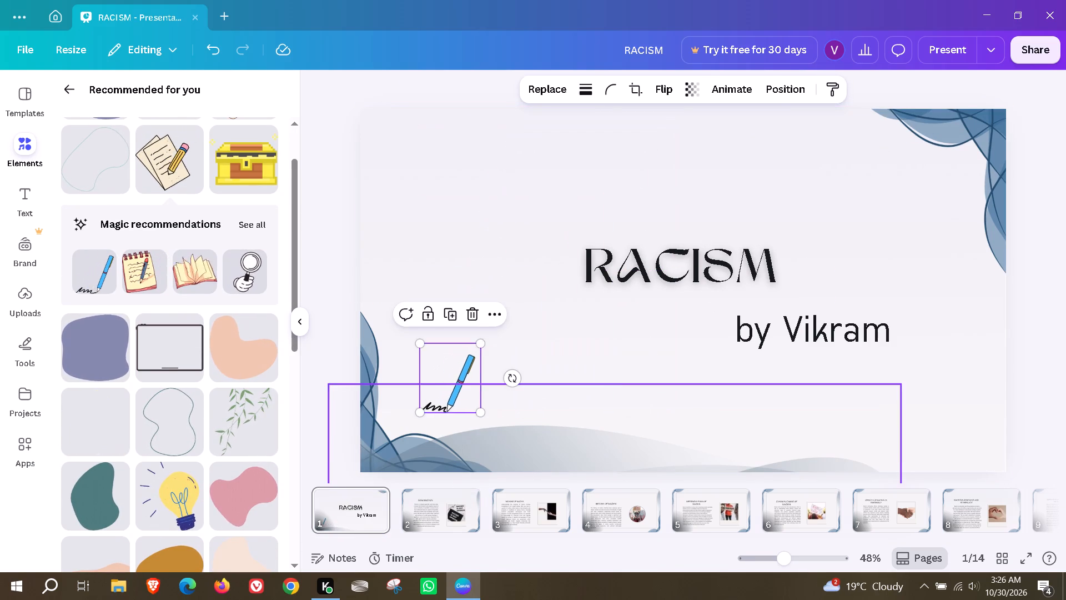
pyautogui.click(485, 398)
pyautogui.click(449, 383)
pyautogui.click(467, 373)
pyautogui.moveTo(461, 372); pyautogui.dragTo(488, 250)
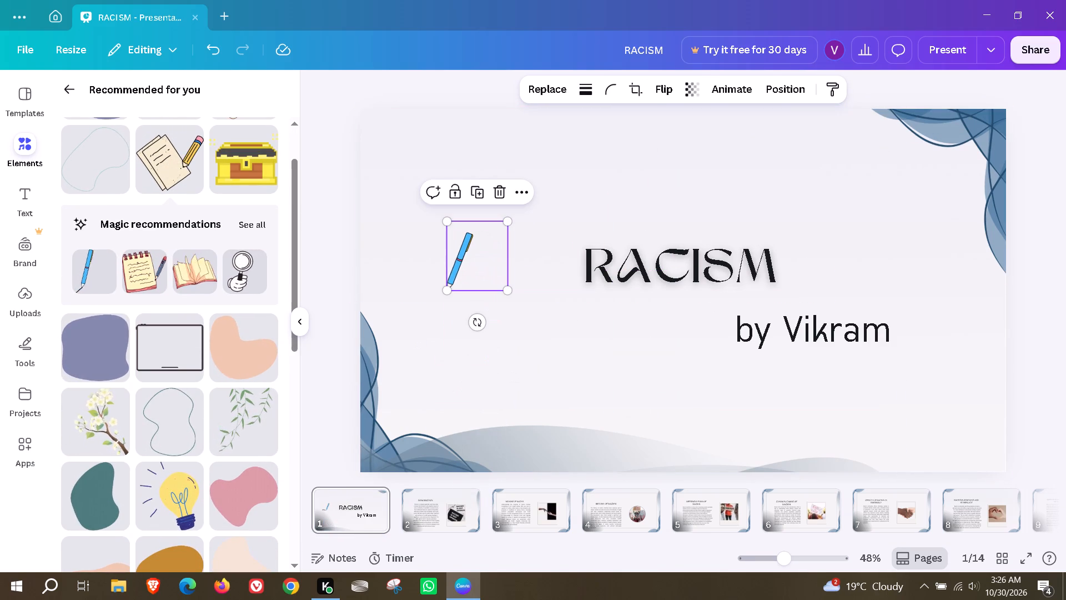
pyautogui.moveTo(489, 268); pyautogui.dragTo(532, 190)
pyautogui.click(663, 214)
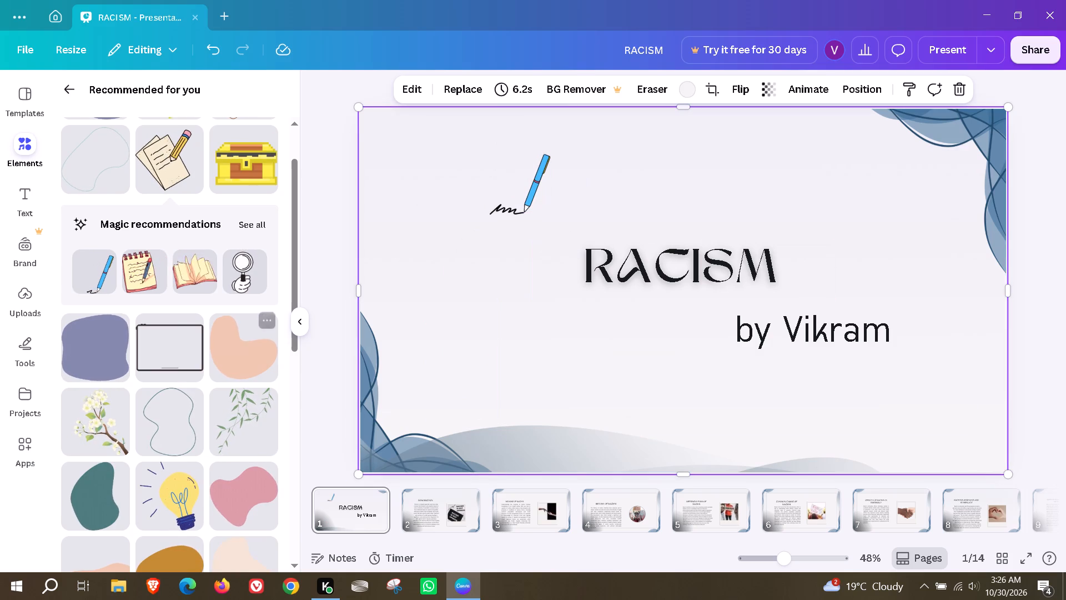
# Add the animated open book to page 2, shrink it and place it beside the end of the "INTRODUCTION" heading.
pyautogui.click(452, 509)
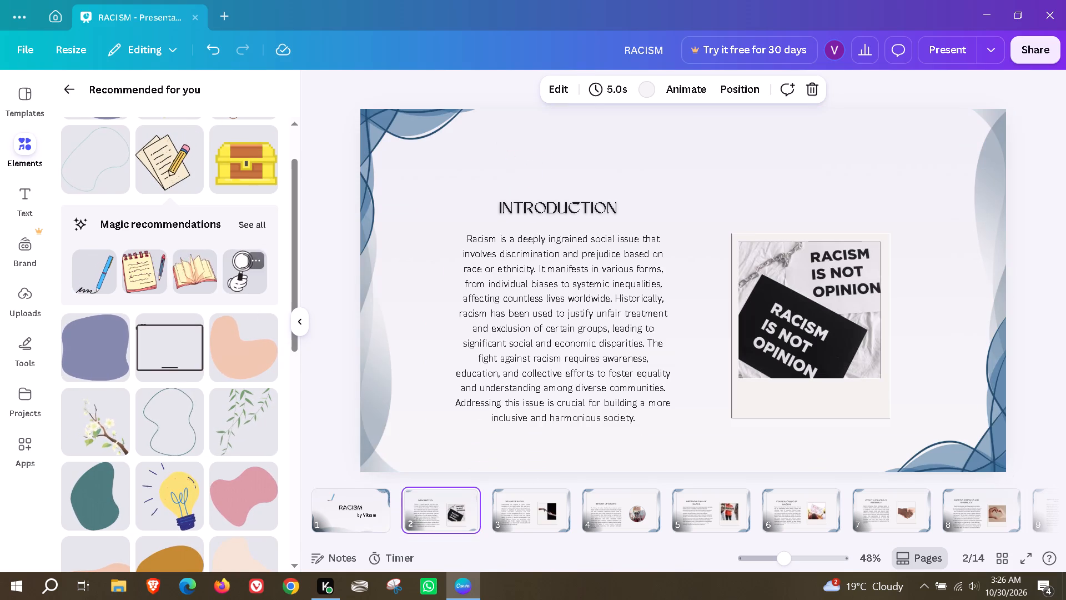
pyautogui.moveTo(193, 278); pyautogui.dragTo(540, 177)
pyautogui.moveTo(891, 147); pyautogui.dragTo(638, 361)
pyautogui.moveTo(591, 416); pyautogui.dragTo(725, 188)
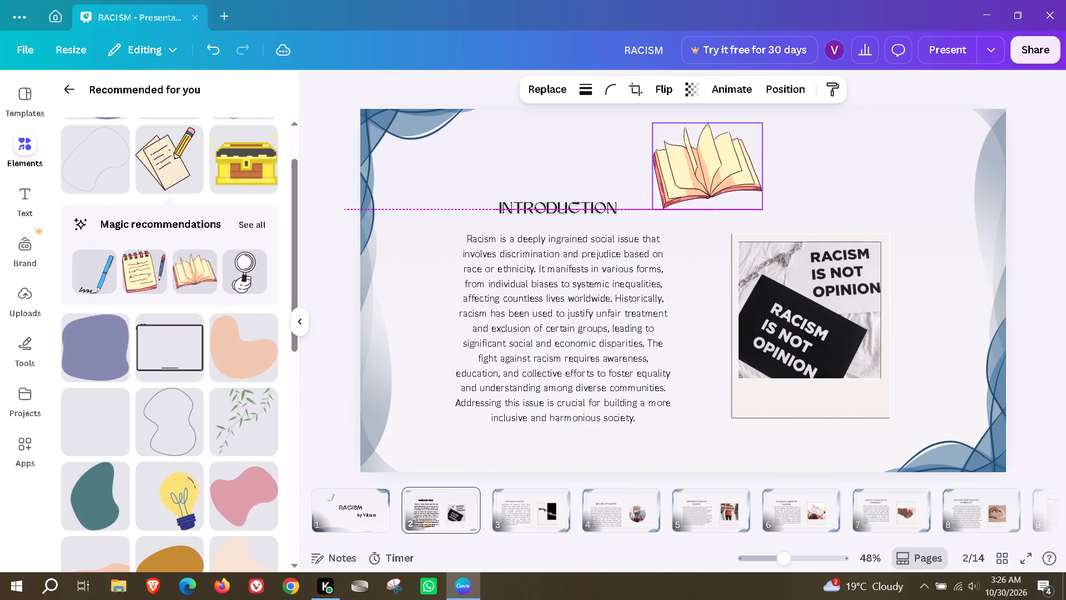
pyautogui.moveTo(725, 188); pyautogui.dragTo(728, 198)
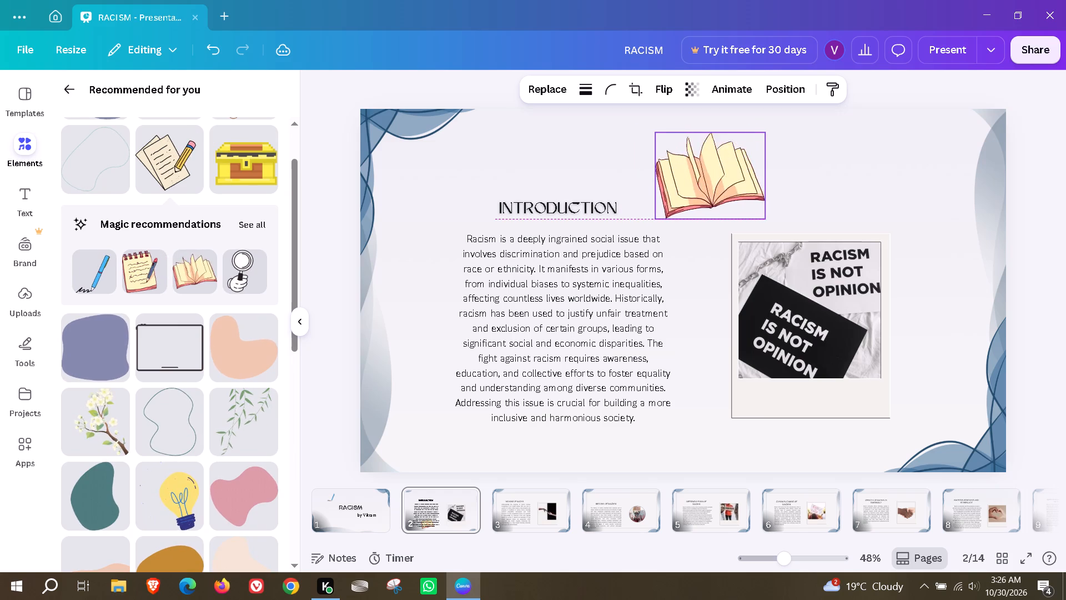
pyautogui.moveTo(728, 198); pyautogui.dragTo(711, 198)
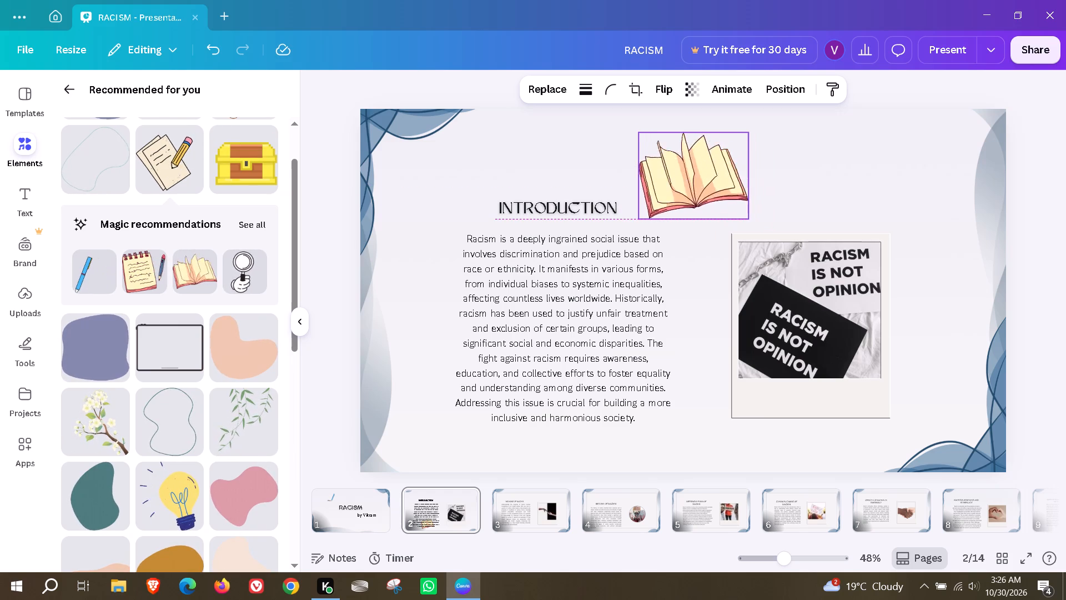
pyautogui.moveTo(711, 198); pyautogui.dragTo(698, 198)
pyautogui.click(813, 197)
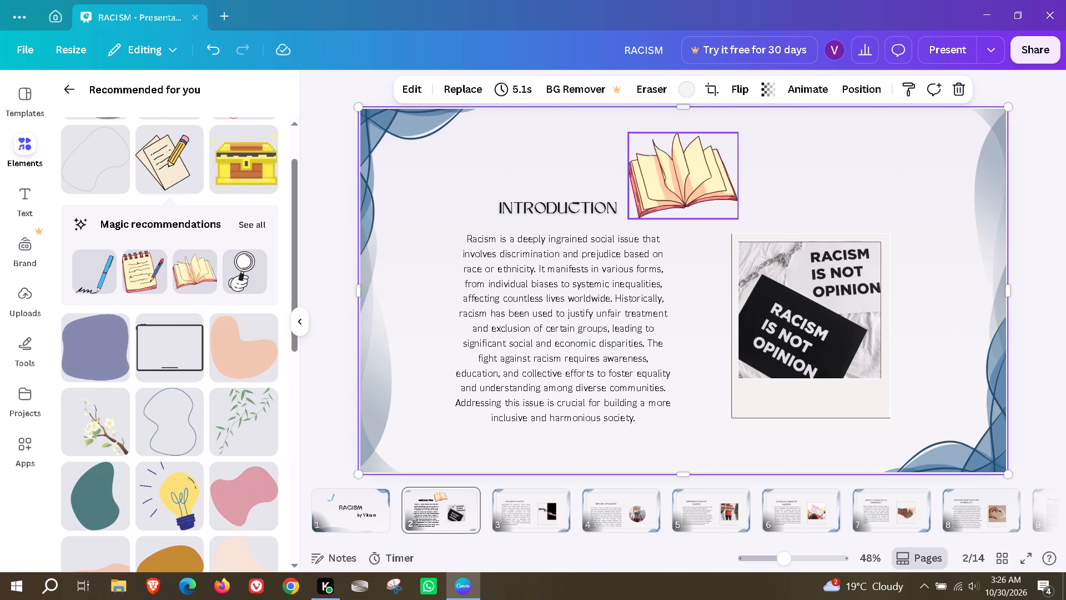
# Nudge the open book on page 2 slightly farther from the end of the "INTRODUCTION" heading.
pyautogui.moveTo(664, 202); pyautogui.dragTo(677, 201)
pyautogui.click(807, 208)
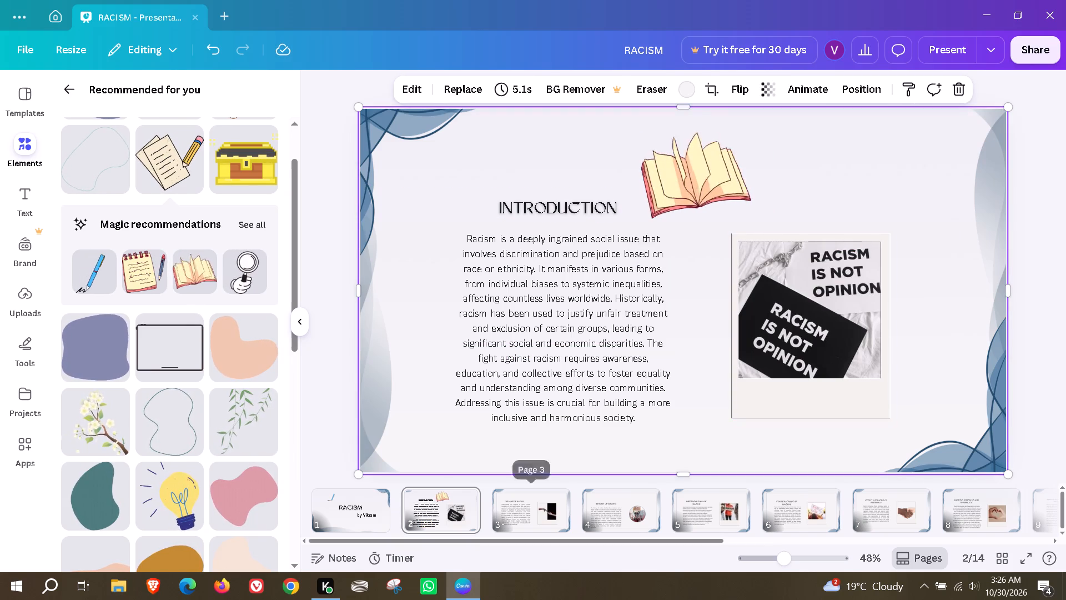
# Add the animated yellow light bulb to page 3, shrink it and place it beside the end of the "MEANING OF RACISM" heading.
pyautogui.click(525, 516)
pyautogui.scroll(-1, 224, 327)
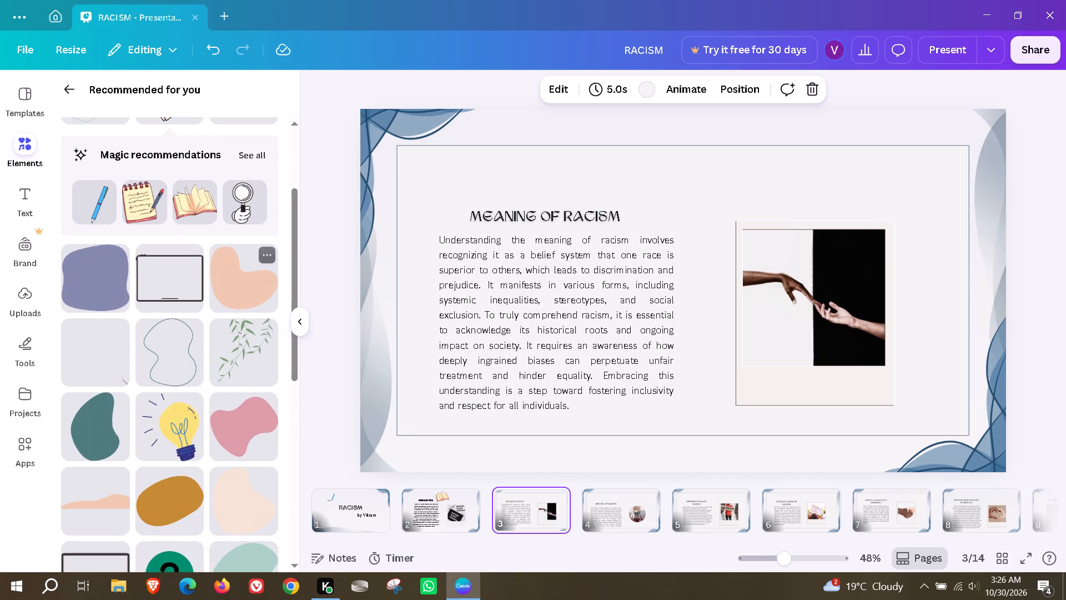
pyautogui.scroll(-2, 224, 327)
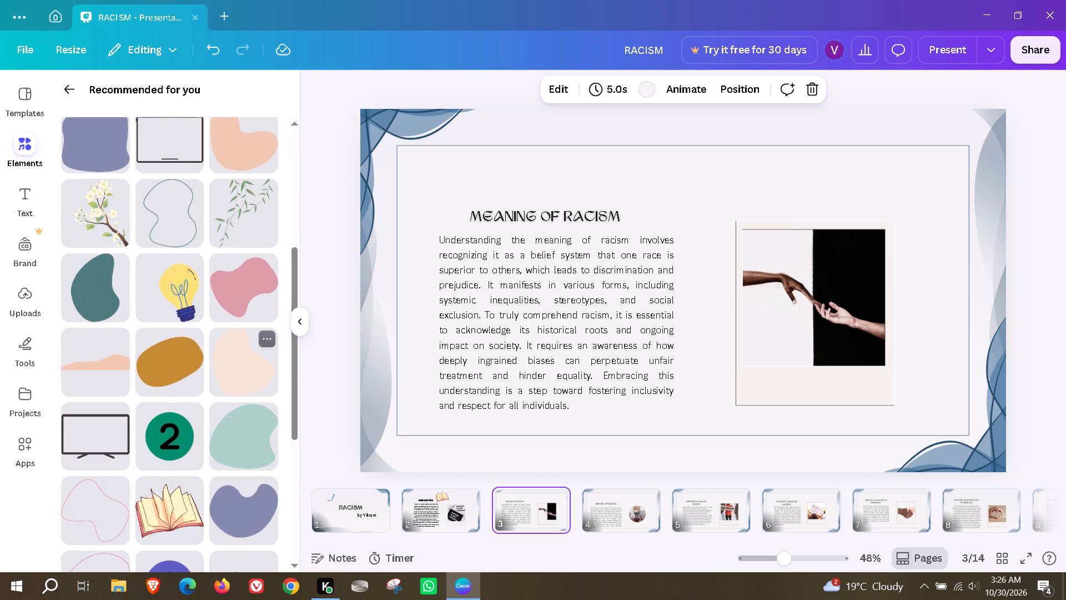
pyautogui.scroll(-1, 220, 423)
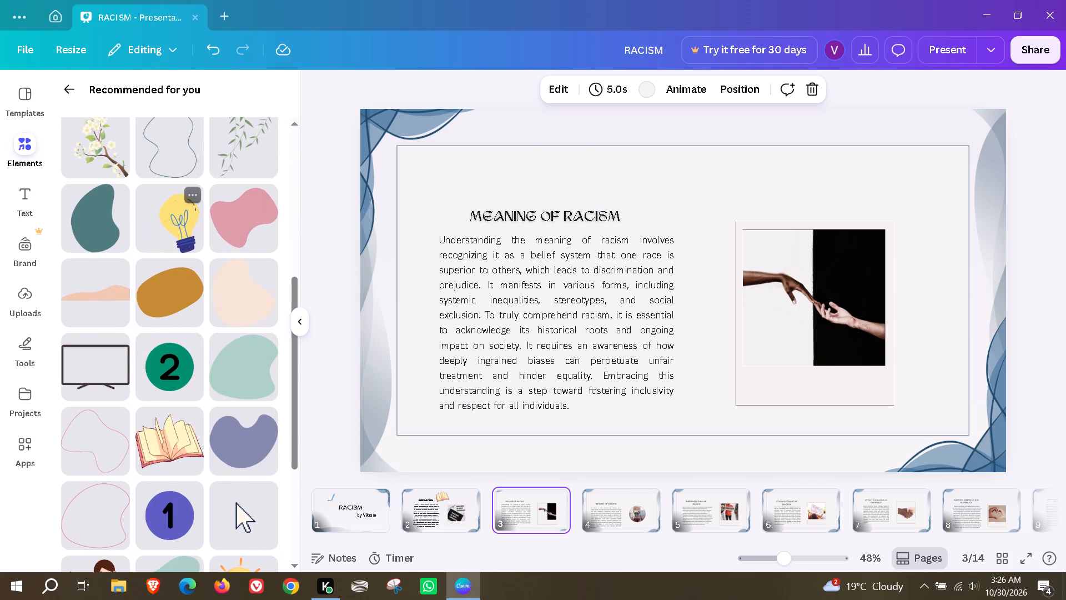
pyautogui.moveTo(180, 238); pyautogui.dragTo(528, 166)
pyautogui.moveTo(731, 113); pyautogui.dragTo(606, 302)
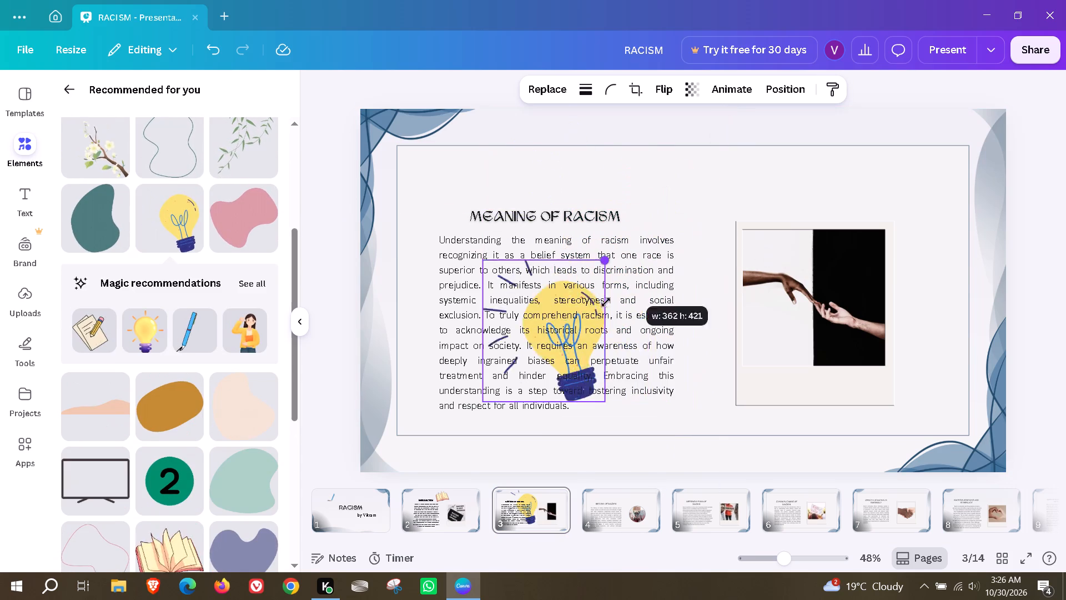
pyautogui.moveTo(606, 302); pyautogui.dragTo(561, 348)
pyautogui.moveTo(514, 382); pyautogui.dragTo(682, 208)
# Add the animated long-haired woman in purple to page 4, shrink her and place her above the end of the "HISTORY OF RACISM" heading.
pyautogui.click(615, 516)
pyautogui.scroll(-4, 200, 470)
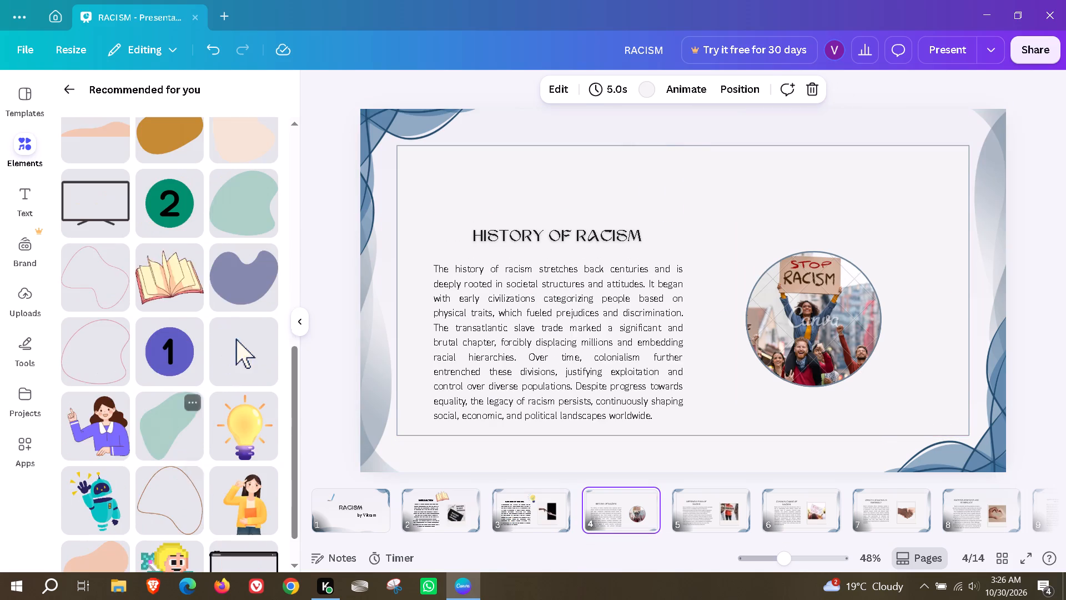
pyautogui.moveTo(102, 431); pyautogui.dragTo(470, 194)
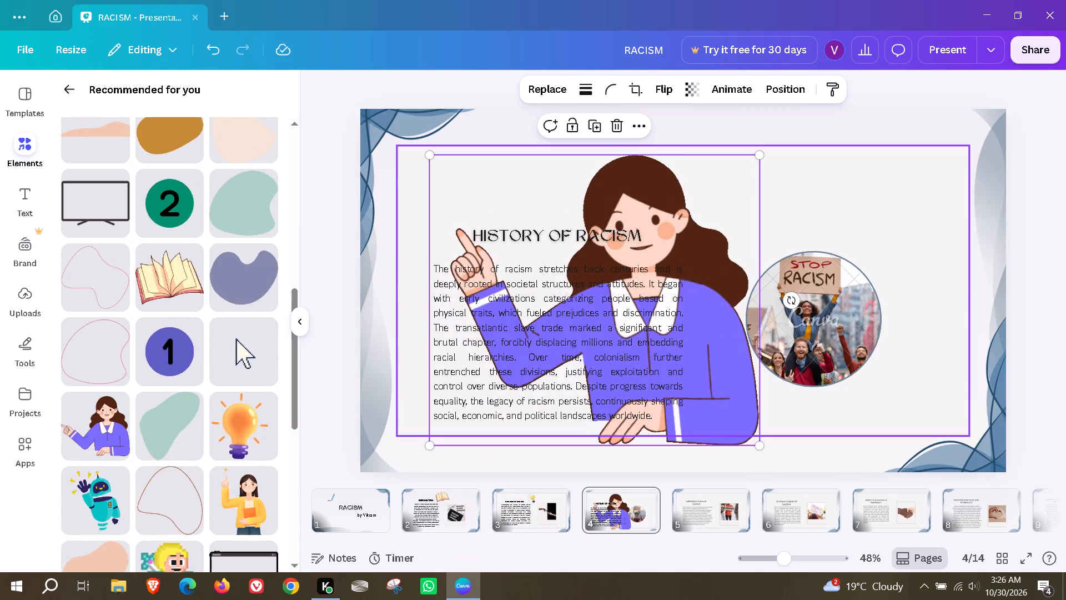
pyautogui.moveTo(761, 153); pyautogui.dragTo(524, 414)
pyautogui.moveTo(467, 421); pyautogui.dragTo(473, 420)
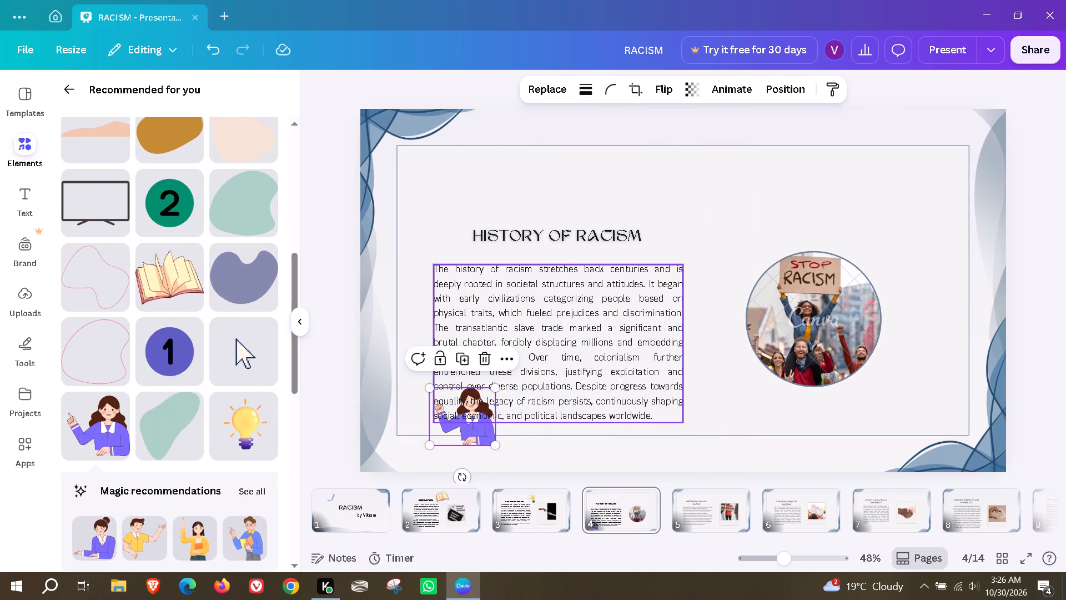
pyautogui.moveTo(473, 420); pyautogui.dragTo(703, 196)
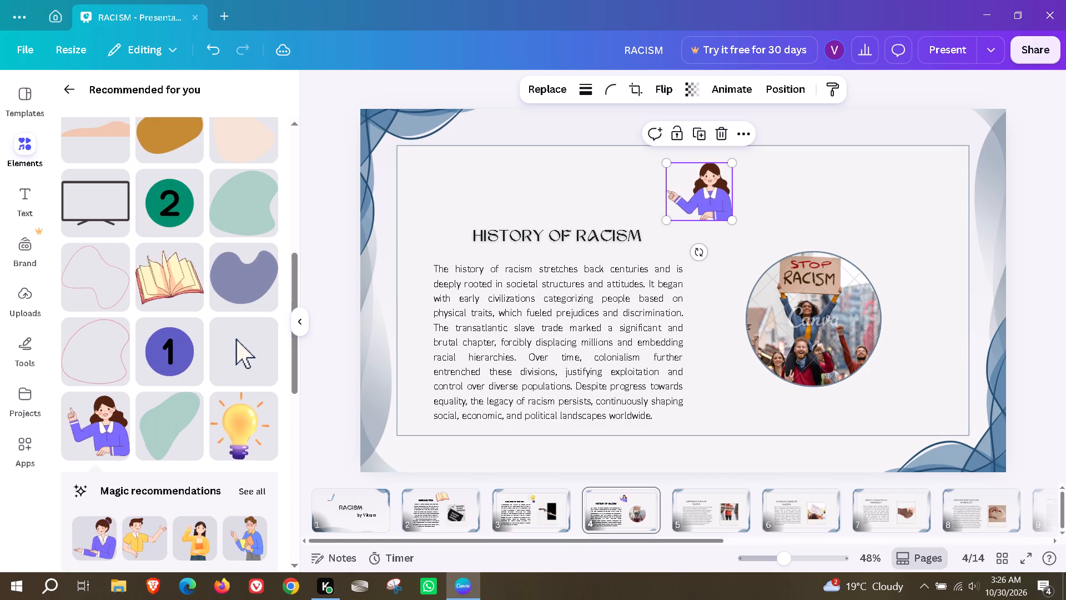
# Add the recommended woman in purple with tied-up hair to page 5, shrink her and place her beside the end of the "DIFFERENT FORM OF RACISM" heading.
pyautogui.click(716, 513)
pyautogui.scroll(-2, 204, 443)
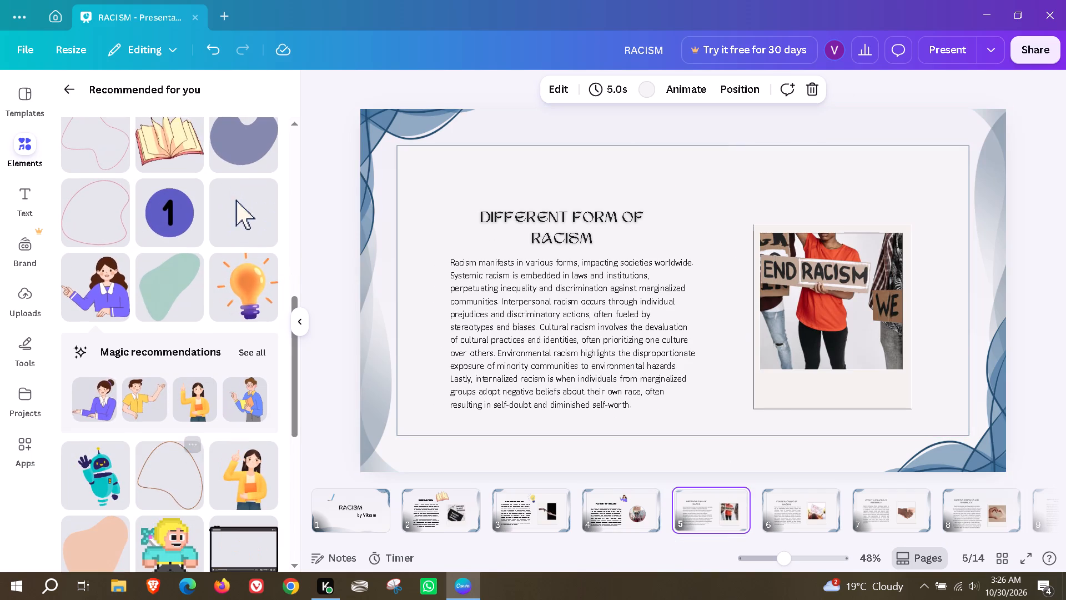
pyautogui.moveTo(95, 413); pyautogui.dragTo(517, 216)
pyautogui.moveTo(798, 179); pyautogui.dragTo(597, 429)
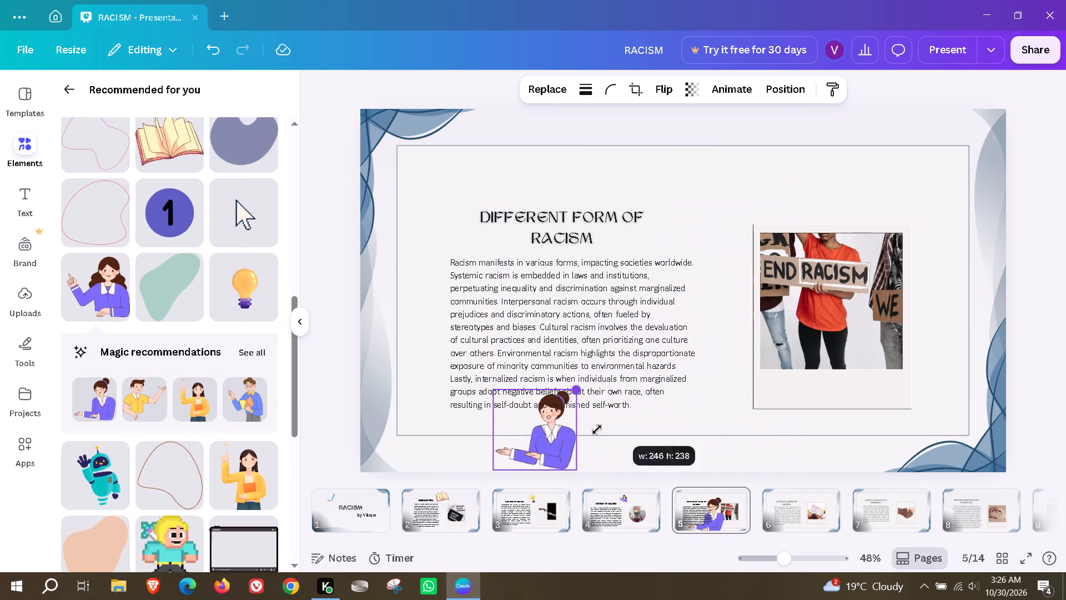
pyautogui.moveTo(597, 429); pyautogui.dragTo(586, 434)
pyautogui.moveTo(541, 453); pyautogui.dragTo(710, 202)
# Add the recommended man in a yellow shirt to page 6, shrink him and place him above the end of the "COMMON CAUSE OF RACISM" heading.
pyautogui.click(787, 526)
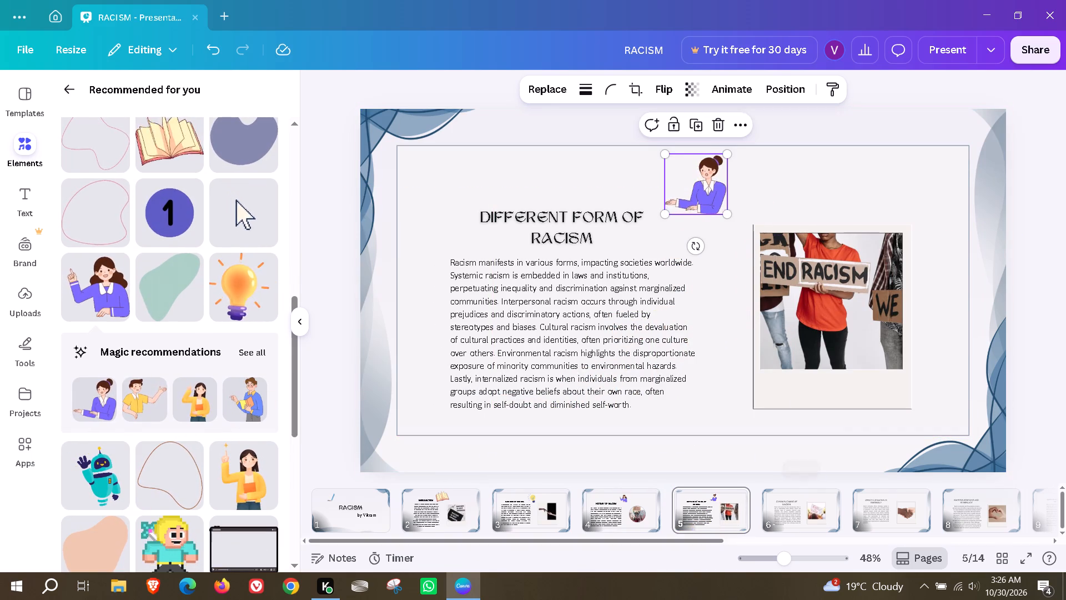
pyautogui.moveTo(149, 409); pyautogui.dragTo(507, 228)
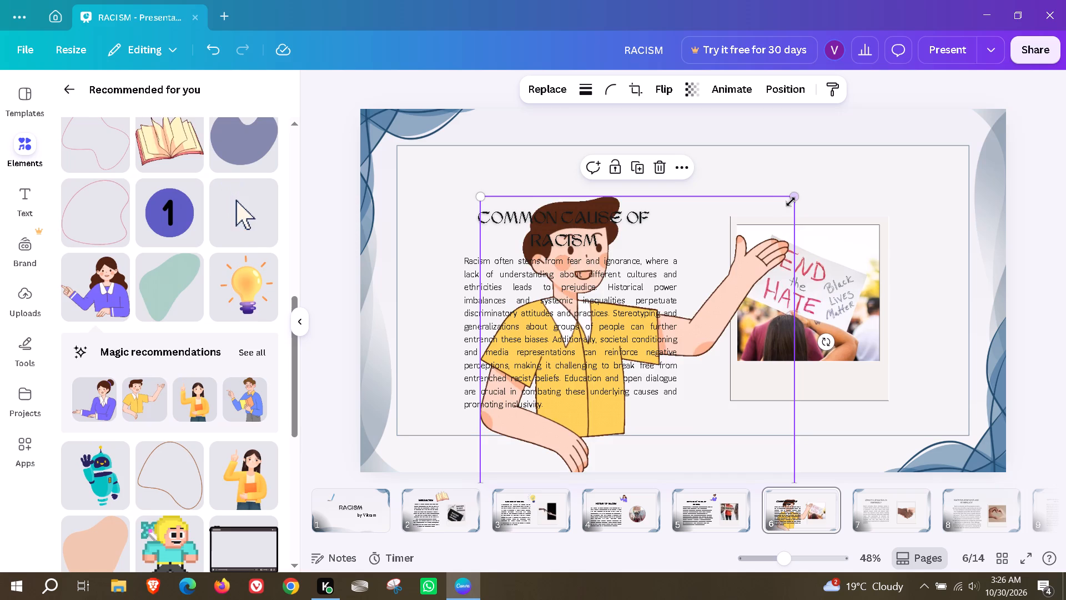
pyautogui.moveTo(792, 201); pyautogui.dragTo(535, 437)
pyautogui.moveTo(502, 454); pyautogui.dragTo(659, 191)
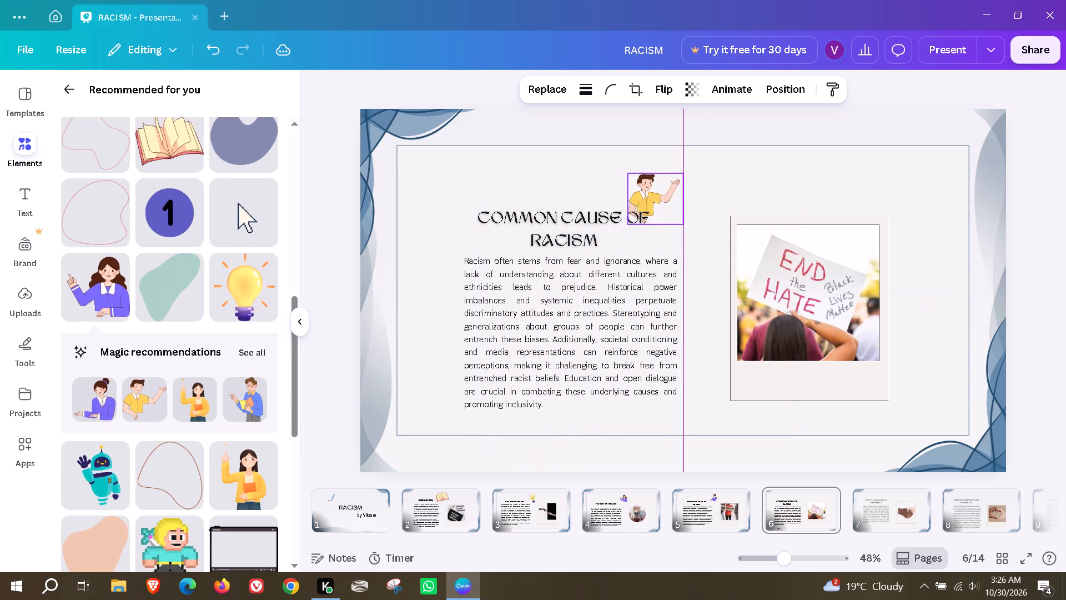
pyautogui.moveTo(659, 191); pyautogui.dragTo(696, 172)
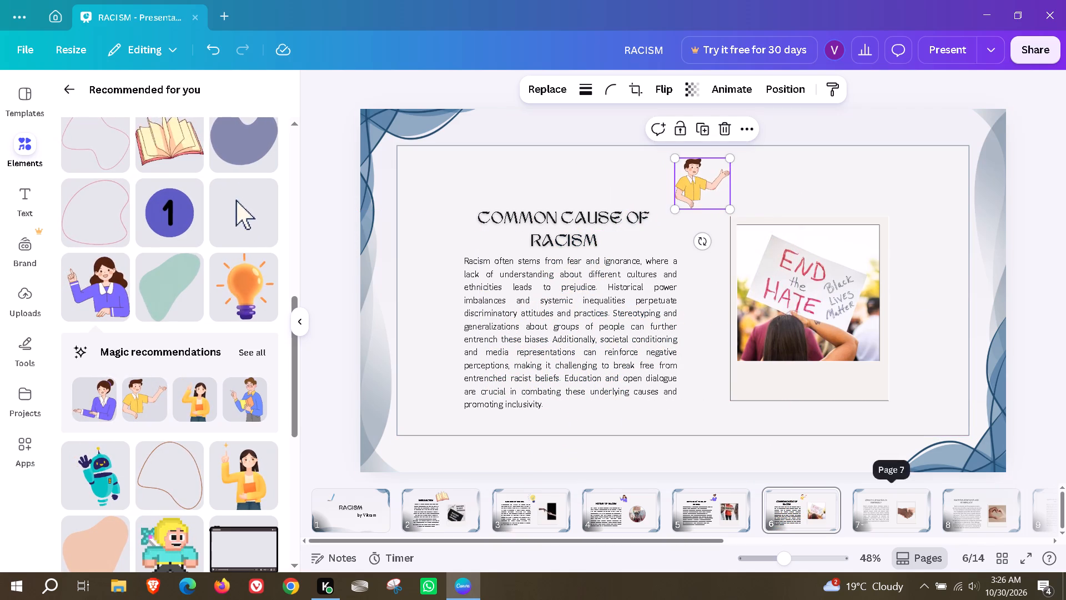
# Add the recommended woman in yellow to page 7, shrink her and place her beside the end of the "EFFECTS OF RACISM ON INDIVIDUALS" heading.
pyautogui.click(871, 506)
pyautogui.moveTo(188, 409); pyautogui.dragTo(191, 409)
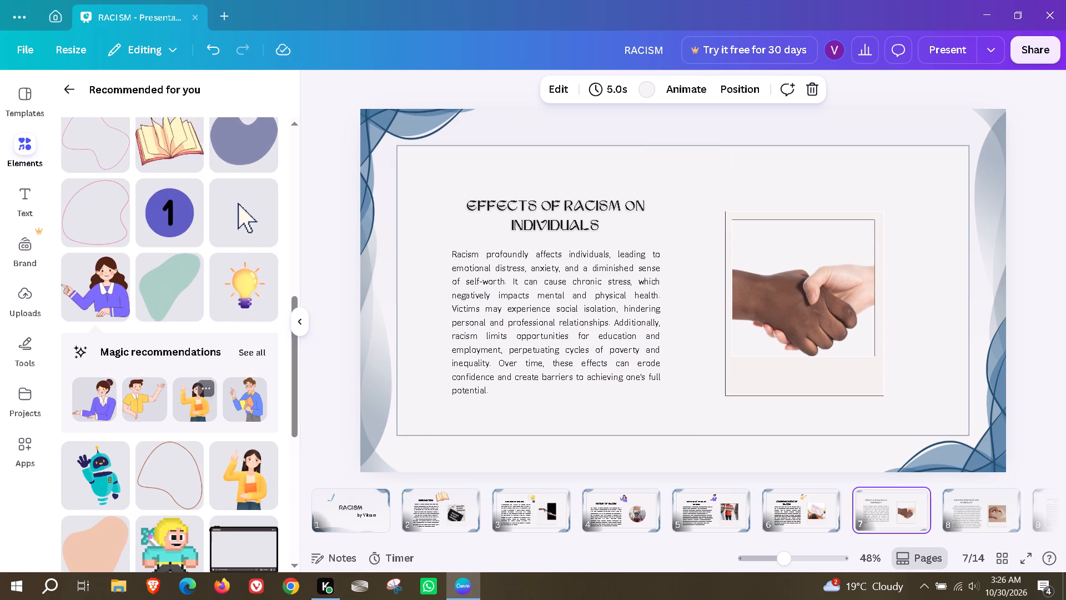
pyautogui.moveTo(191, 409); pyautogui.dragTo(507, 185)
pyautogui.moveTo(686, 154); pyautogui.dragTo(509, 384)
pyautogui.moveTo(526, 396); pyautogui.dragTo(540, 375)
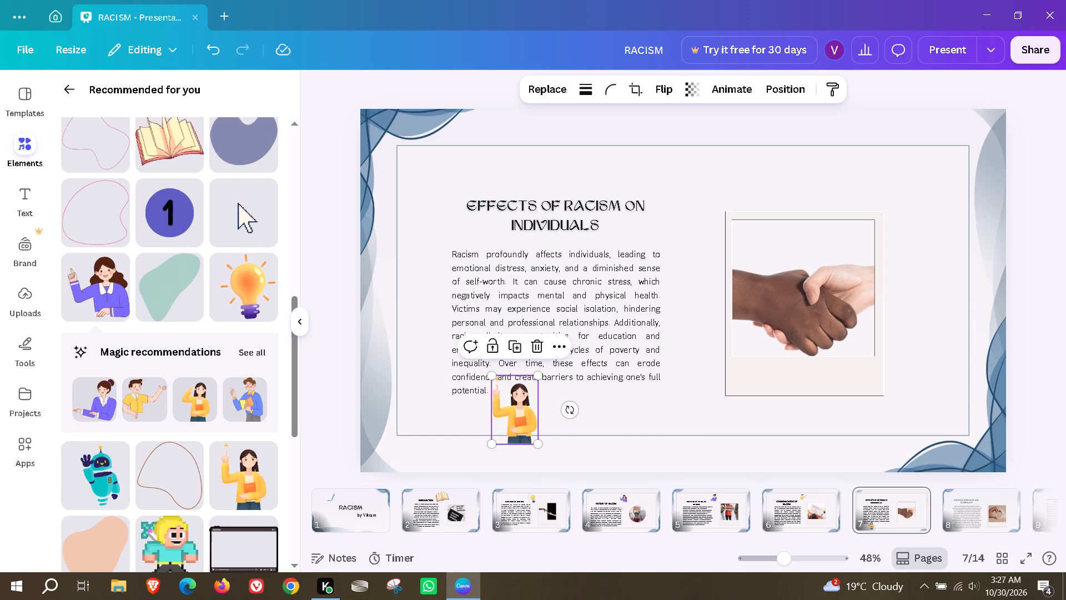
pyautogui.moveTo(523, 412); pyautogui.dragTo(692, 182)
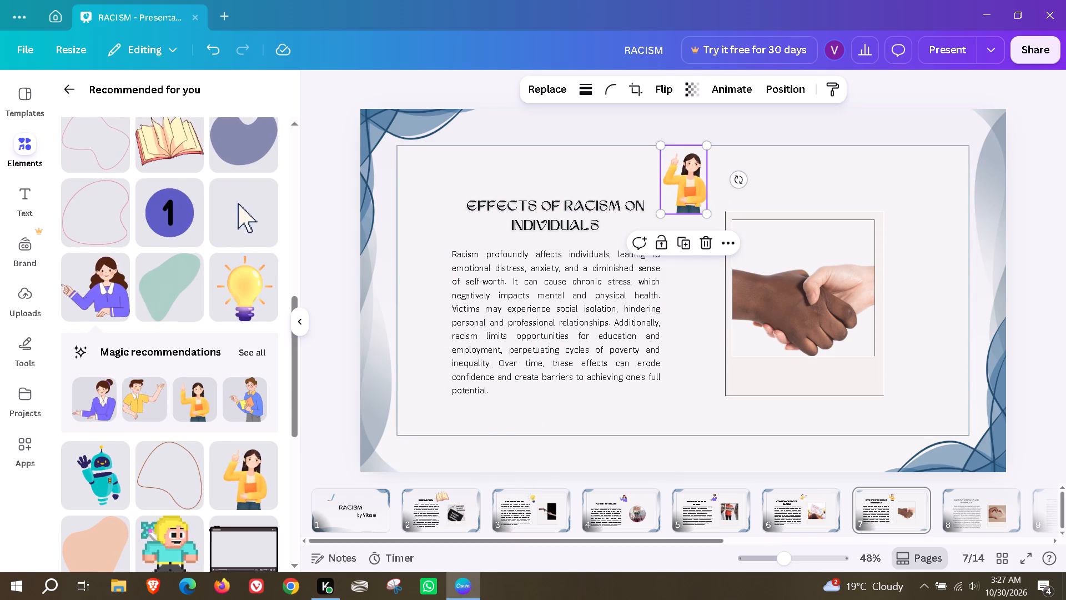
# Add the recommended man in blue holding a folder to page 8, shrink him and place him beside the end of the heading.
pyautogui.click(943, 512)
pyautogui.scroll(-1, 178, 455)
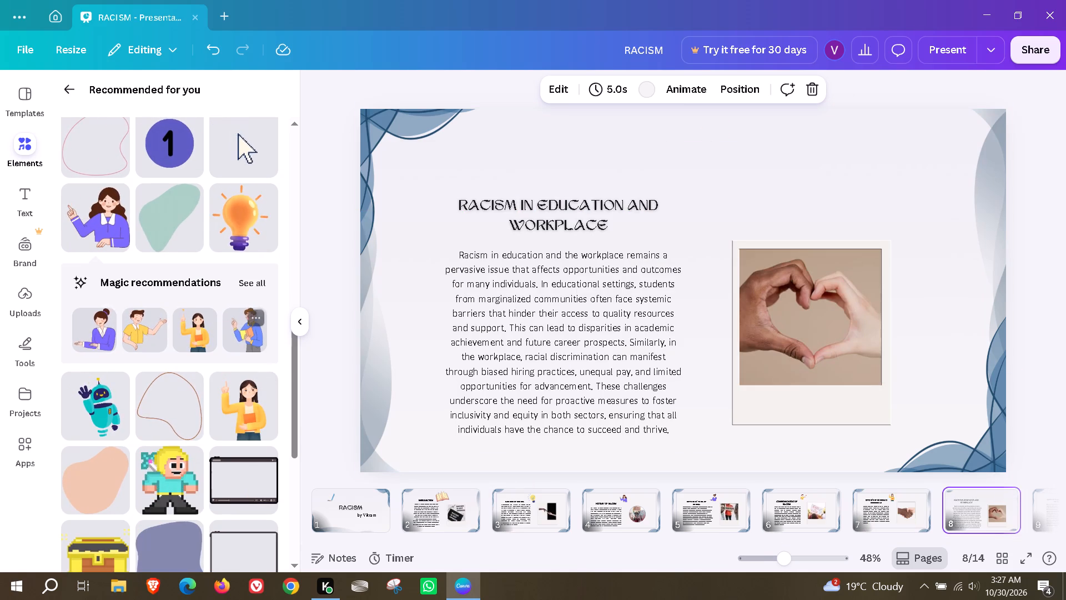
pyautogui.moveTo(249, 334); pyautogui.dragTo(580, 157)
pyautogui.moveTo(788, 135); pyautogui.dragTo(612, 349)
pyautogui.moveTo(591, 390); pyautogui.dragTo(710, 182)
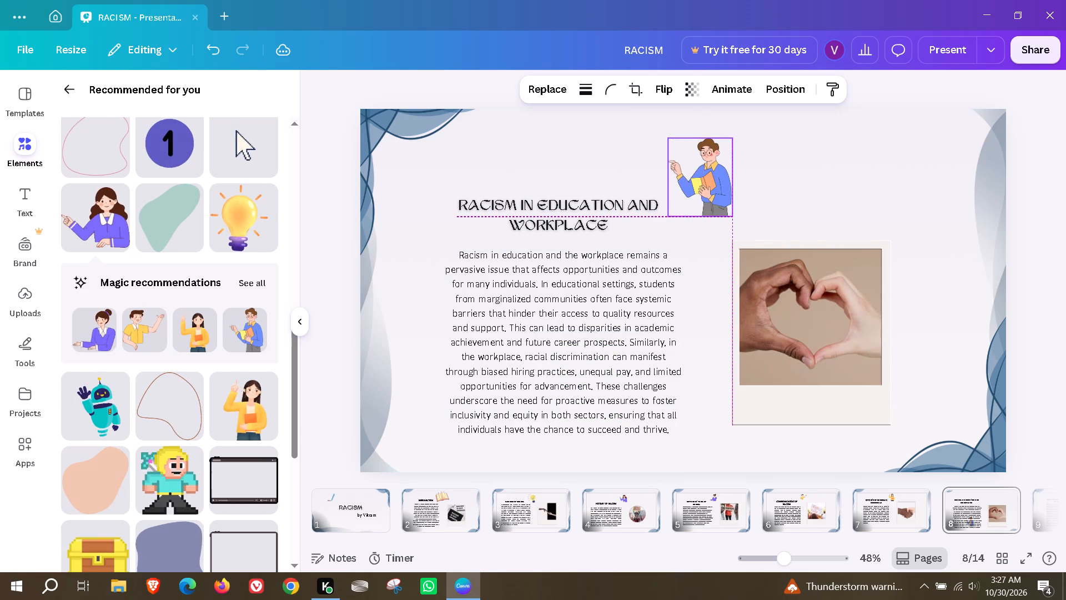
# On page 9, look through the recommended animations and an animation search for "person" for a suitable figure.
pyautogui.scroll(-2, 862, 498)
pyautogui.click(916, 502)
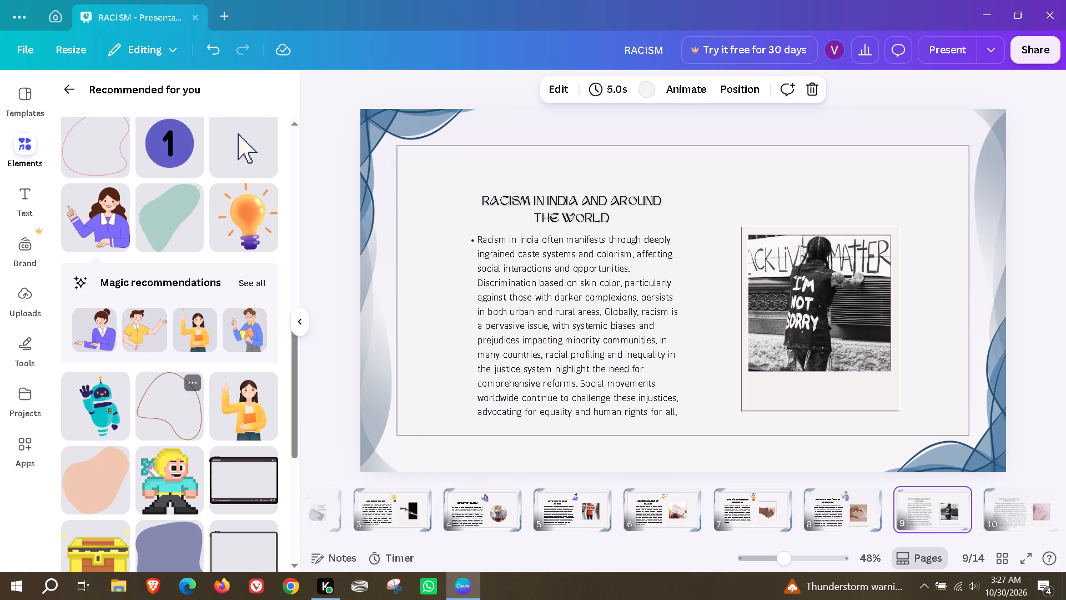
pyautogui.scroll(-7, 147, 429)
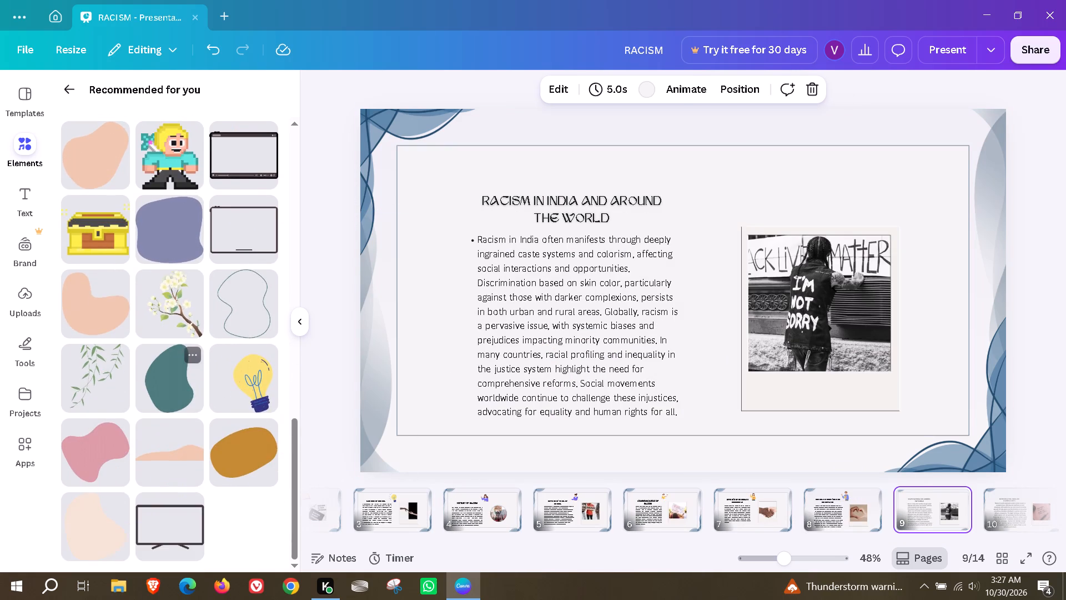
pyautogui.scroll(16, 174, 163)
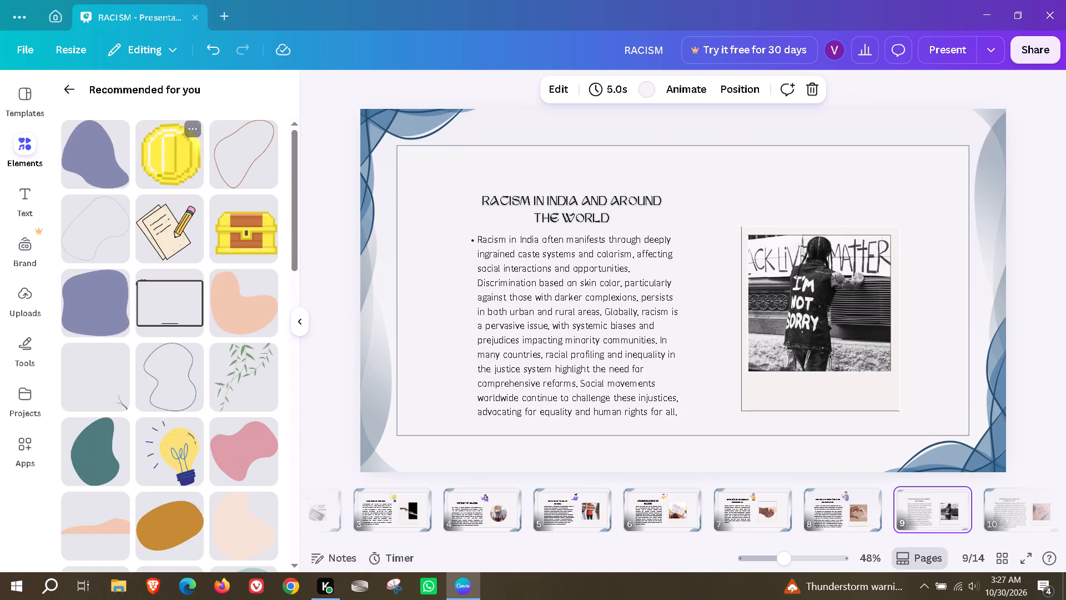
pyautogui.click(55, 88)
pyautogui.click(74, 89)
pyautogui.click(159, 127)
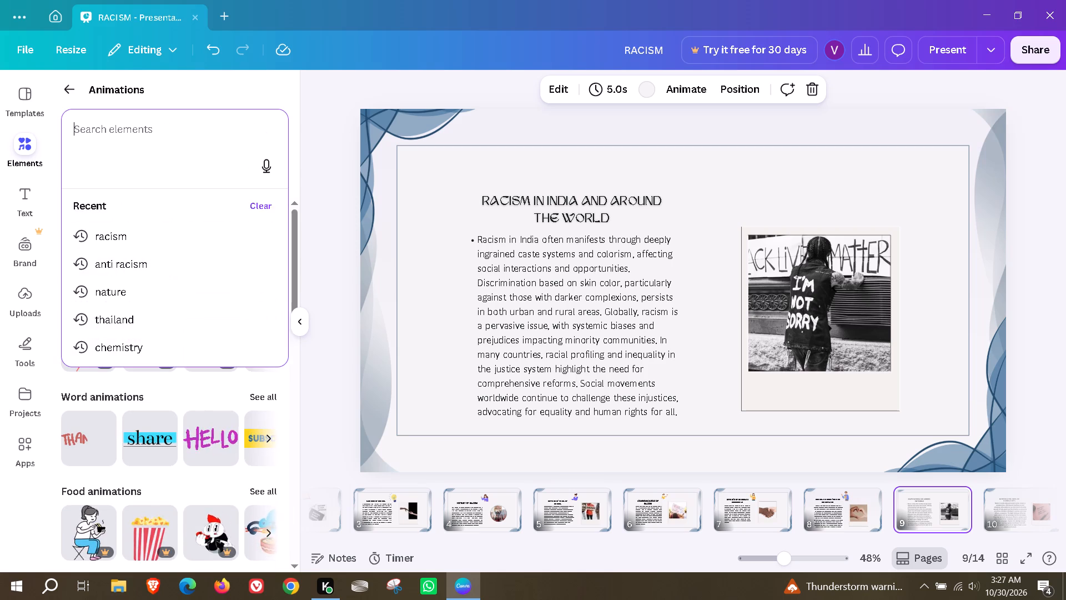
pyautogui.write('person')
pyautogui.press('Return')
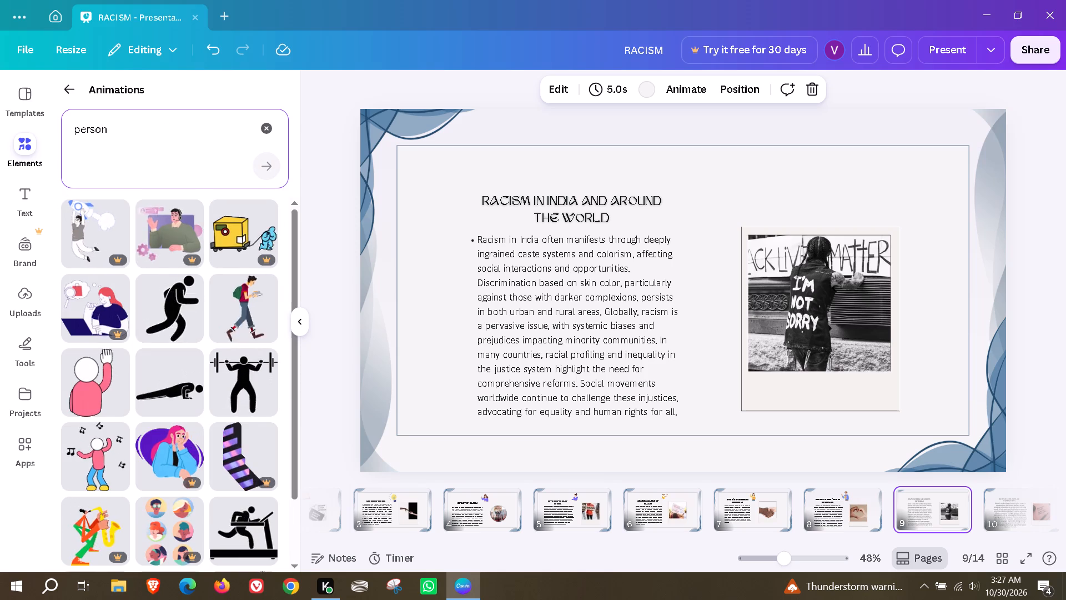
pyautogui.scroll(-4, 160, 464)
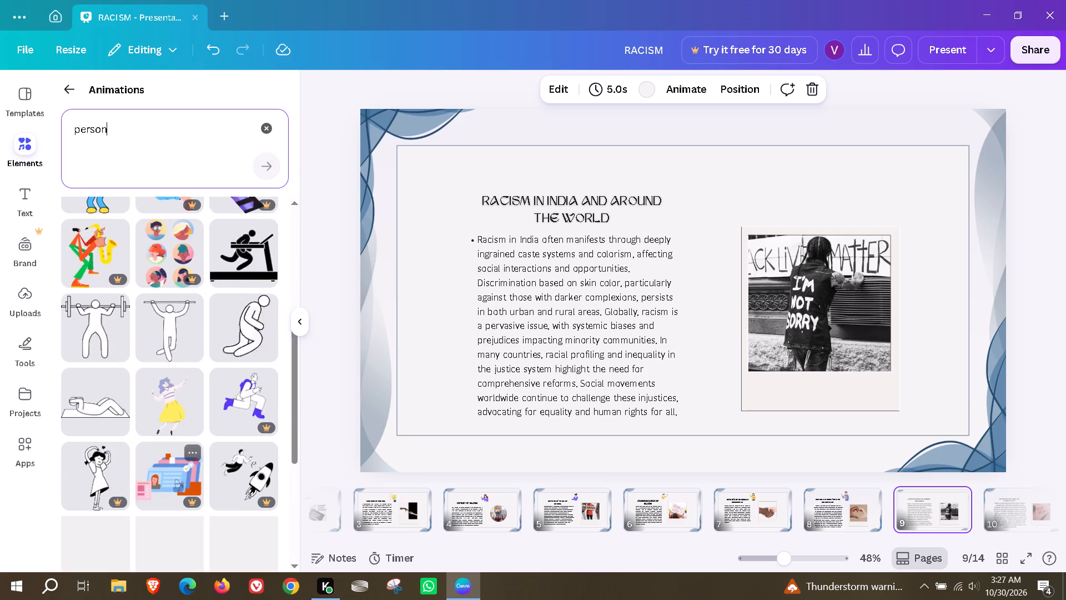
pyautogui.scroll(-2, 160, 464)
# Search the animations for "man", add the man in a yellow top and blue trousers to page 9, shrunk and placed beside the heading's end.
pyautogui.moveTo(128, 131); pyautogui.dragTo(69, 127)
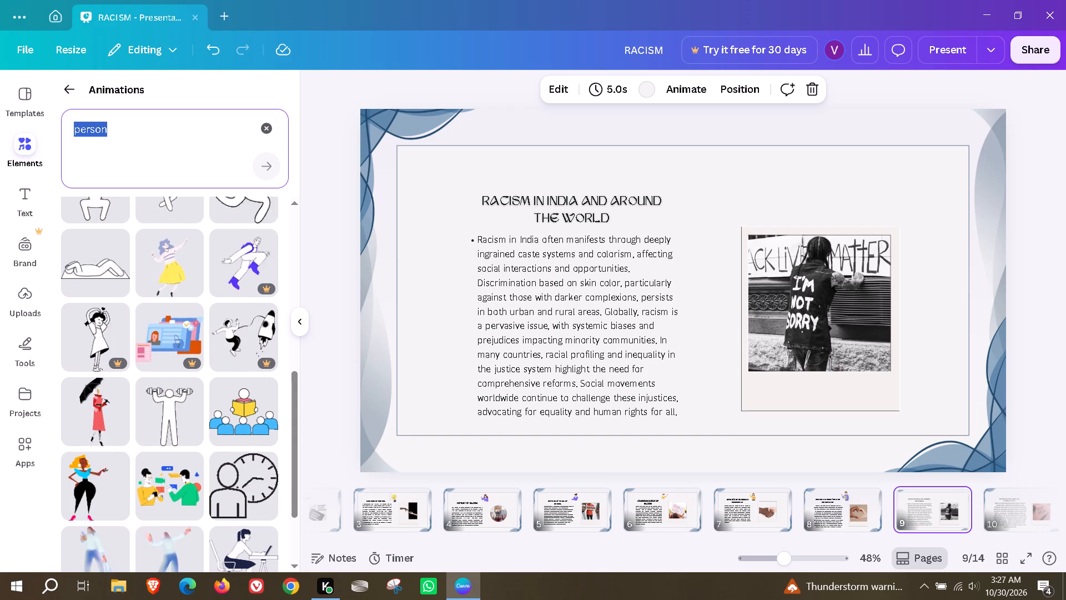
pyautogui.write('man')
pyautogui.press('Return')
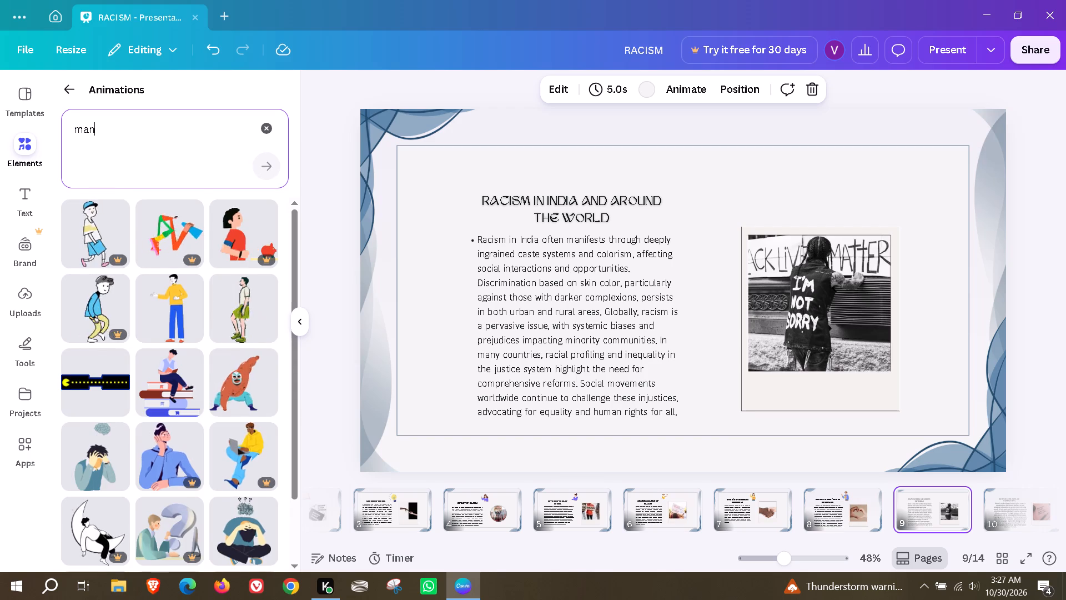
pyautogui.moveTo(176, 312); pyautogui.dragTo(577, 181)
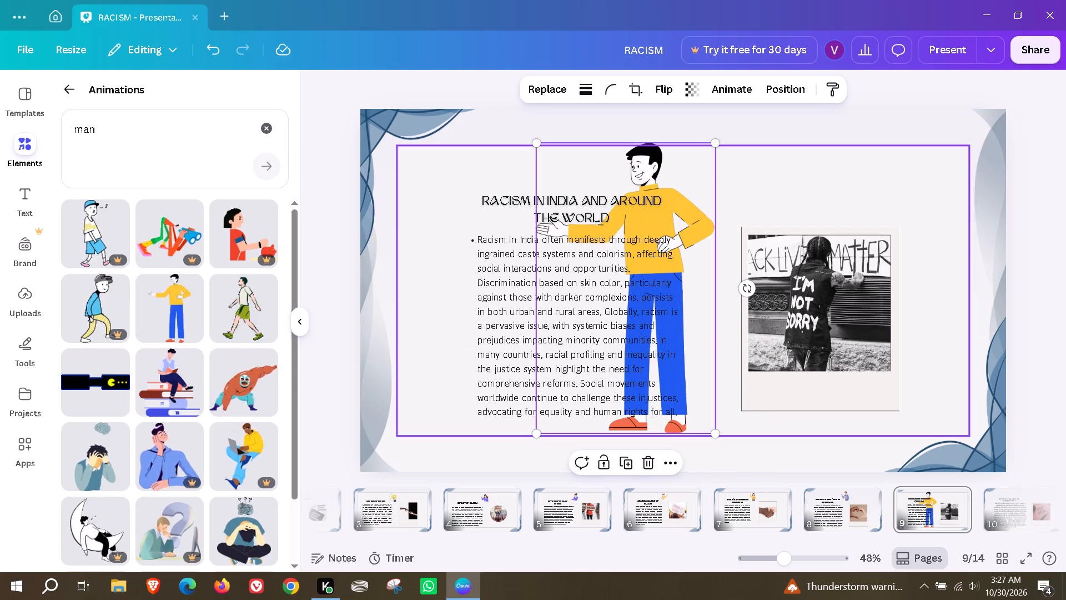
pyautogui.moveTo(710, 141); pyautogui.dragTo(575, 343)
pyautogui.moveTo(560, 394); pyautogui.dragTo(702, 196)
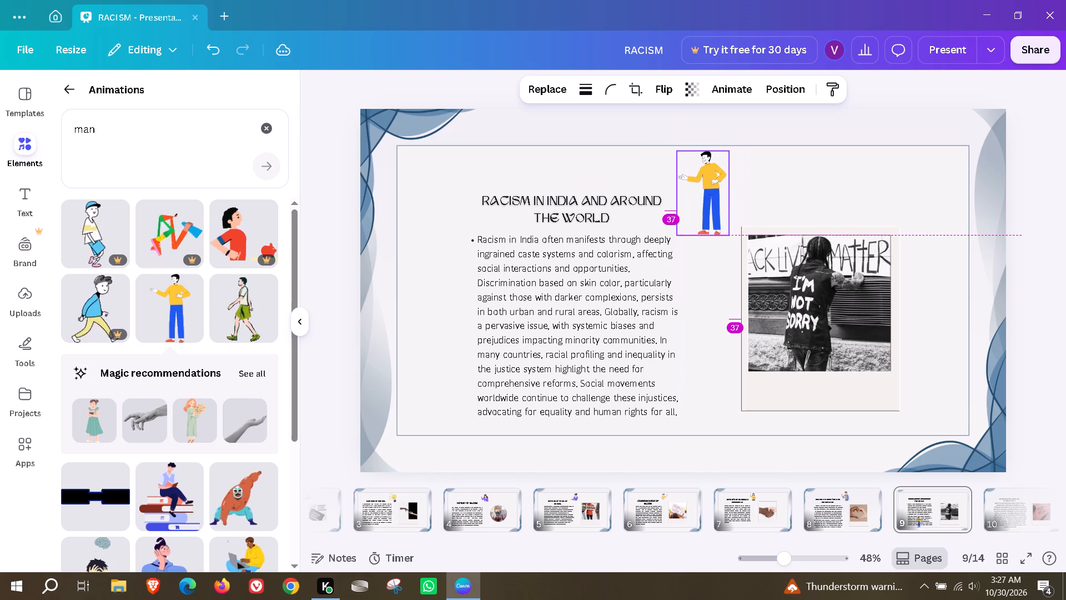
# Add the animated bald man with a moustache to page 10, shrink him and place him above the end of the "RACISM IN SOCIAL MEDIA" heading.
pyautogui.scroll(-2, 956, 517)
pyautogui.click(896, 520)
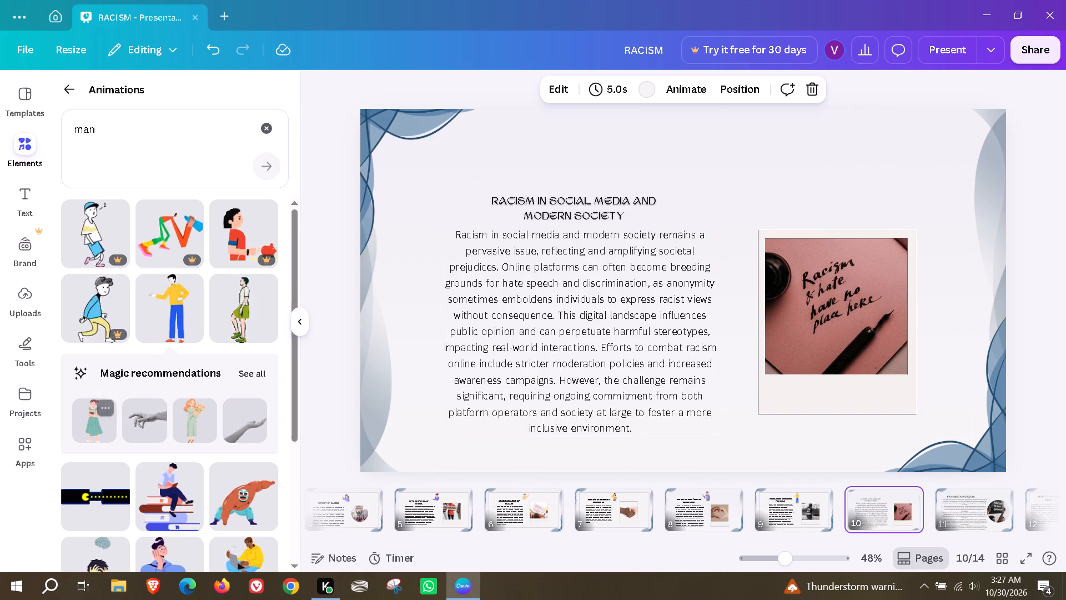
pyautogui.scroll(-2, 89, 407)
pyautogui.scroll(-3, 142, 369)
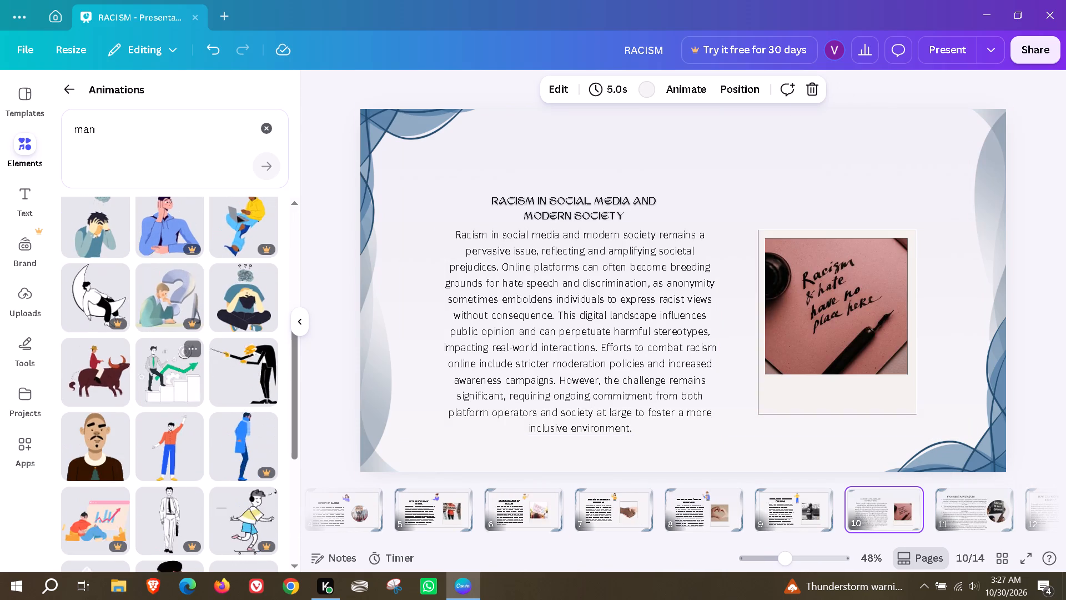
pyautogui.scroll(-2, 151, 369)
pyautogui.moveTo(89, 317); pyautogui.dragTo(126, 331)
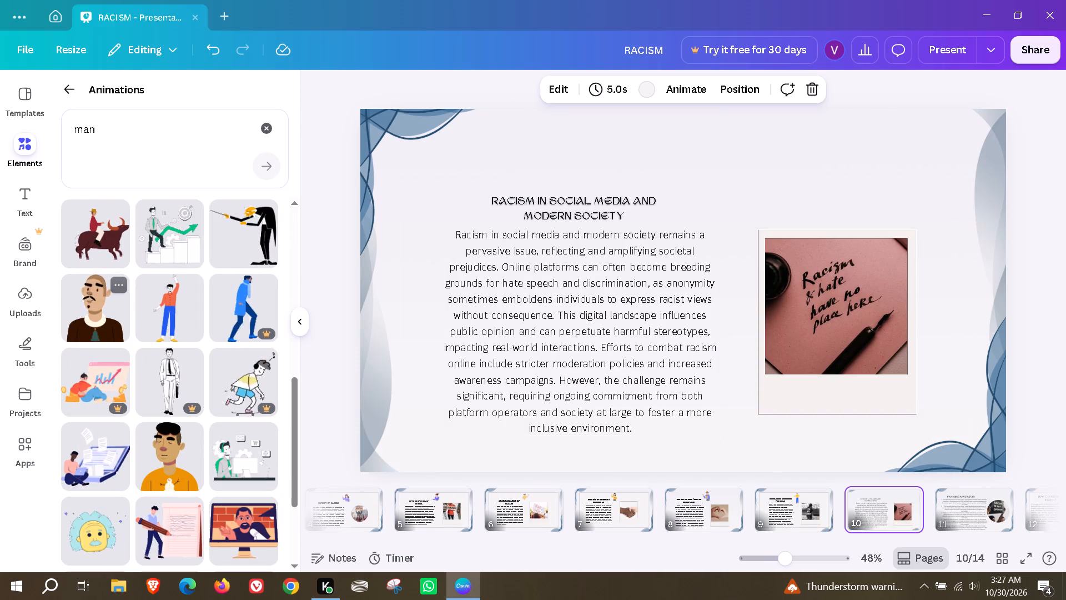
pyautogui.moveTo(126, 331); pyautogui.dragTo(521, 192)
pyautogui.moveTo(735, 150); pyautogui.dragTo(565, 377)
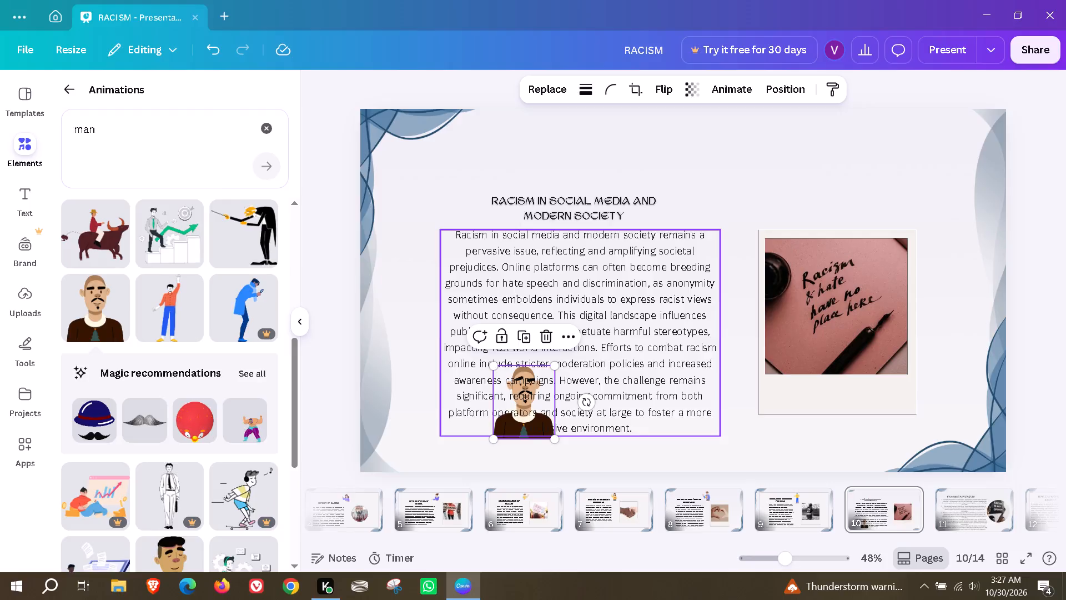
pyautogui.moveTo(527, 420); pyautogui.dragTo(718, 191)
pyautogui.scroll(-1, 904, 501)
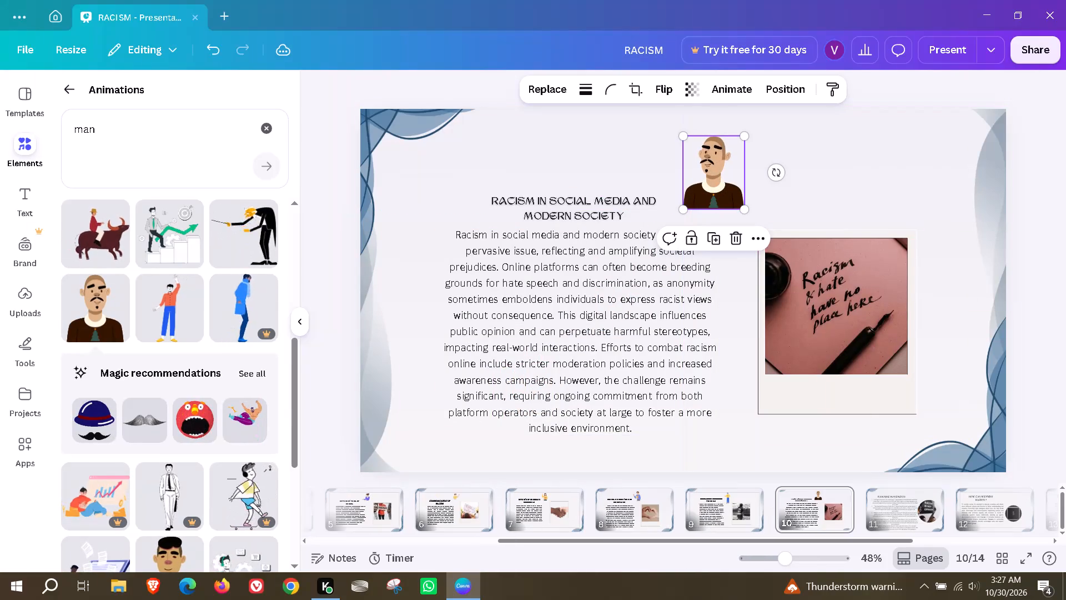
# Add the animated black-haired man in an orange shirt to page 11, shrink him and place him just above the round photo.
pyautogui.click(879, 513)
pyautogui.scroll(-3, 134, 458)
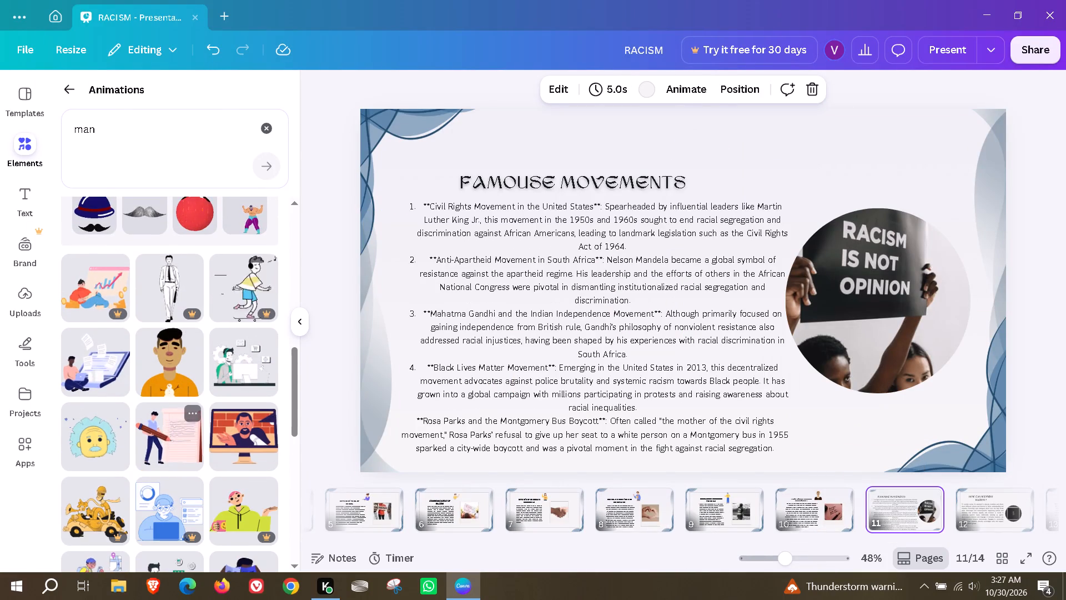
pyautogui.scroll(-1, 166, 397)
pyautogui.moveTo(173, 311); pyautogui.dragTo(619, 251)
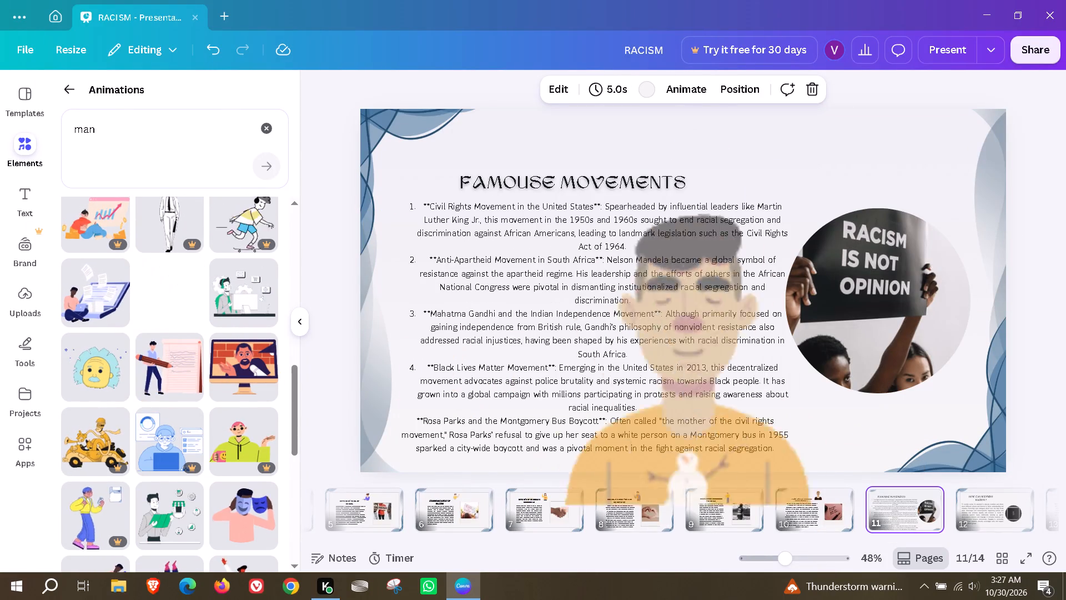
pyautogui.moveTo(619, 251); pyautogui.dragTo(622, 231)
pyautogui.moveTo(832, 178); pyautogui.dragTo(686, 422)
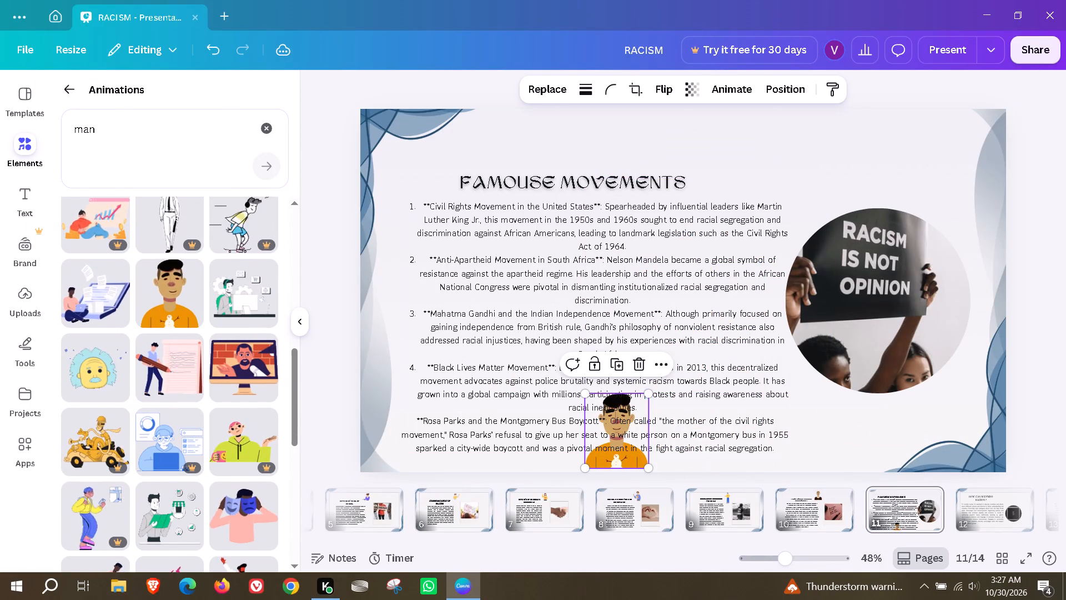
pyautogui.moveTo(632, 462); pyautogui.dragTo(829, 192)
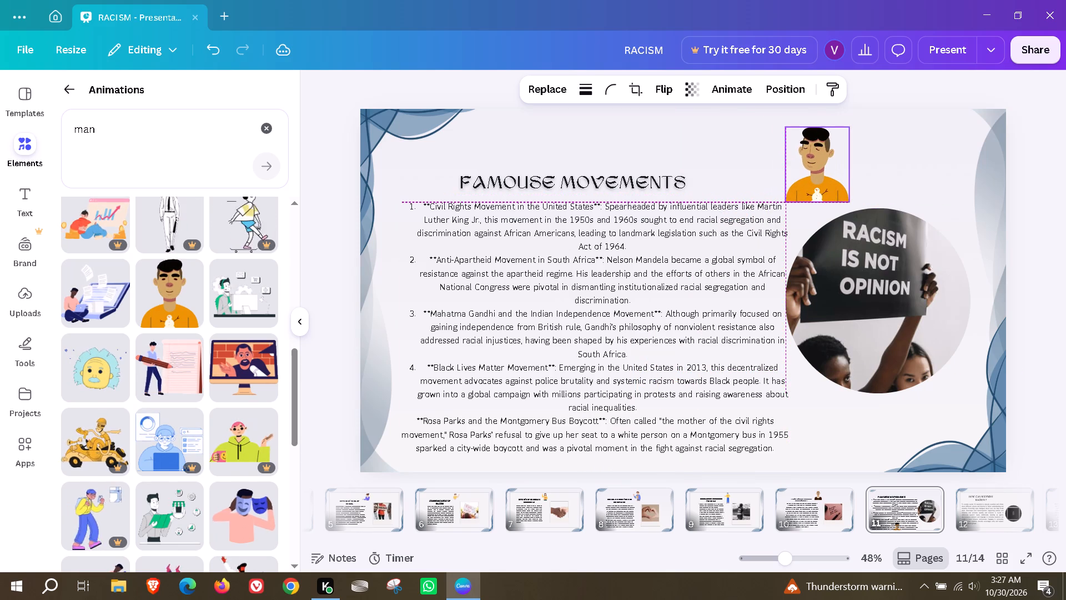
pyautogui.moveTo(829, 192); pyautogui.dragTo(835, 189)
# Add the animated green-haired man to page 12, shrink him and place him beside the "HOW CAN WE FIGHT RACISM ?" heading, above the round photo.
pyautogui.scroll(-2, 885, 526)
pyautogui.click(843, 499)
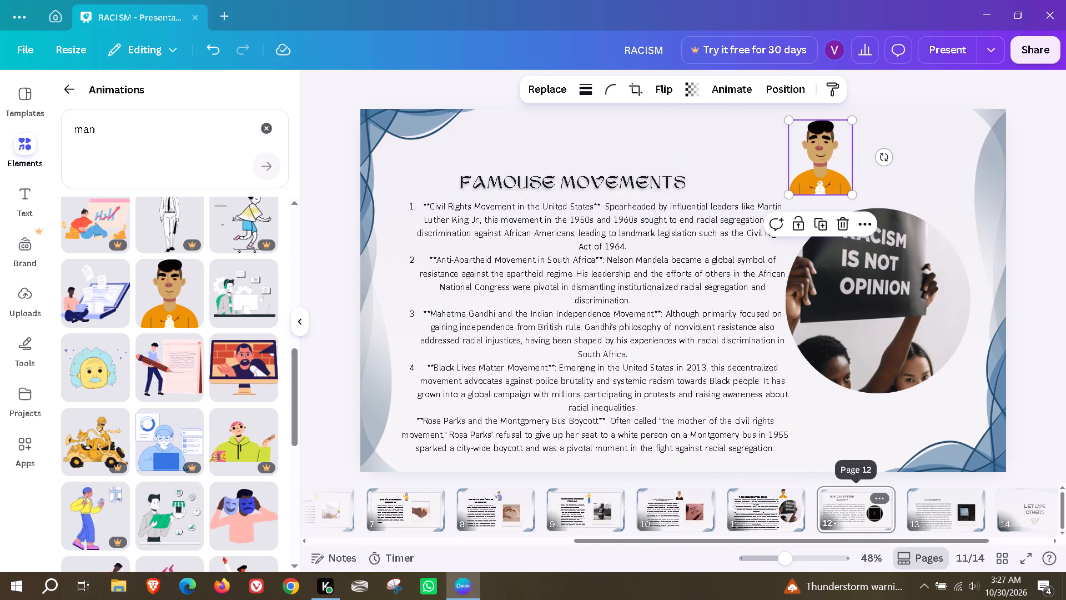
pyautogui.scroll(-3, 197, 427)
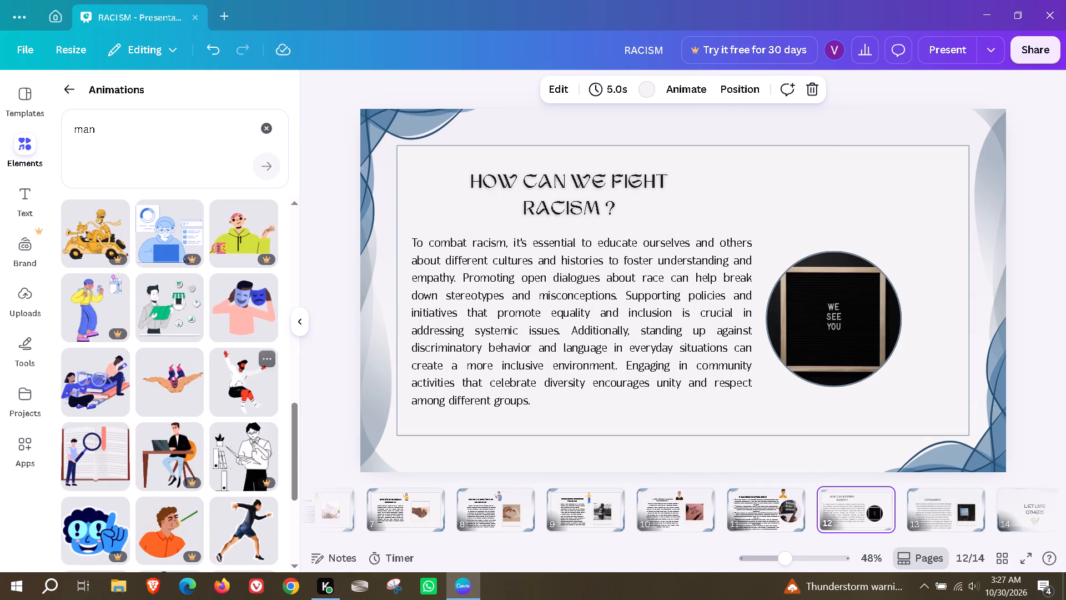
pyautogui.scroll(-5, 205, 427)
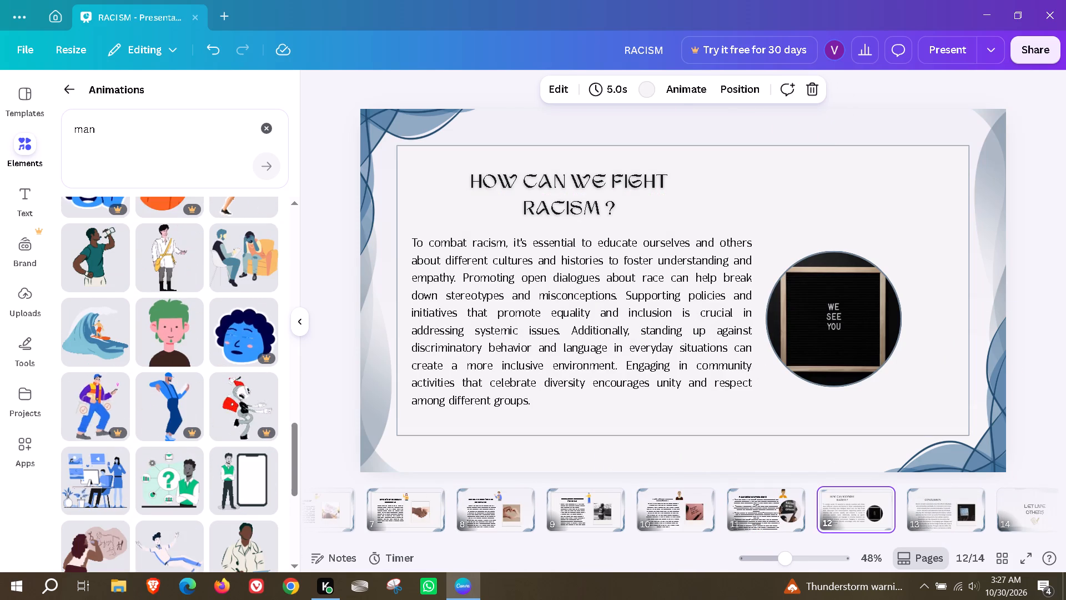
pyautogui.moveTo(185, 347); pyautogui.dragTo(386, 358)
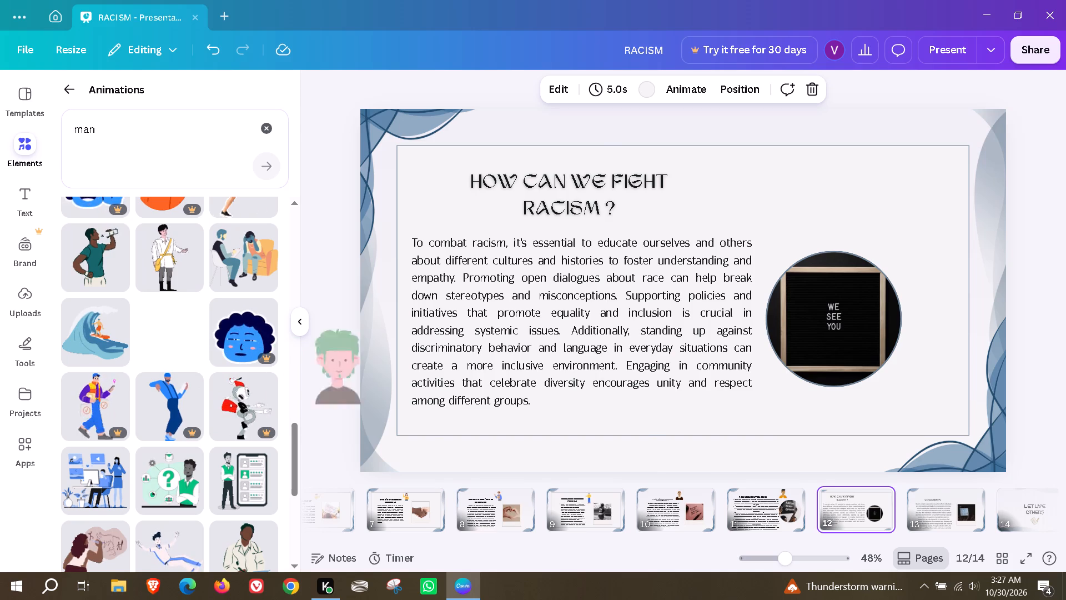
pyautogui.moveTo(386, 358); pyautogui.dragTo(531, 188)
pyautogui.moveTo(656, 142); pyautogui.dragTo(533, 357)
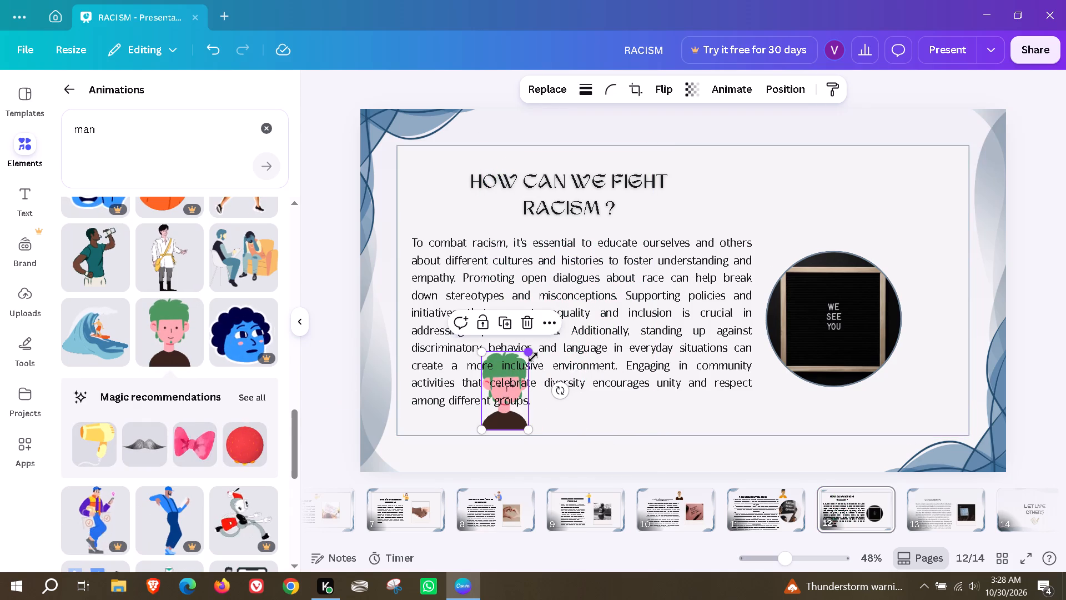
pyautogui.moveTo(501, 425); pyautogui.dragTo(760, 229)
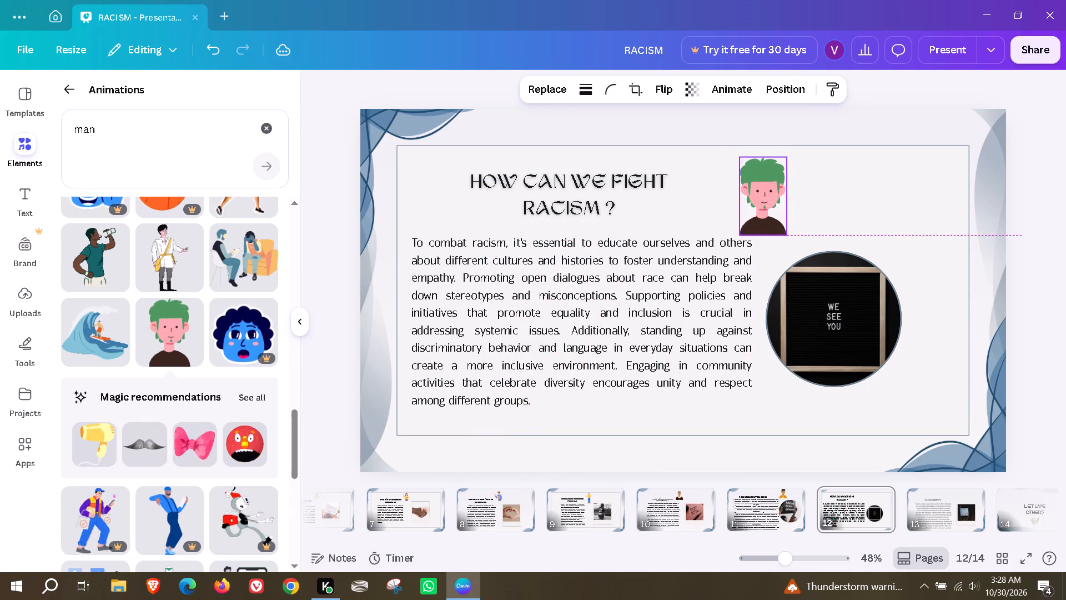
pyautogui.moveTo(760, 229); pyautogui.dragTo(760, 223)
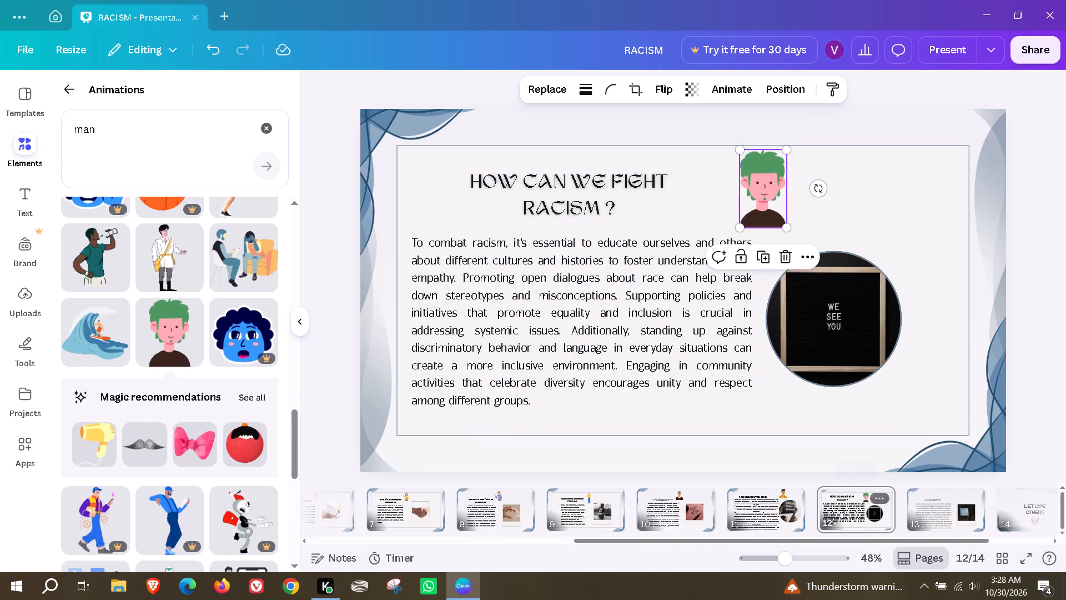
# Add the animated orange-haired man with a red face to page 13, shrink him and place him beyond the end of the "CONCLUSION" heading.
pyautogui.scroll(-3, 867, 509)
pyautogui.click(814, 525)
pyautogui.scroll(-2, 95, 404)
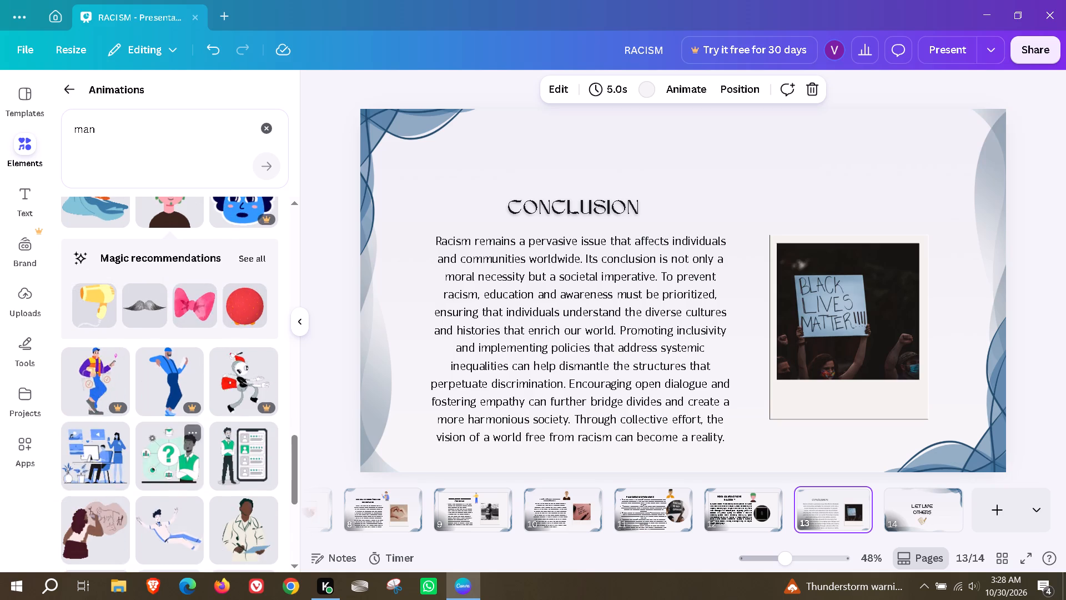
pyautogui.scroll(-3, 152, 438)
pyautogui.scroll(-2, 179, 386)
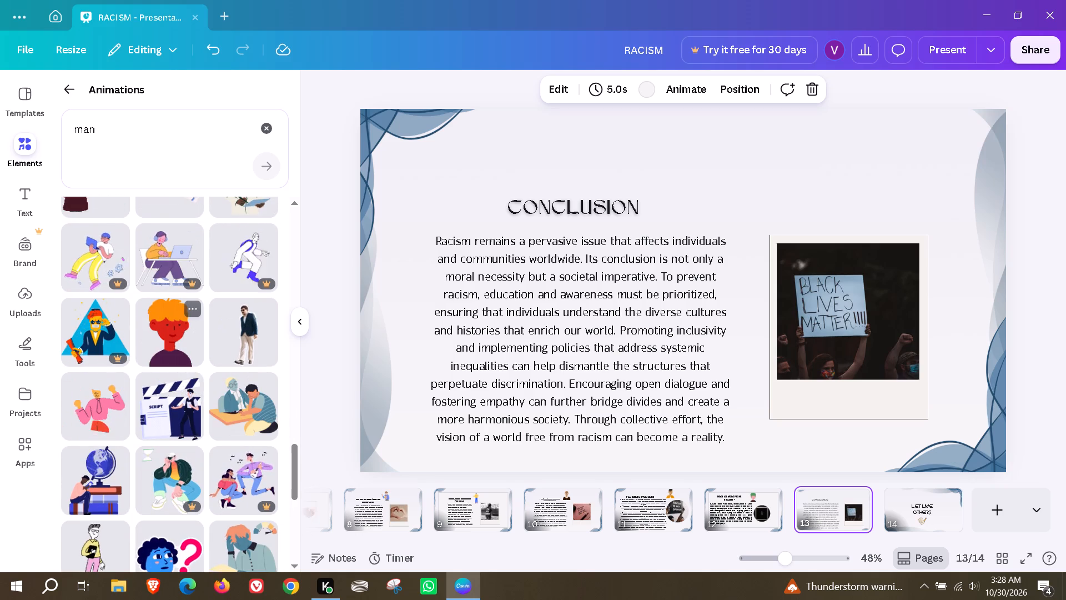
pyautogui.moveTo(182, 343); pyautogui.dragTo(557, 222)
pyautogui.moveTo(704, 174); pyautogui.dragTo(696, 186)
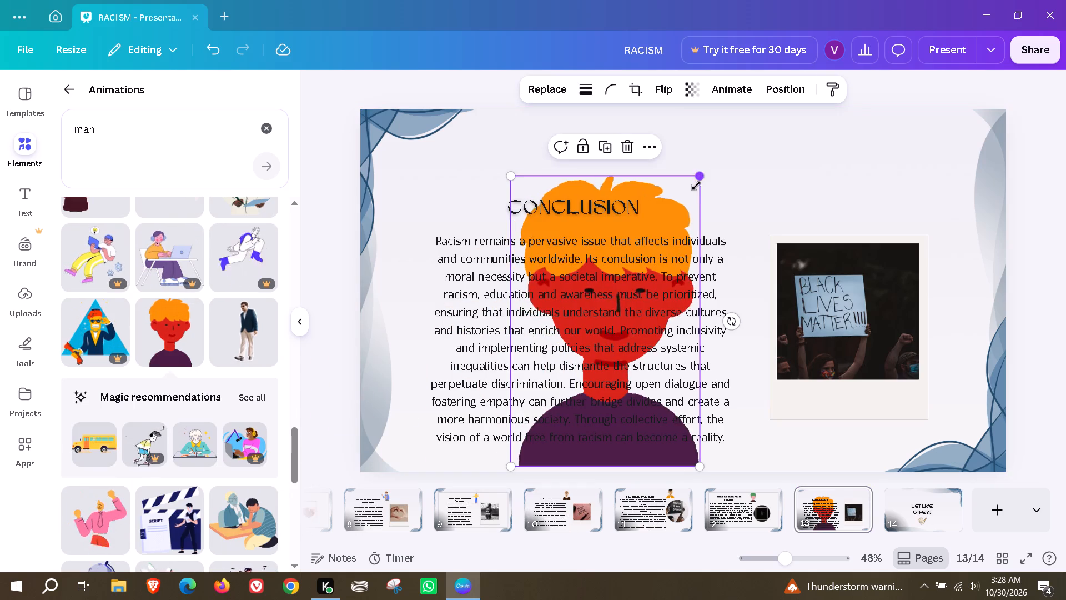
pyautogui.moveTo(696, 186); pyautogui.dragTo(567, 386)
pyautogui.moveTo(549, 453); pyautogui.dragTo(745, 199)
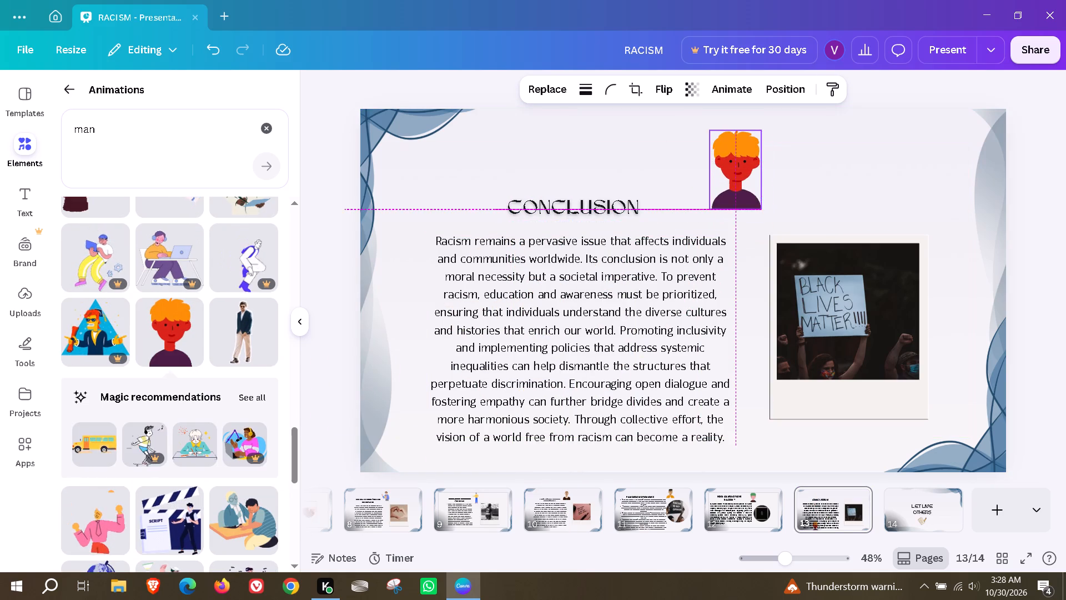
pyautogui.moveTo(745, 199); pyautogui.dragTo(745, 207)
# On page 14, look through more of the "man" animations for a suitable figure.
pyautogui.click(899, 516)
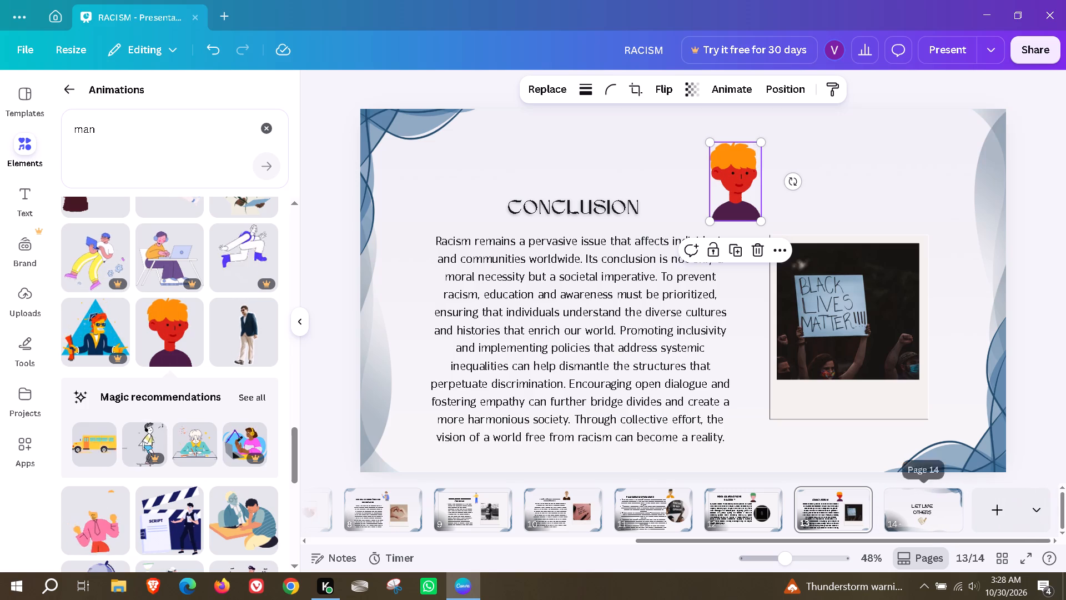
pyautogui.click(896, 519)
pyautogui.scroll(-4, 228, 481)
pyautogui.scroll(-2, 169, 474)
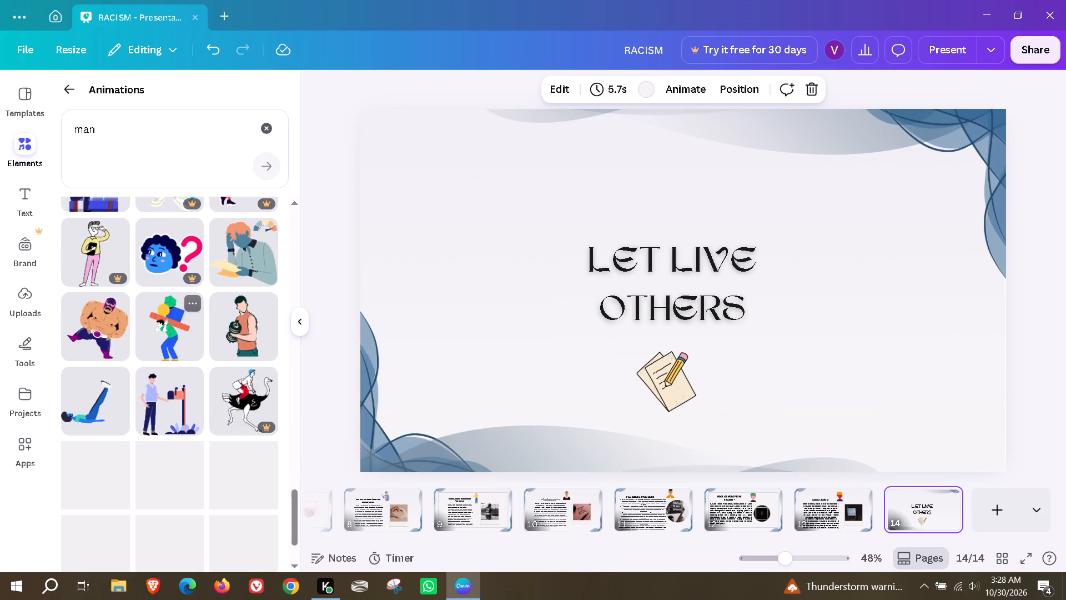
pyautogui.scroll(-5, 204, 465)
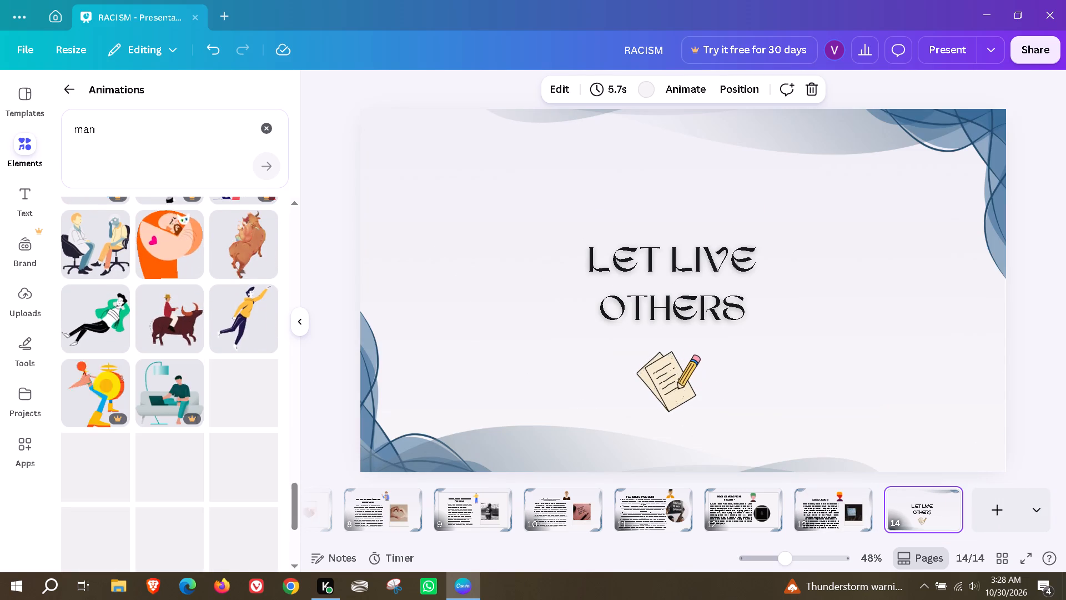
pyautogui.scroll(-2, 169, 434)
# Apply the Stack transition between each pair of consecutive pages from page 1 to page 5.
pyautogui.scroll(15, 456, 514)
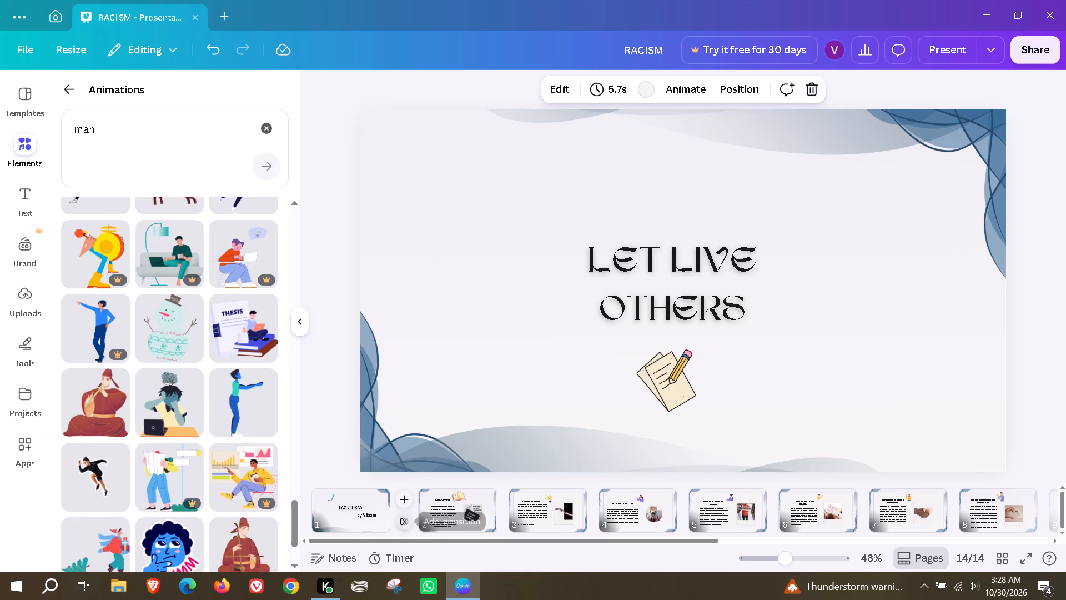
pyautogui.click(406, 523)
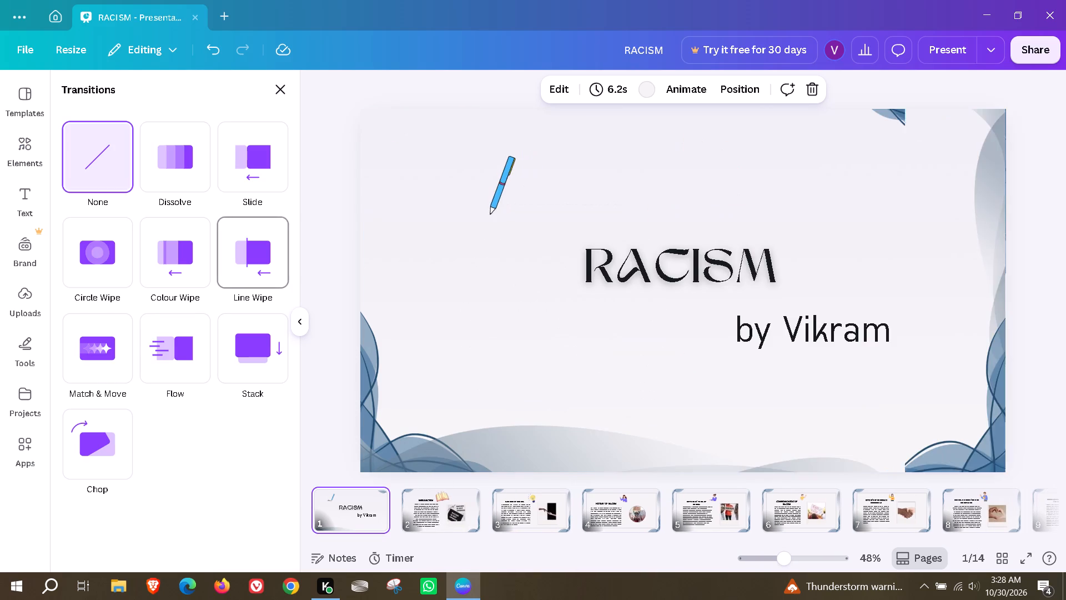
pyautogui.click(250, 353)
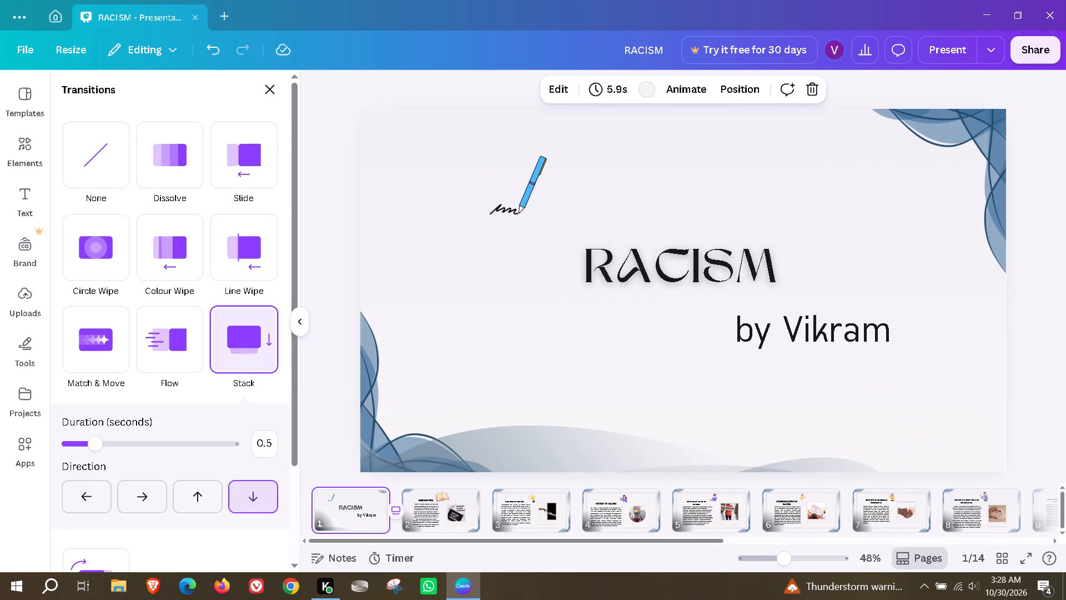
pyautogui.click(496, 521)
pyautogui.click(267, 356)
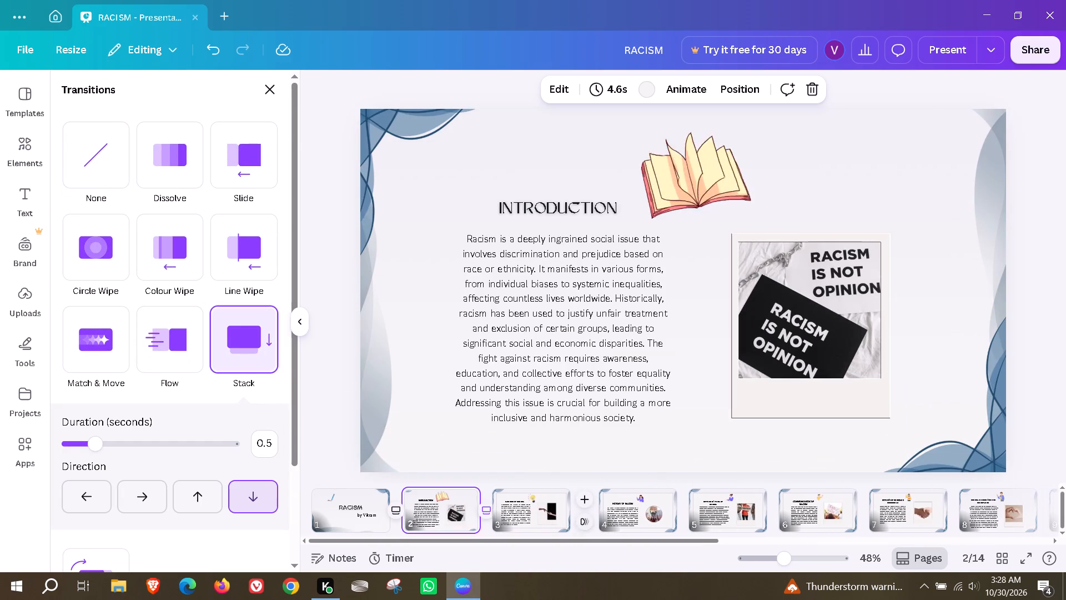
pyautogui.click(579, 519)
pyautogui.click(269, 363)
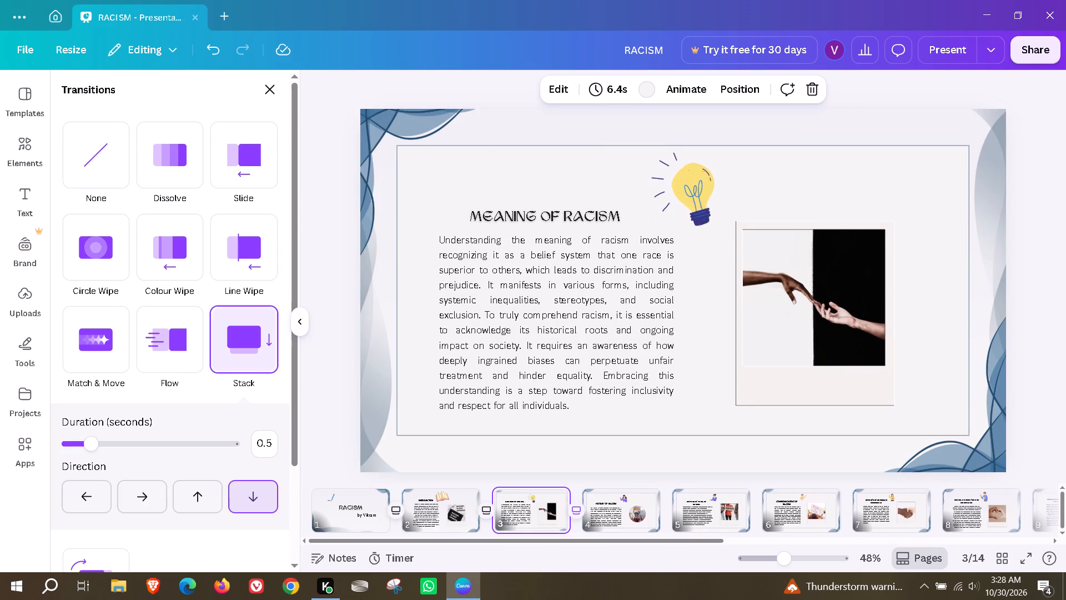
pyautogui.click(675, 521)
pyautogui.click(248, 349)
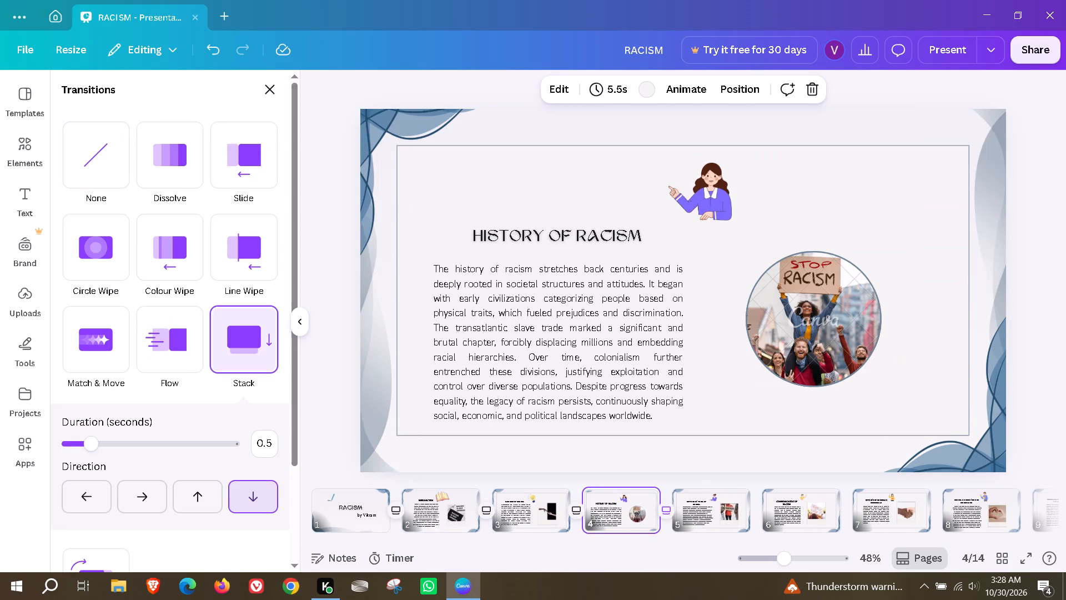
# Apply the Stack transition between pages 5 and 6 and between pages 6 and 7.
pyautogui.scroll(-1, 727, 528)
pyautogui.click(698, 520)
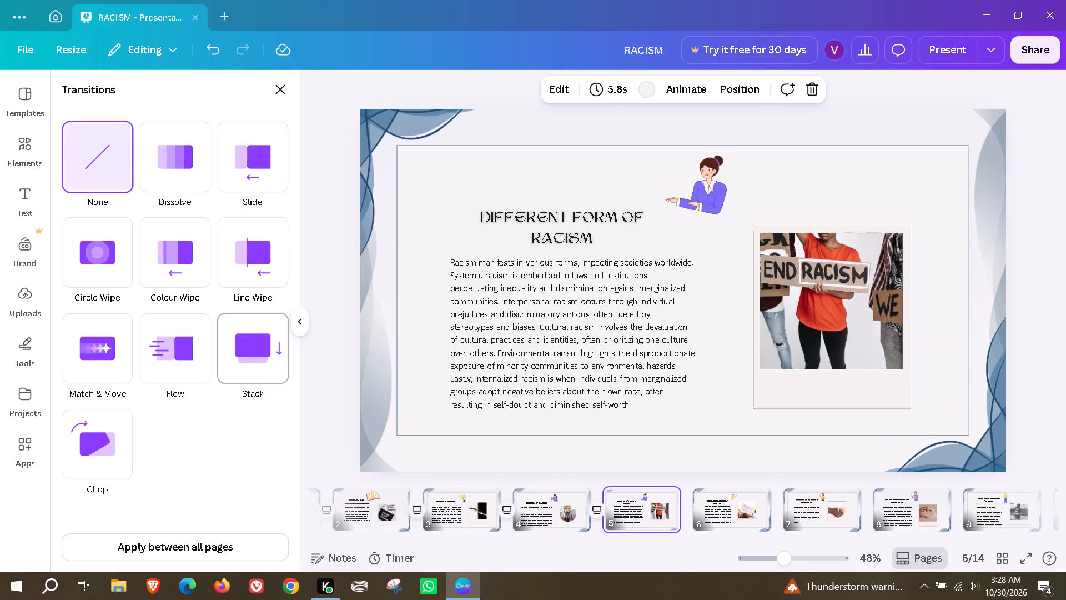
pyautogui.click(271, 347)
pyautogui.scroll(-1, 799, 527)
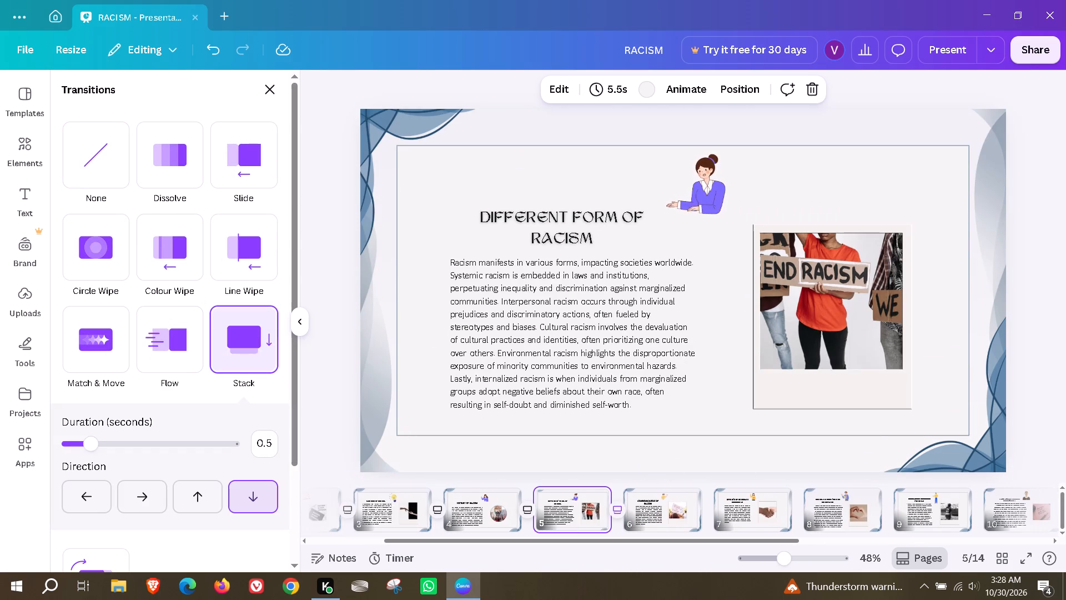
pyautogui.click(711, 522)
pyautogui.click(268, 355)
# Apply the Flow transition between pages 7 and 8 and the Match & Move transition between pages 8 and 9.
pyautogui.scroll(-1, 780, 529)
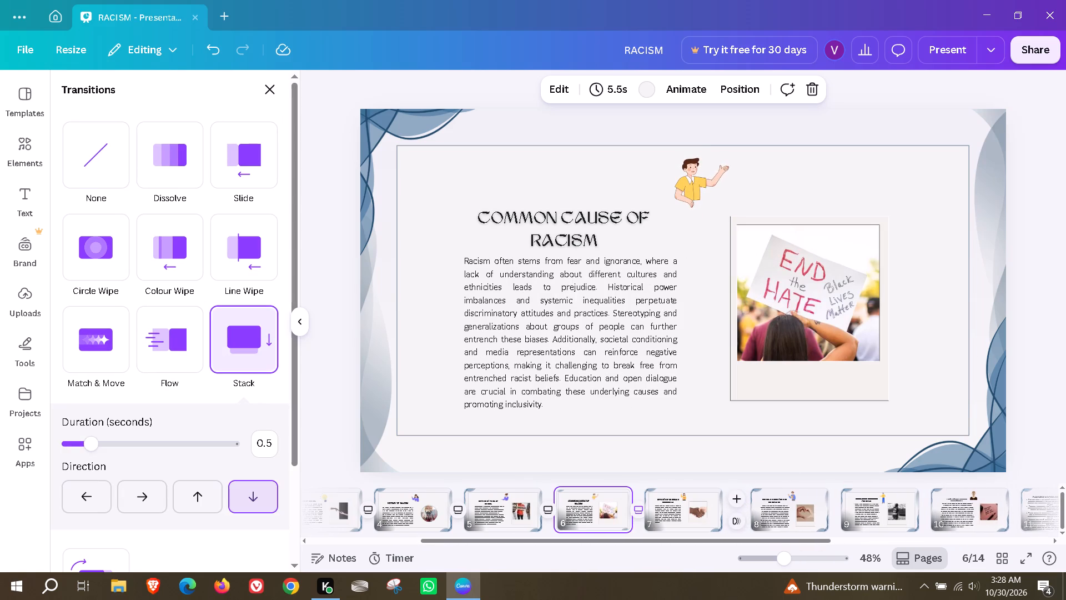
pyautogui.click(732, 518)
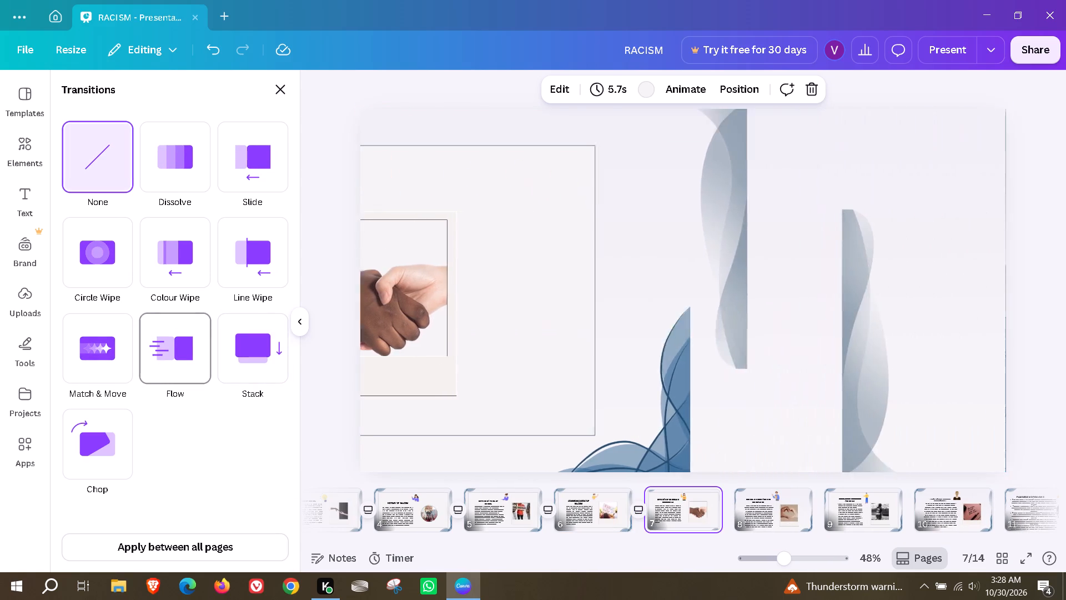
pyautogui.click(193, 353)
pyautogui.scroll(-2, 771, 528)
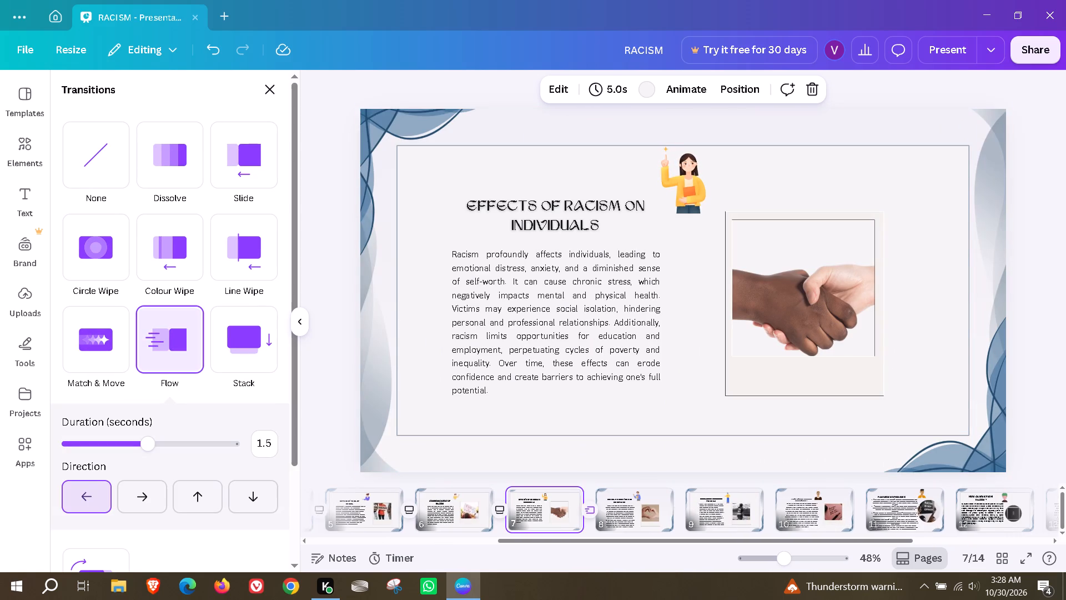
pyautogui.click(690, 518)
pyautogui.click(127, 367)
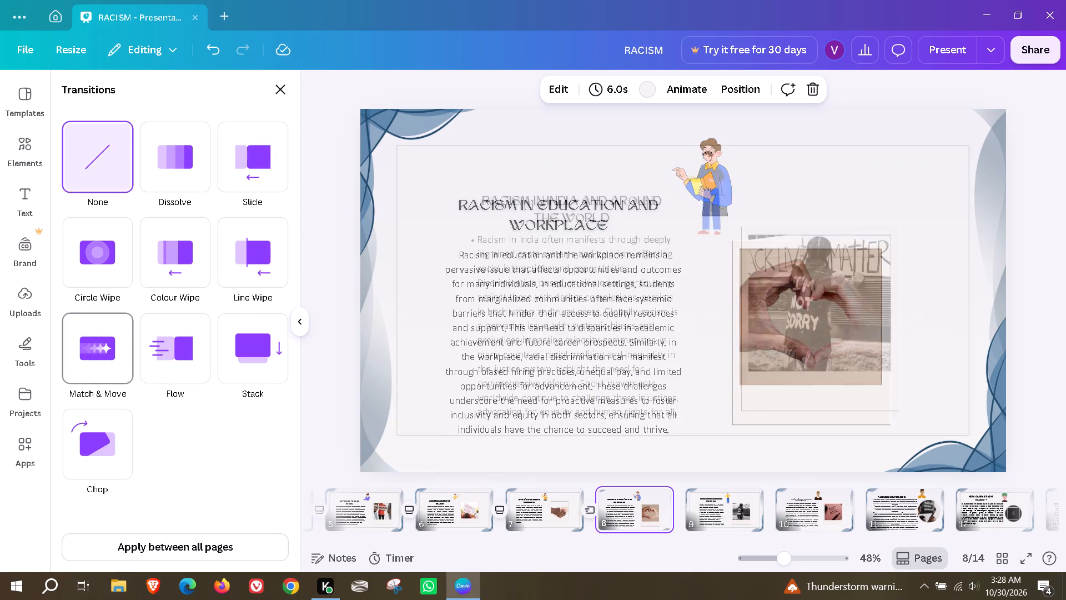
# Apply the Stack transition between pages 9 and 10 and between pages 10 and 11.
pyautogui.scroll(-1, 737, 518)
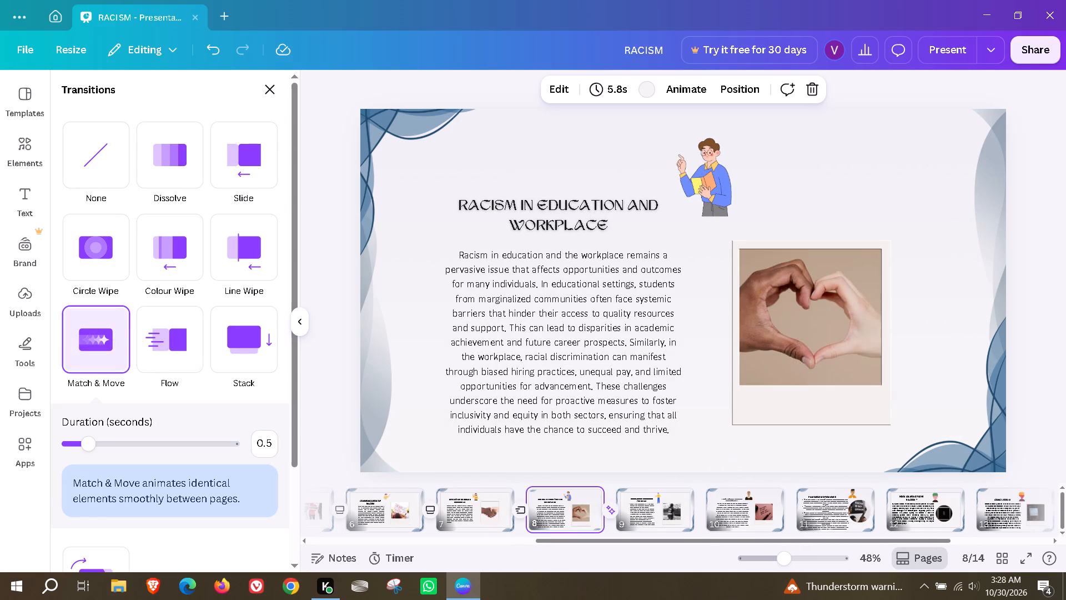
pyautogui.click(710, 524)
pyautogui.click(273, 364)
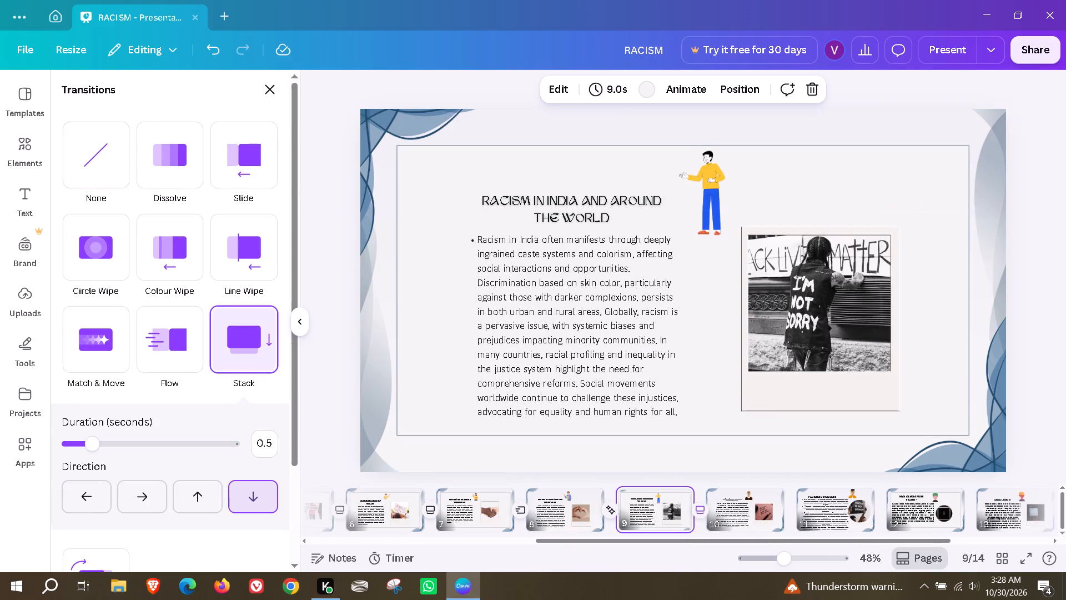
pyautogui.scroll(-1, 802, 524)
pyautogui.click(733, 516)
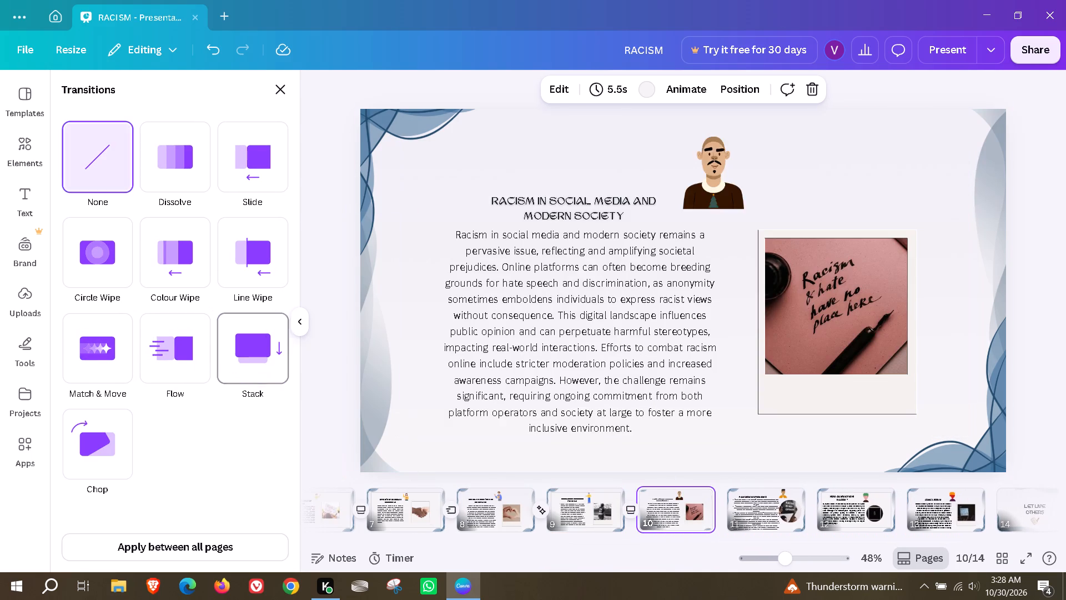
pyautogui.click(278, 364)
# Apply the Line Wipe transition between pages 11 and 12.
pyautogui.scroll(-1, 798, 533)
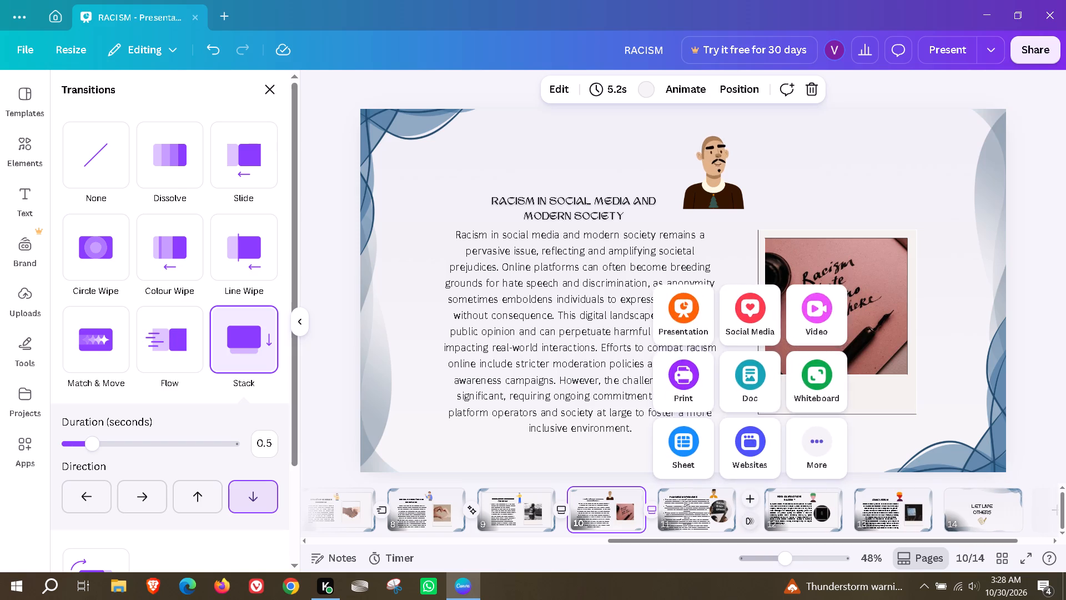
pyautogui.click(748, 517)
pyautogui.click(242, 285)
pyautogui.scroll(-1, 767, 526)
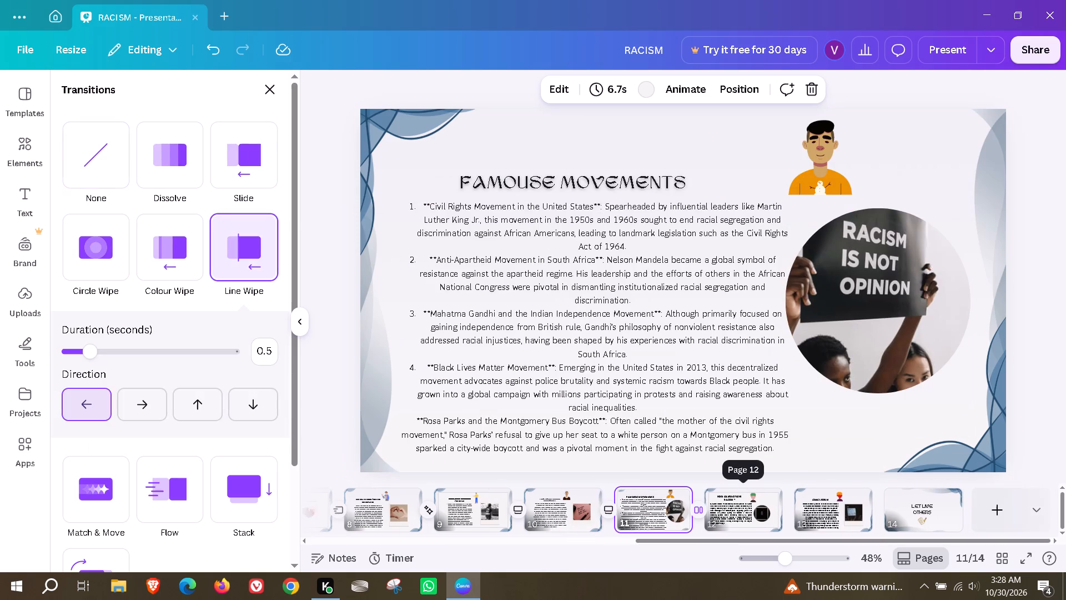
# Apply the Stack transition between pages 12 and 13 and between pages 13 and 14.
pyautogui.click(795, 519)
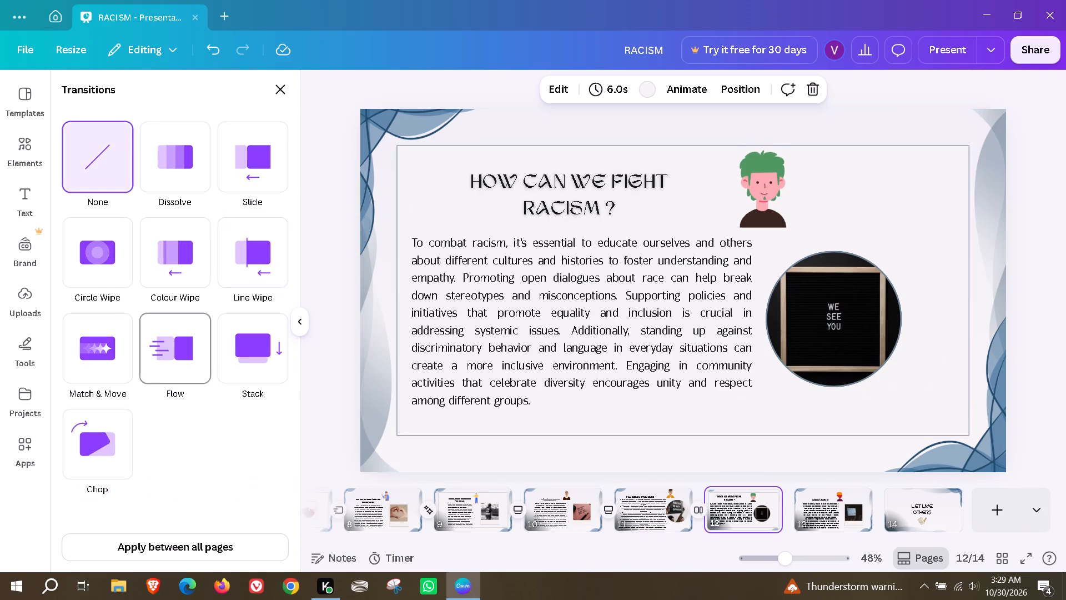
pyautogui.click(229, 363)
pyautogui.scroll(-1, 818, 513)
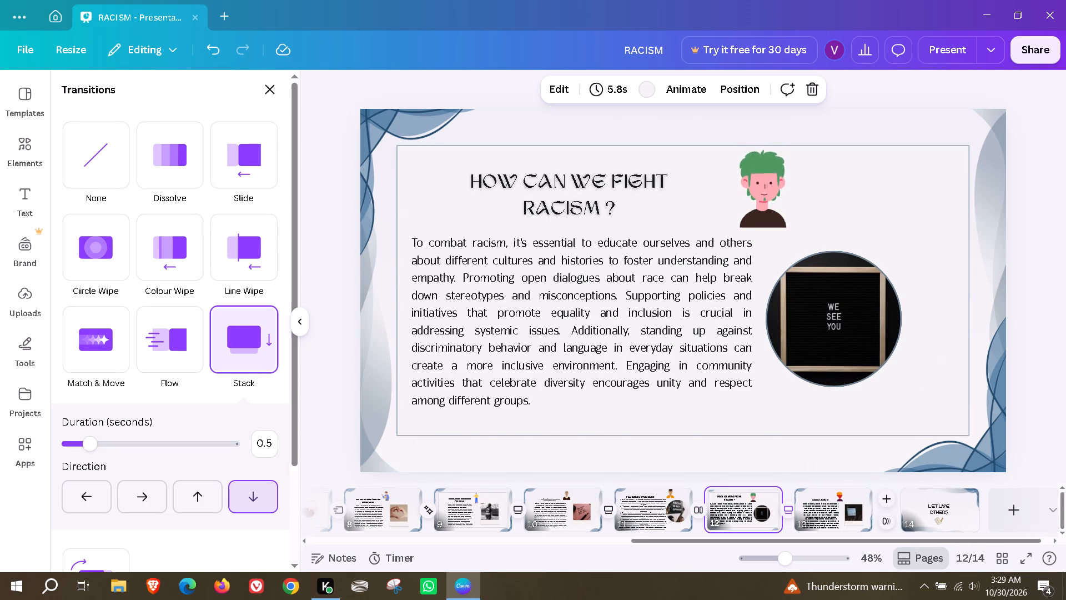
pyautogui.click(887, 523)
pyautogui.click(280, 351)
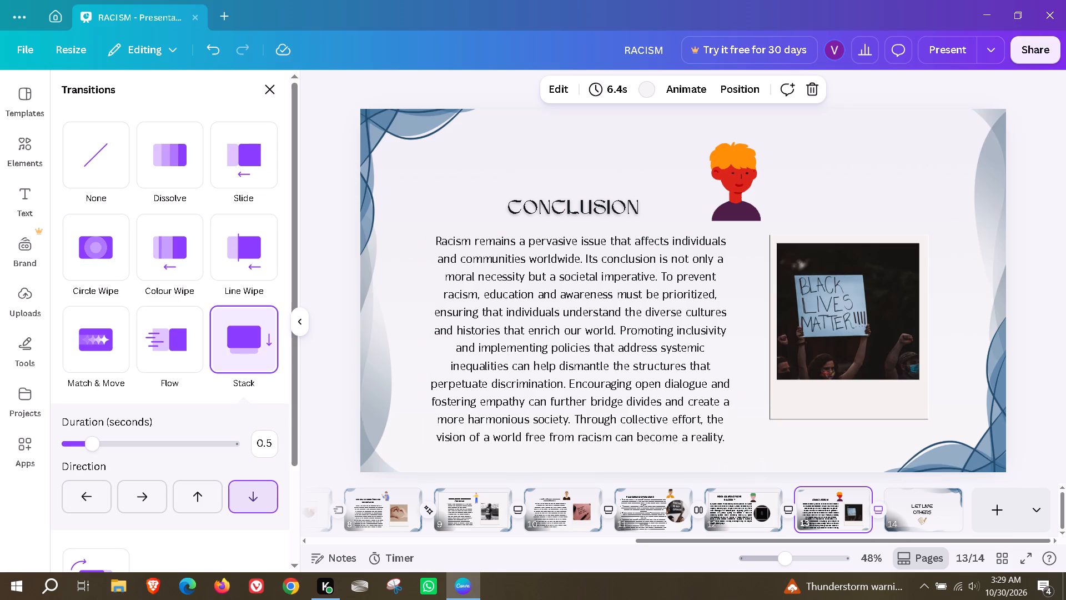
# Search the animations for "woman" and add the long-haired woman with the green scarf to page 14.
pyautogui.click(821, 504)
pyautogui.click(927, 506)
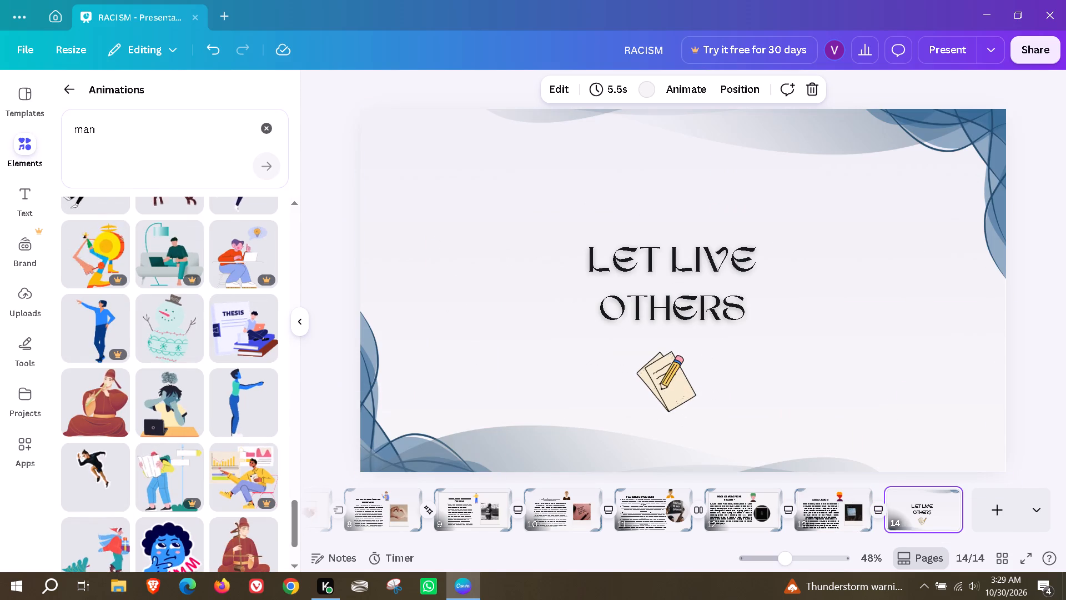
pyautogui.scroll(-2, 212, 390)
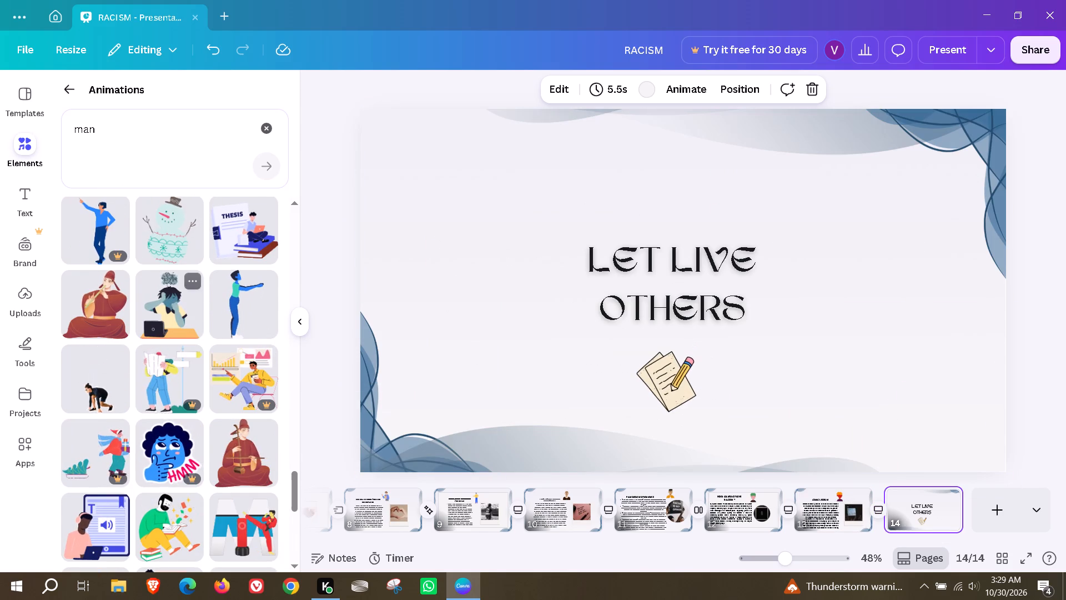
pyautogui.moveTo(130, 117); pyautogui.dragTo(75, 117)
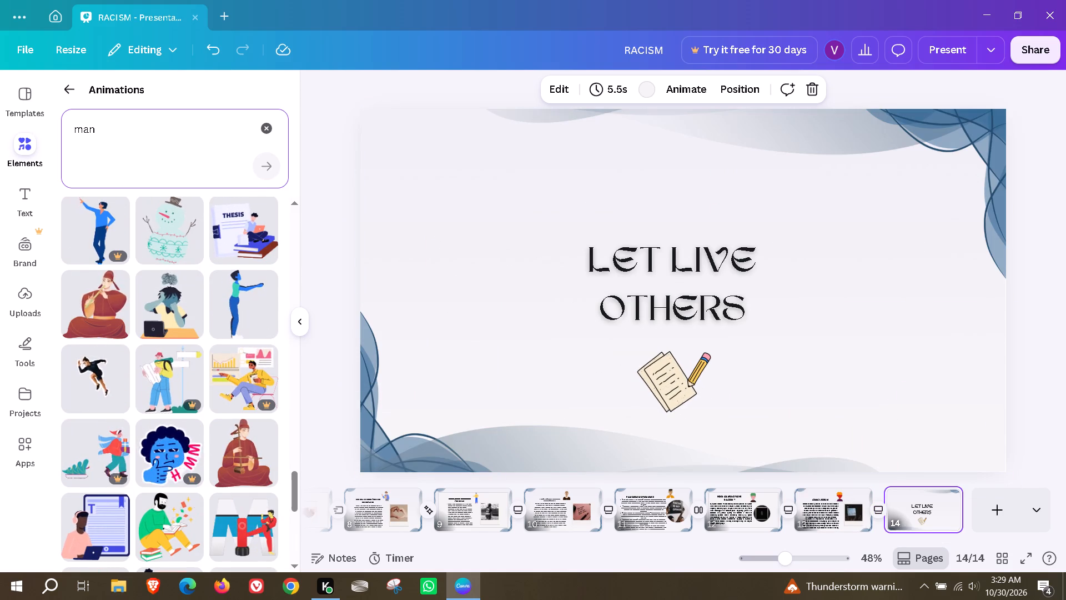
pyautogui.moveTo(110, 138); pyautogui.dragTo(69, 124)
pyautogui.write('woman')
pyautogui.press('Return')
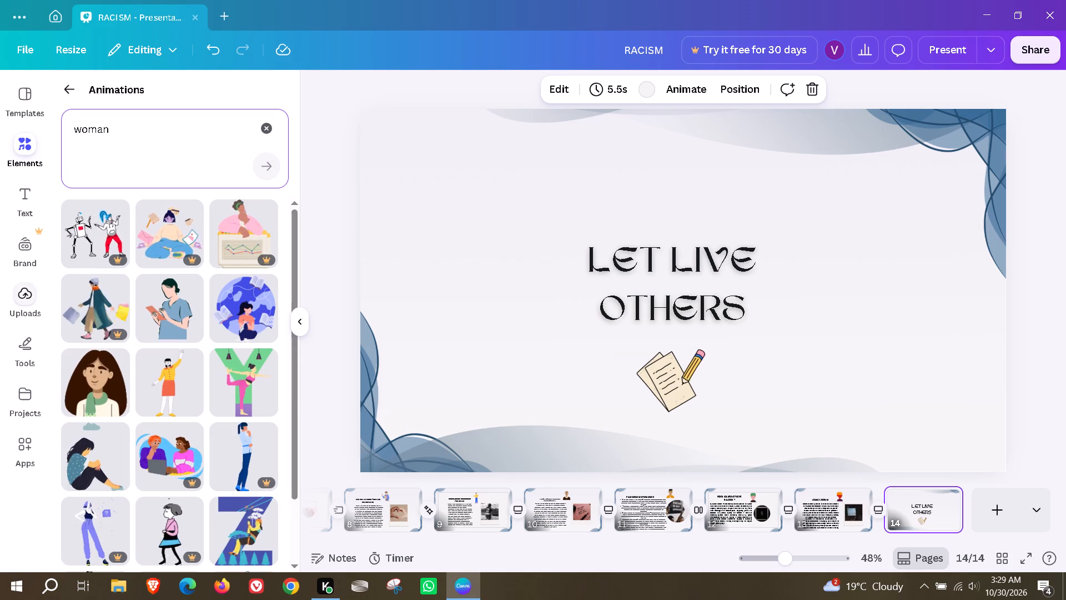
pyautogui.moveTo(102, 378); pyautogui.dragTo(398, 196)
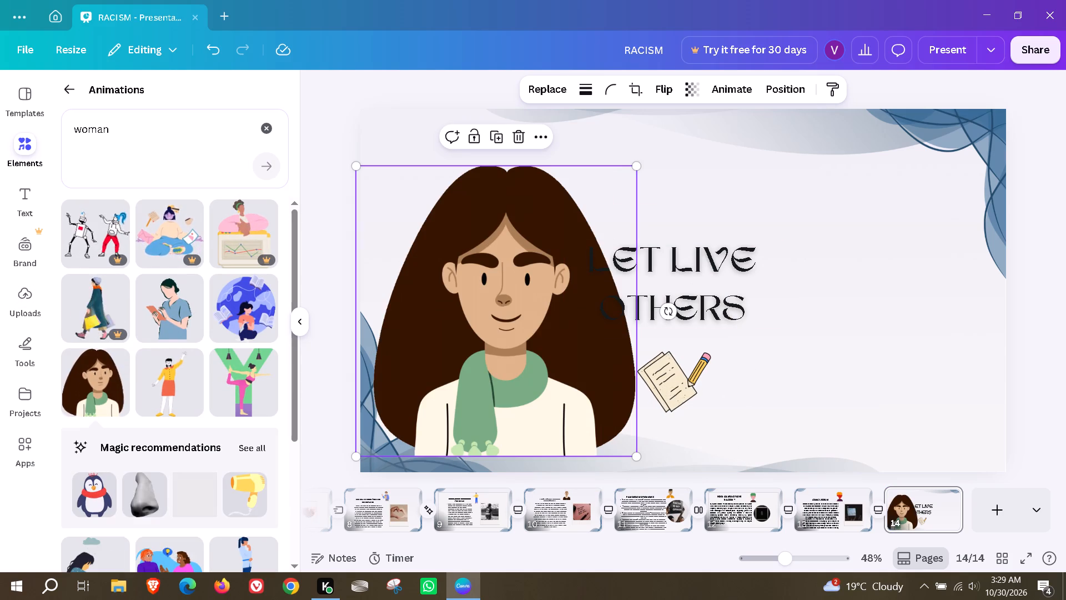
# Shrink the woman animation and place it centred just above the "LET LIVE OTHERS" heading.
pyautogui.moveTo(635, 169); pyautogui.dragTo(482, 404)
pyautogui.moveTo(405, 428); pyautogui.dragTo(803, 355)
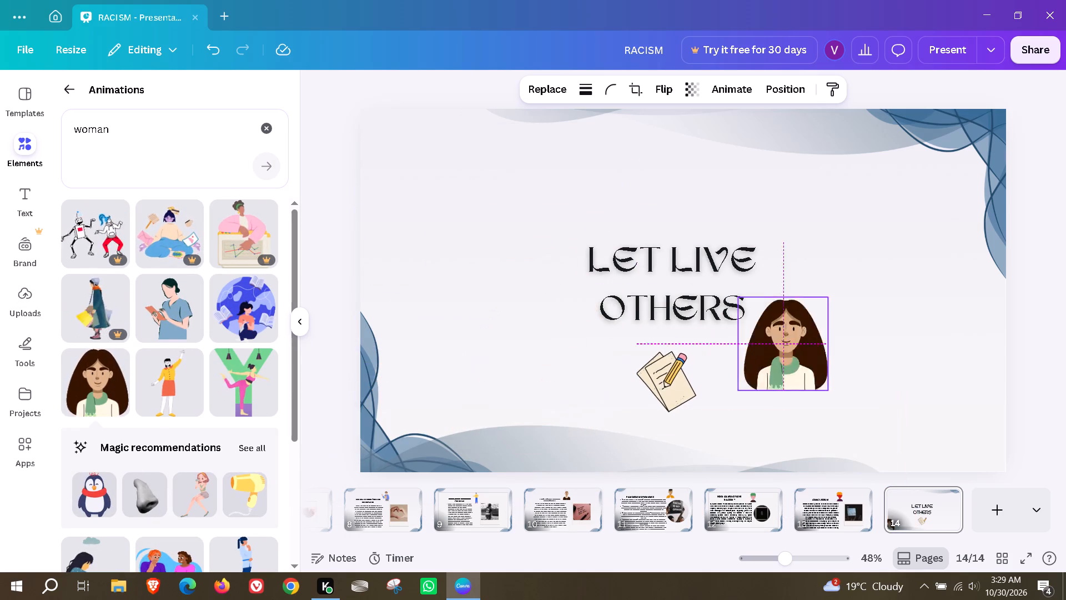
pyautogui.moveTo(803, 355); pyautogui.dragTo(868, 291)
pyautogui.moveTo(863, 289); pyautogui.dragTo(856, 289)
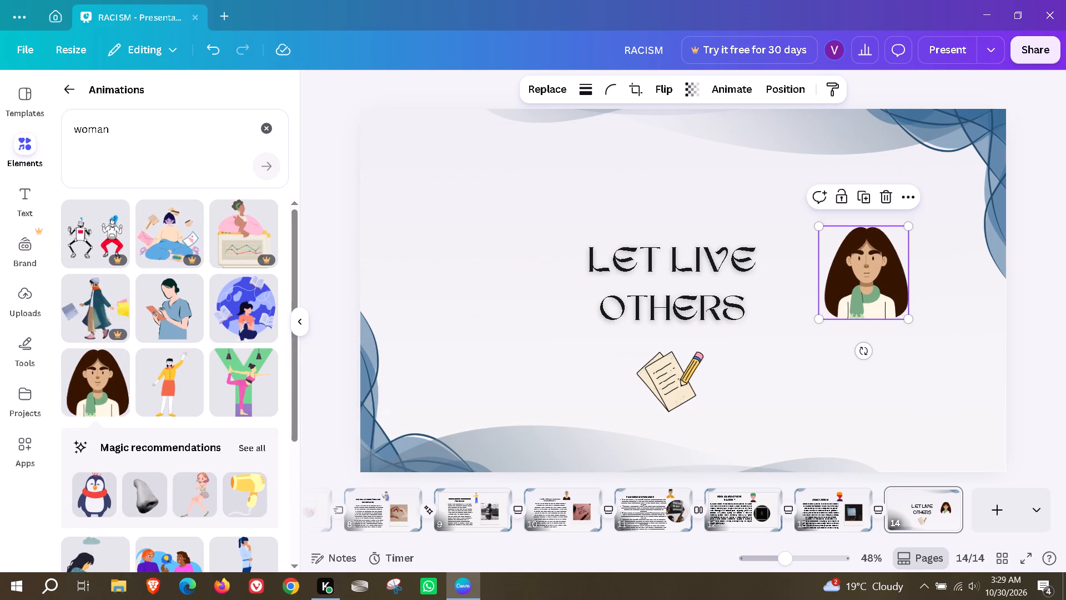
pyautogui.moveTo(856, 289); pyautogui.dragTo(656, 194)
pyautogui.moveTo(702, 226); pyautogui.dragTo(674, 202)
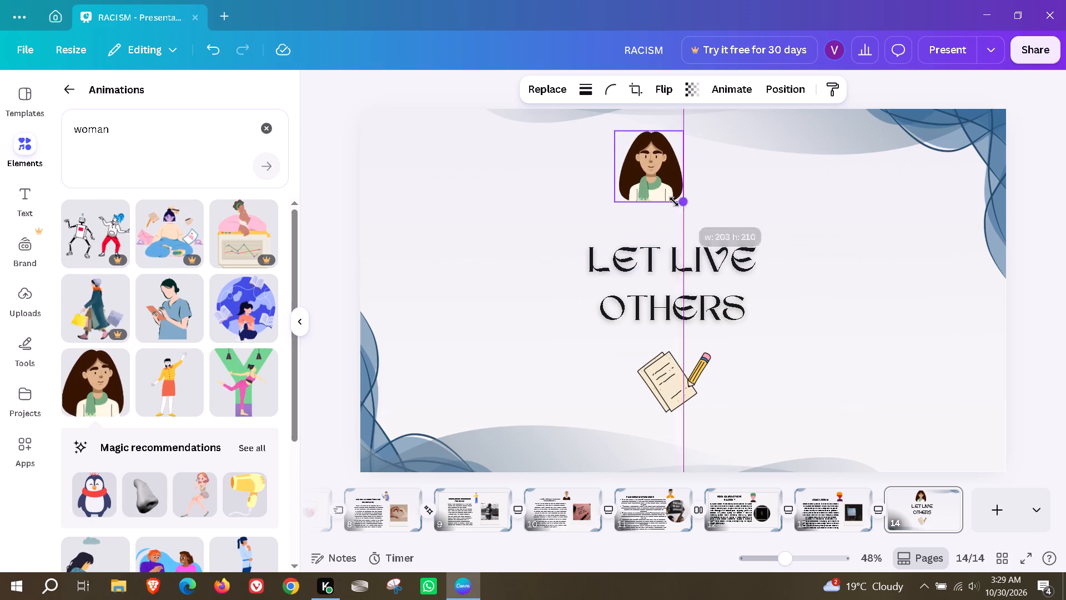
pyautogui.moveTo(674, 202); pyautogui.dragTo(665, 192)
pyautogui.moveTo(658, 182); pyautogui.dragTo(685, 216)
pyautogui.click(833, 263)
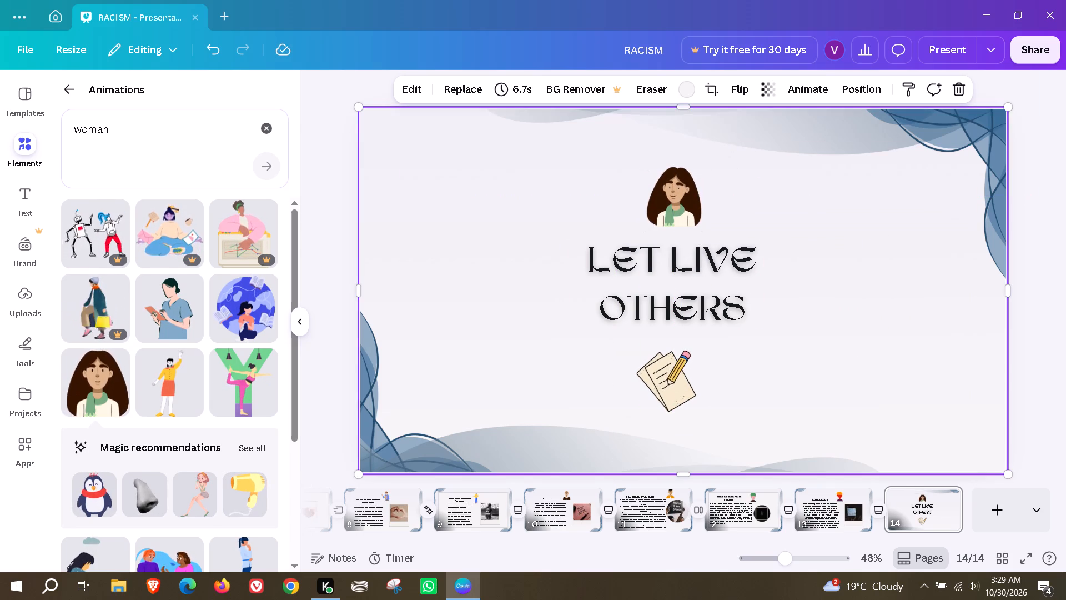
# Align the "LET LIVE OTHERS" heading and move the paper-and-pencil animation closer beneath it, roughly in line with the woman.
pyautogui.click(660, 317)
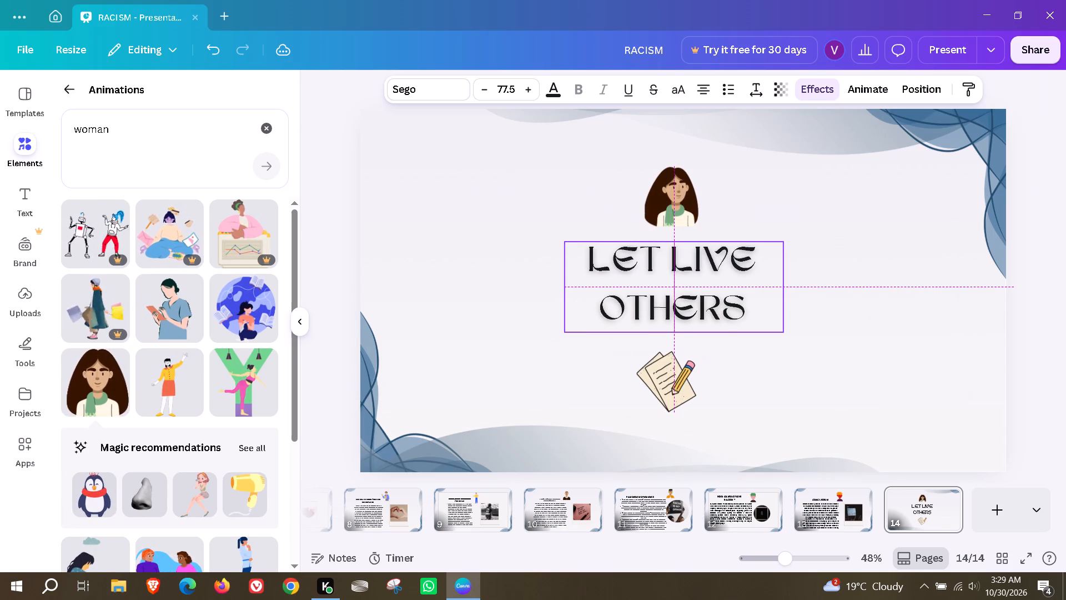
pyautogui.click(812, 376)
pyautogui.moveTo(675, 400); pyautogui.dragTo(681, 399)
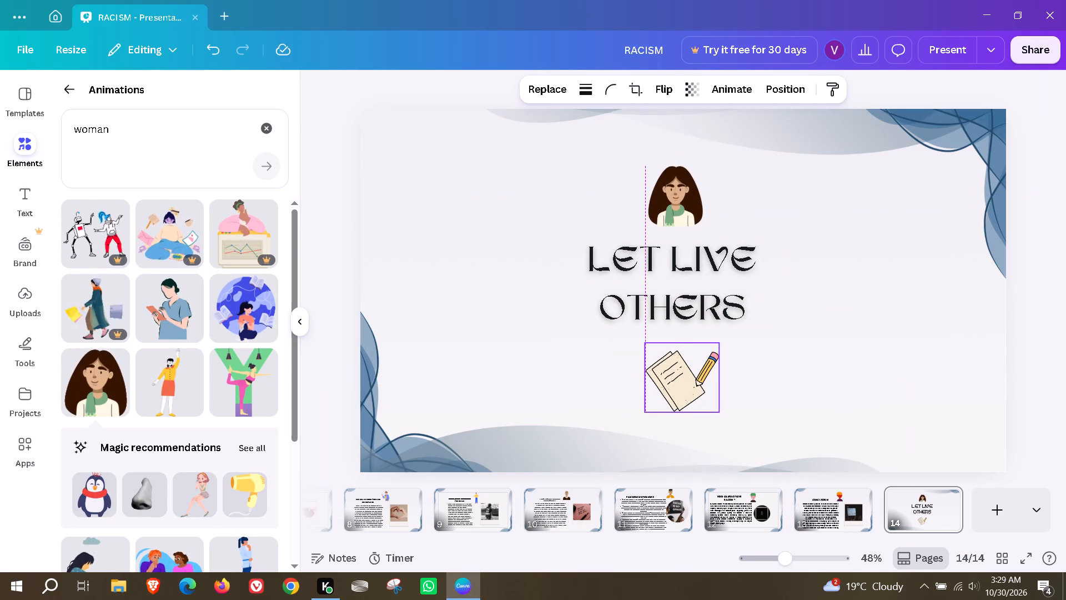
pyautogui.moveTo(681, 399); pyautogui.dragTo(691, 399)
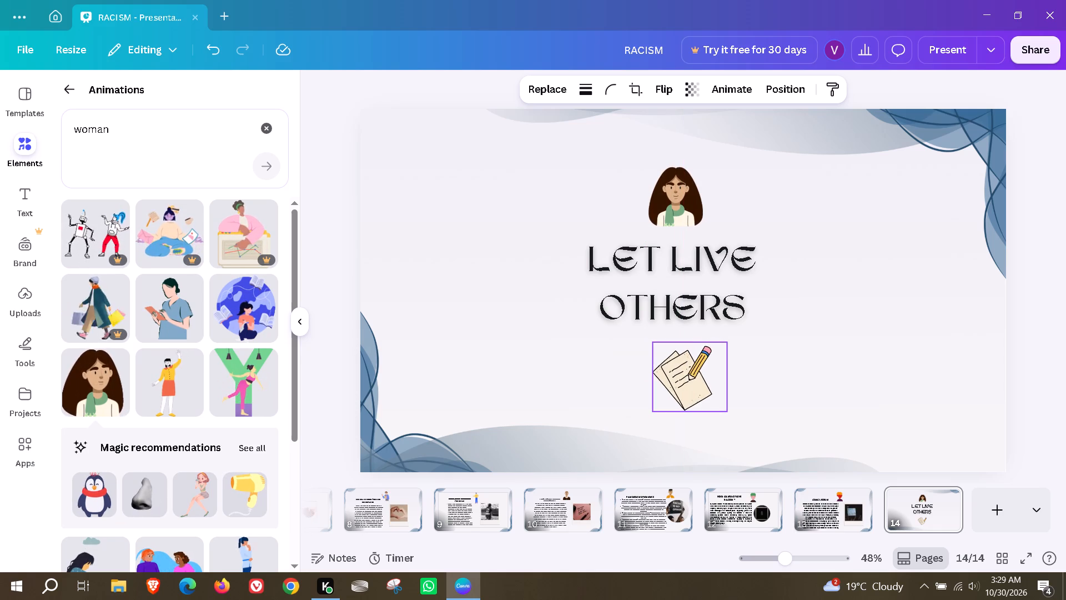
pyautogui.moveTo(691, 399); pyautogui.dragTo(687, 388)
pyautogui.click(828, 394)
pyautogui.click(824, 357)
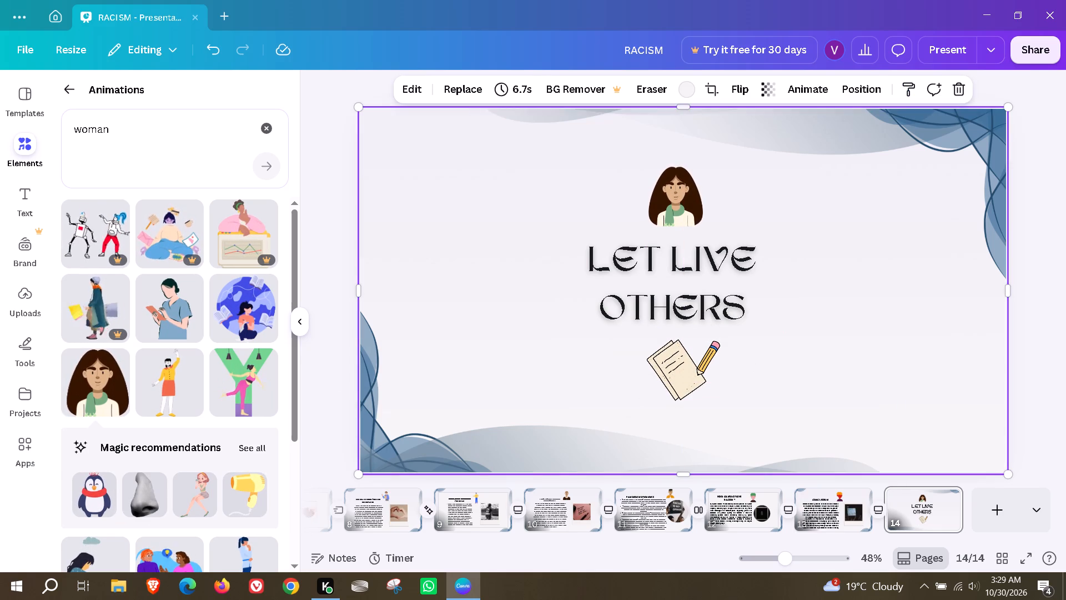
# Go back through the earlier pages, from page 2 to page 9, to check their text, photos and animations.
pyautogui.scroll(11, 813, 496)
pyautogui.scroll(-20, 814, 491)
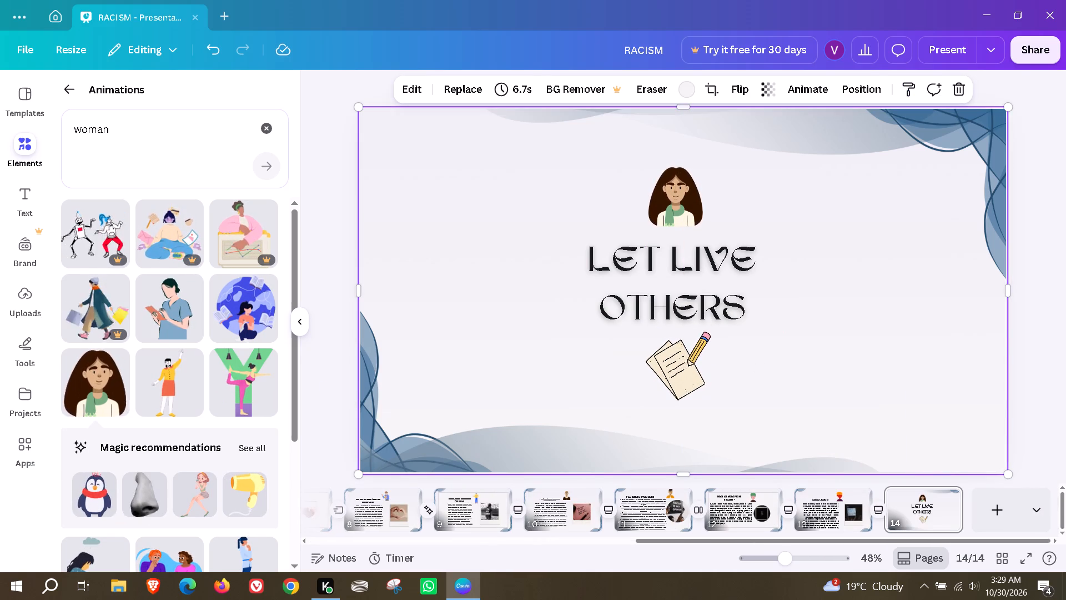
pyautogui.click(398, 506)
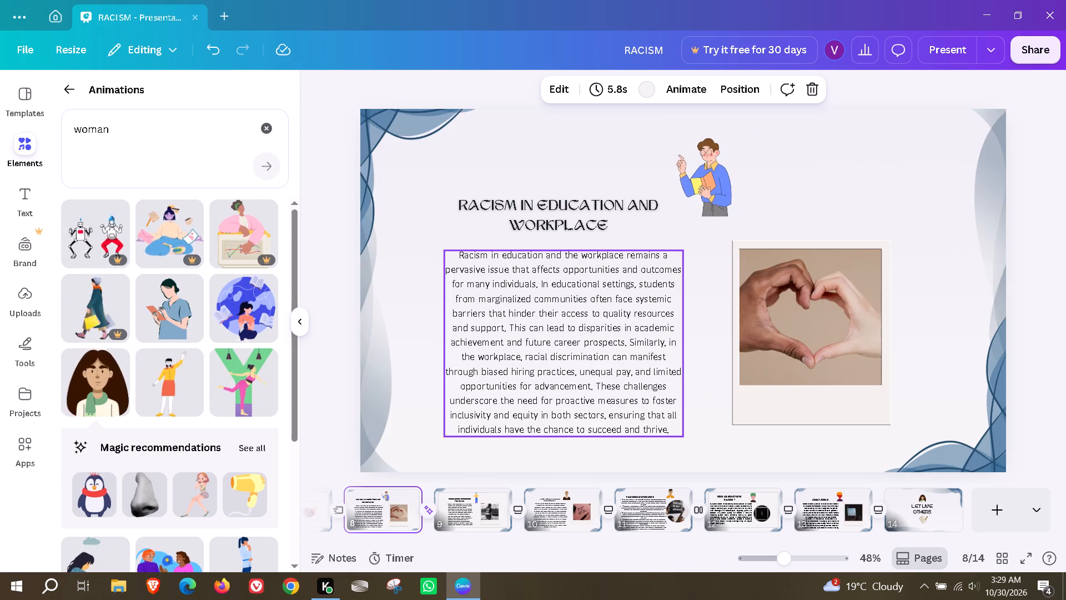
pyautogui.scroll(-15, 431, 523)
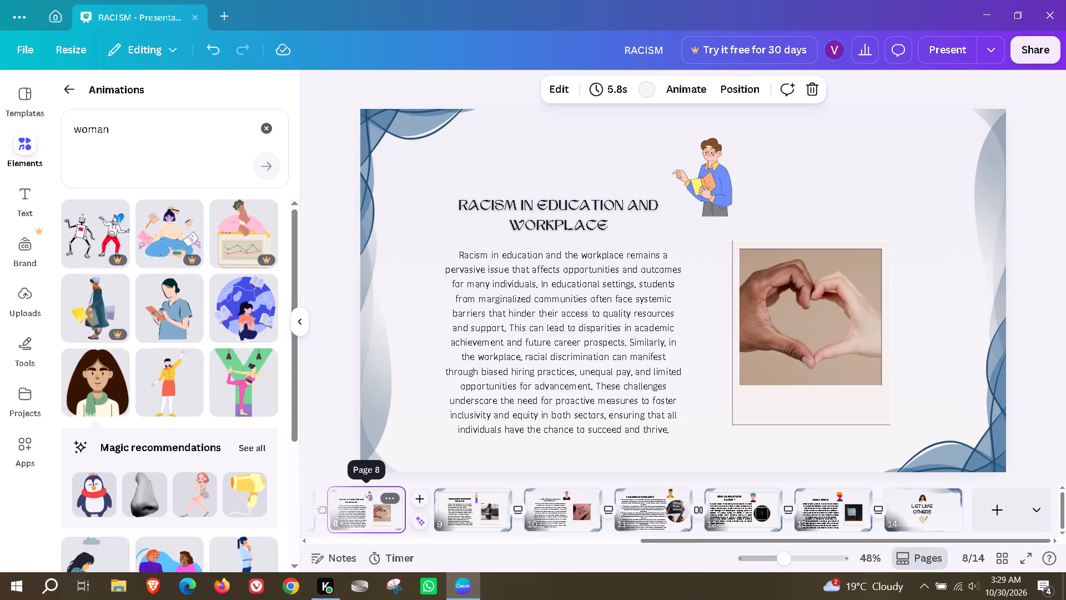
pyautogui.scroll(-4, 329, 518)
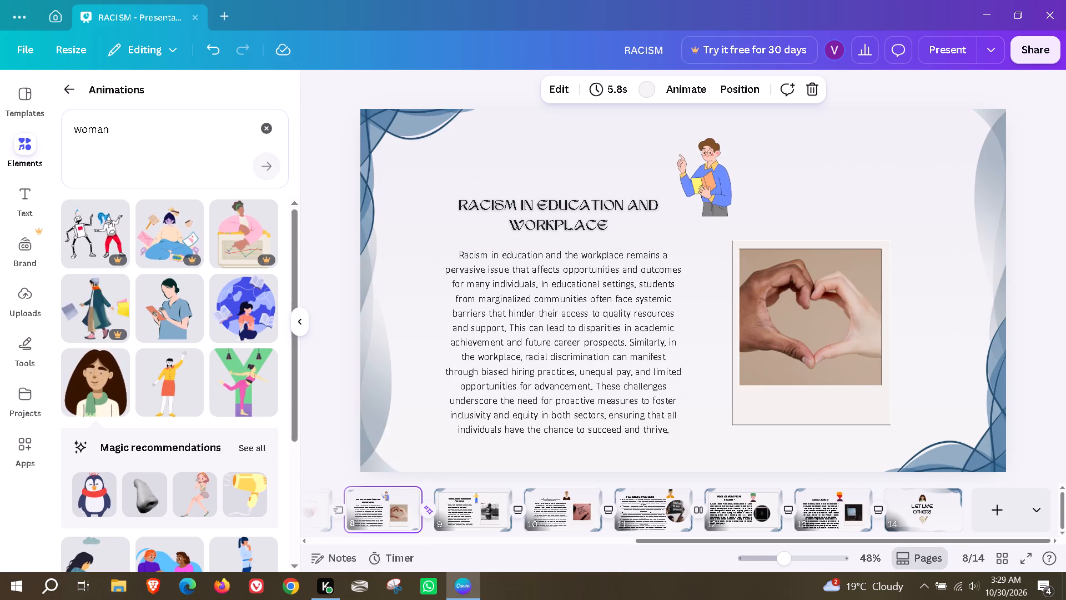
pyautogui.scroll(-2, 336, 543)
pyautogui.moveTo(362, 539); pyautogui.dragTo(303, 539)
pyautogui.click(364, 508)
pyautogui.scroll(-1, 507, 394)
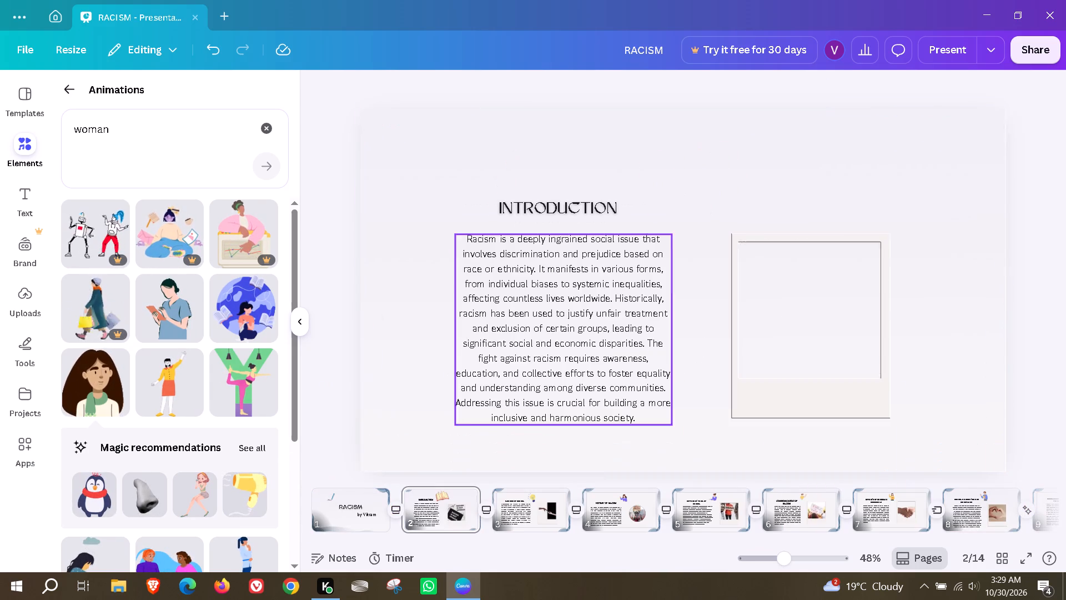
pyautogui.scroll(4, 502, 484)
pyautogui.scroll(-2, 506, 512)
pyautogui.scroll(-3, 152, 389)
pyautogui.scroll(4, 152, 389)
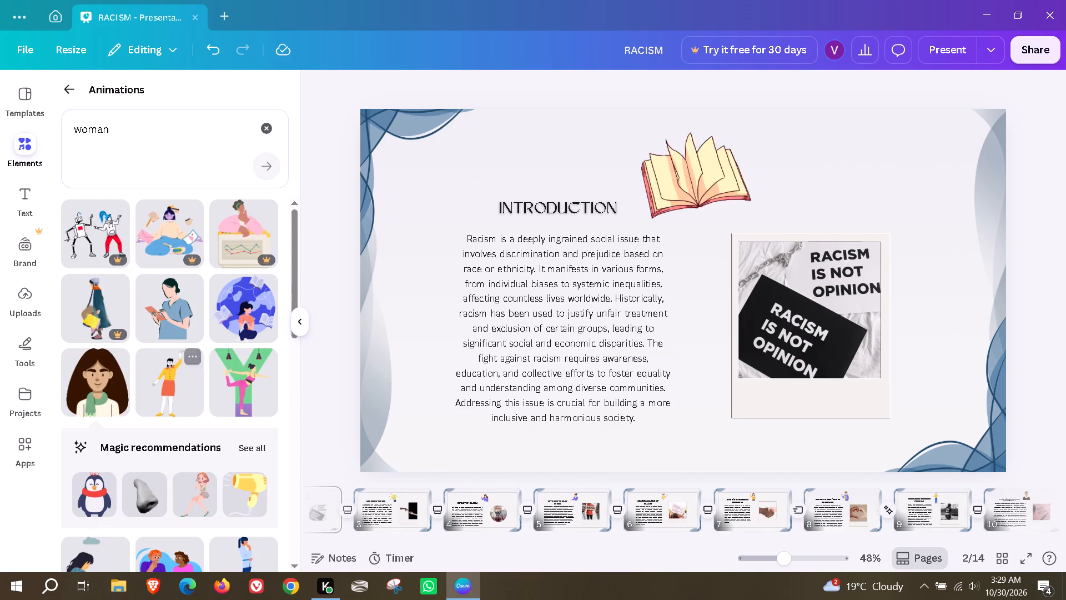
pyautogui.scroll(-6, 388, 523)
pyautogui.scroll(9, 402, 535)
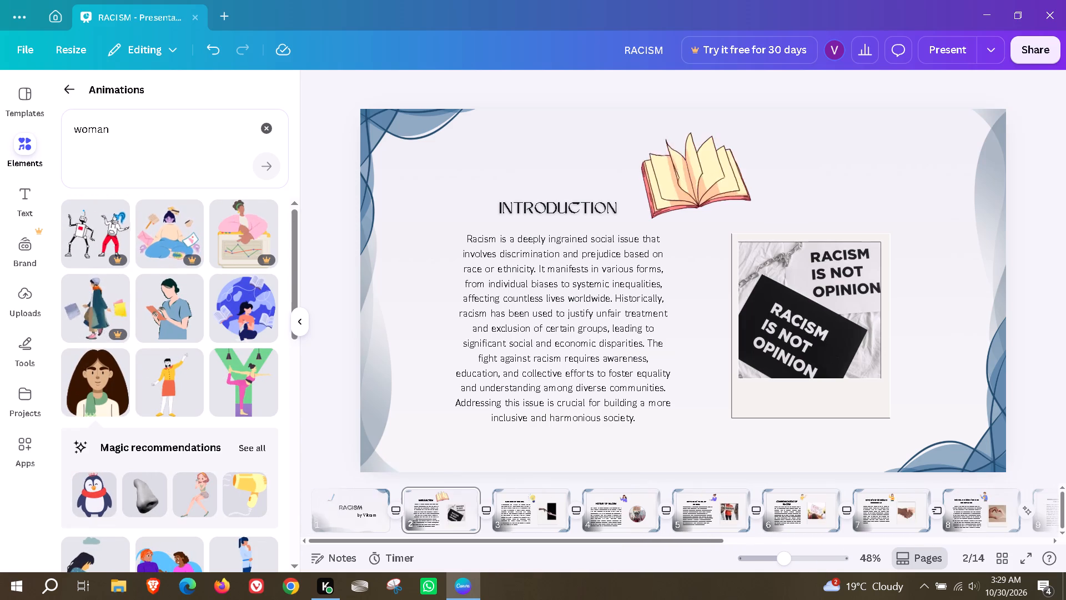
pyautogui.scroll(7, 402, 535)
pyautogui.click(420, 512)
pyautogui.click(531, 519)
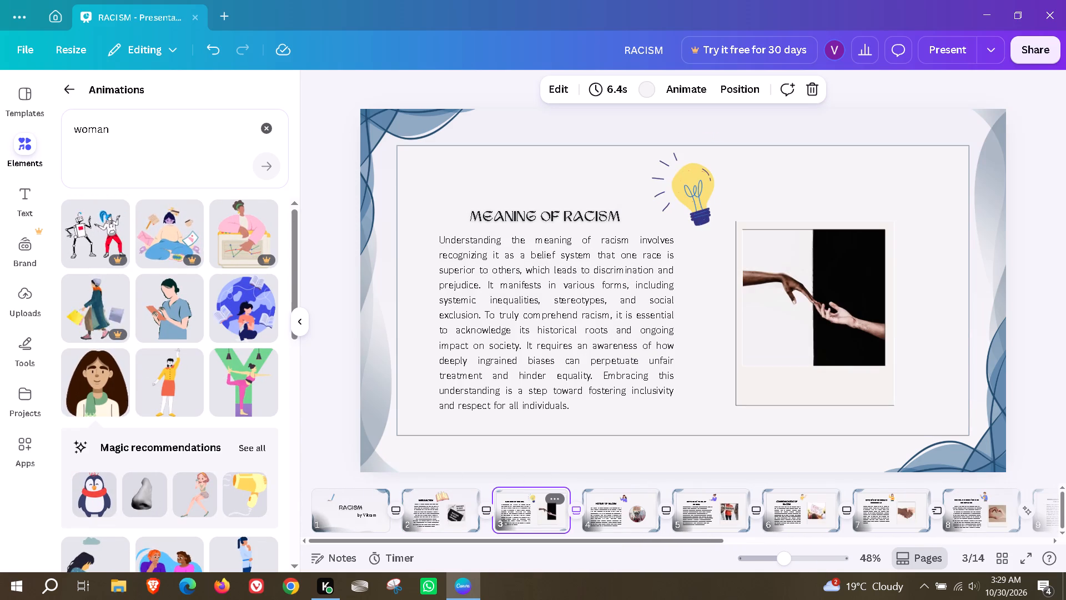
pyautogui.click(603, 516)
pyautogui.click(712, 513)
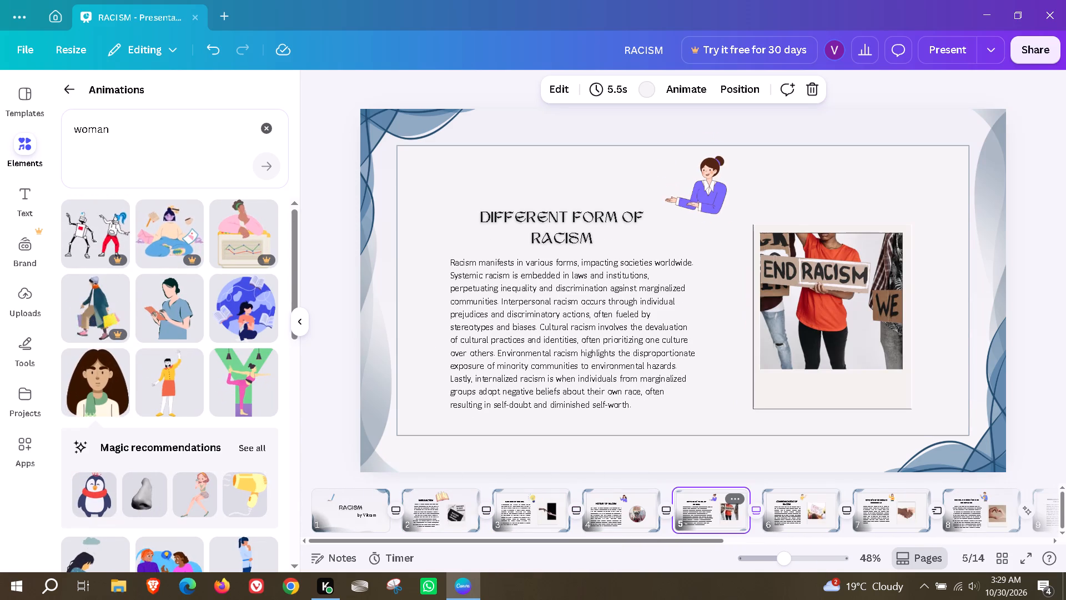
pyautogui.click(798, 513)
pyautogui.click(883, 516)
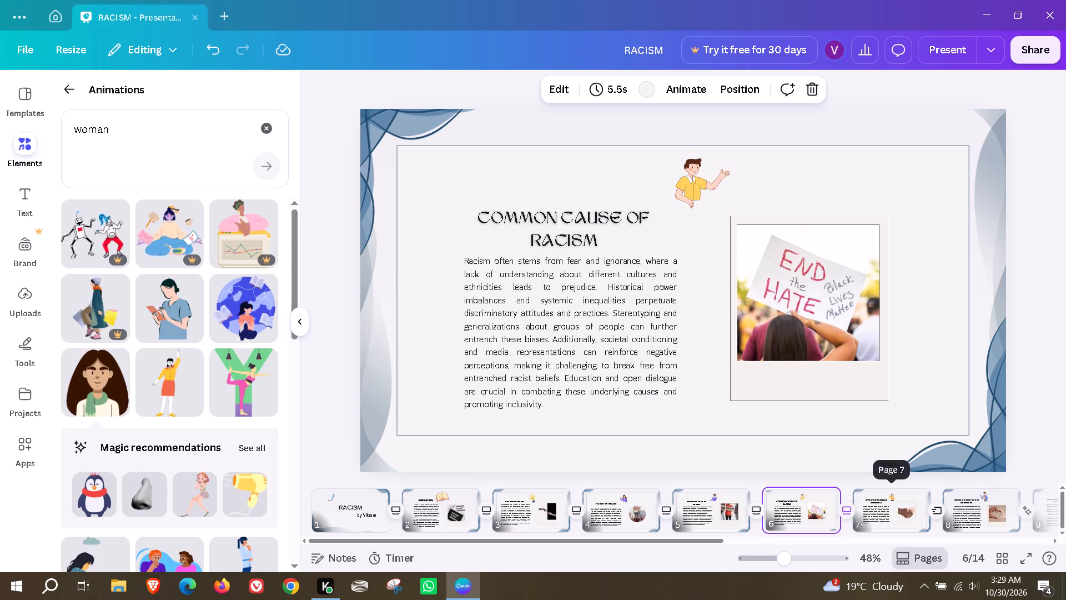
pyautogui.scroll(-1, 914, 514)
pyautogui.click(912, 517)
pyautogui.scroll(-2, 914, 517)
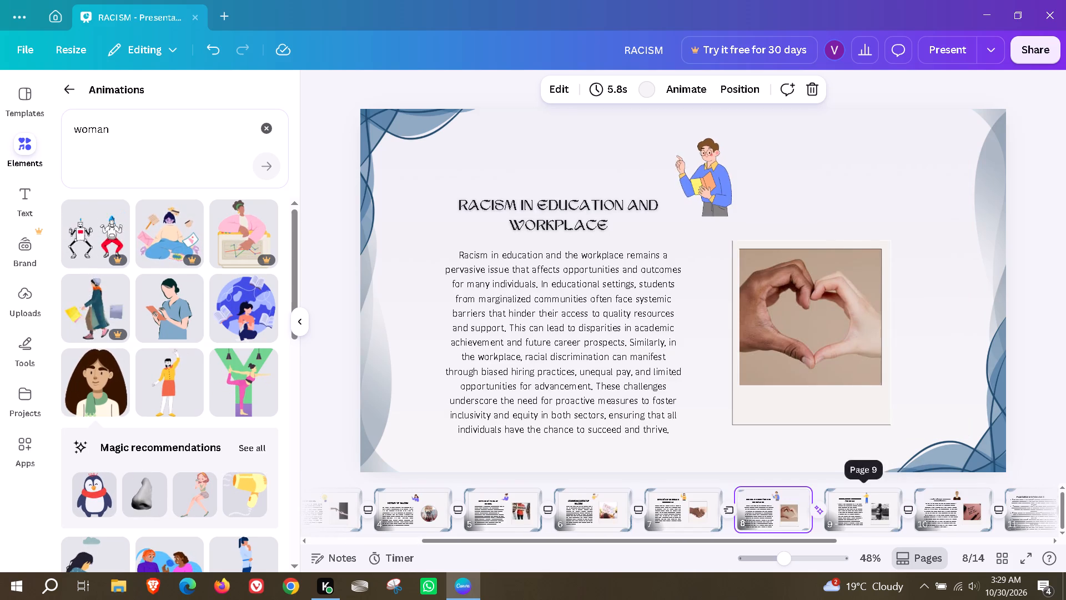
pyautogui.click(827, 509)
pyautogui.scroll(10, 724, 518)
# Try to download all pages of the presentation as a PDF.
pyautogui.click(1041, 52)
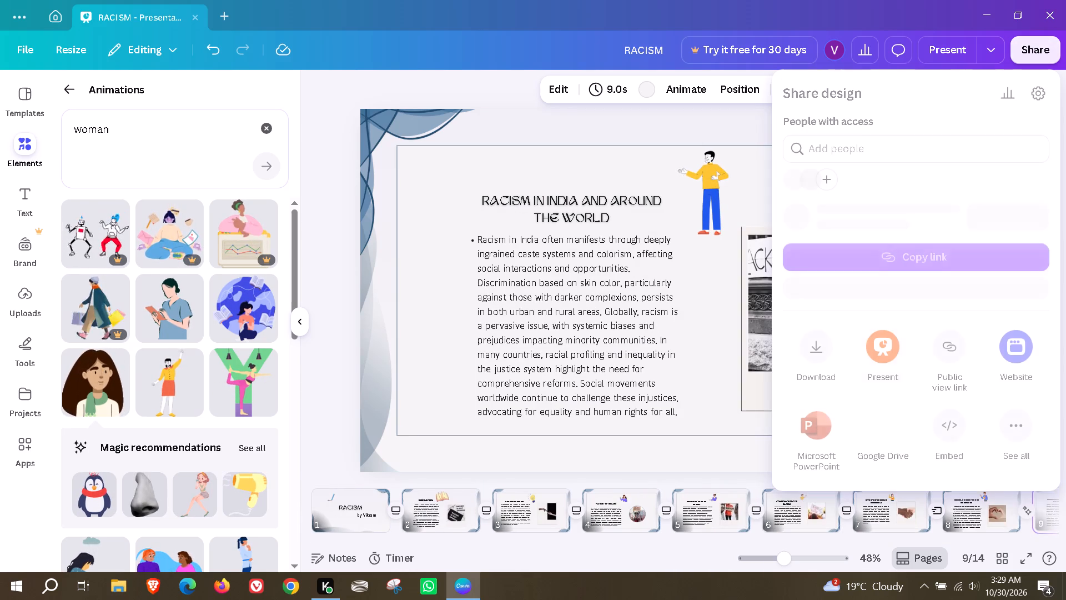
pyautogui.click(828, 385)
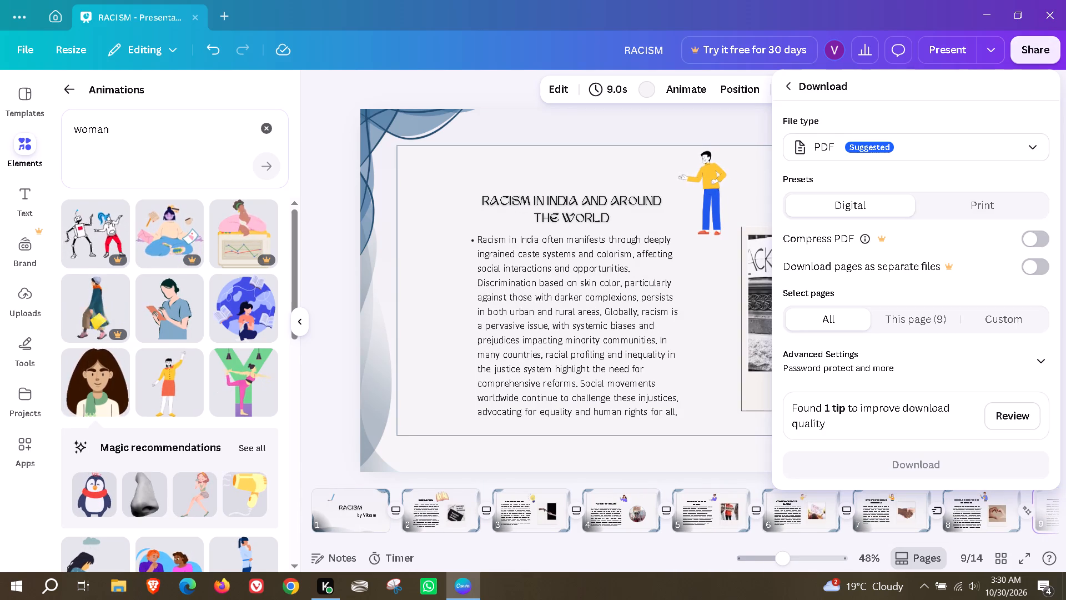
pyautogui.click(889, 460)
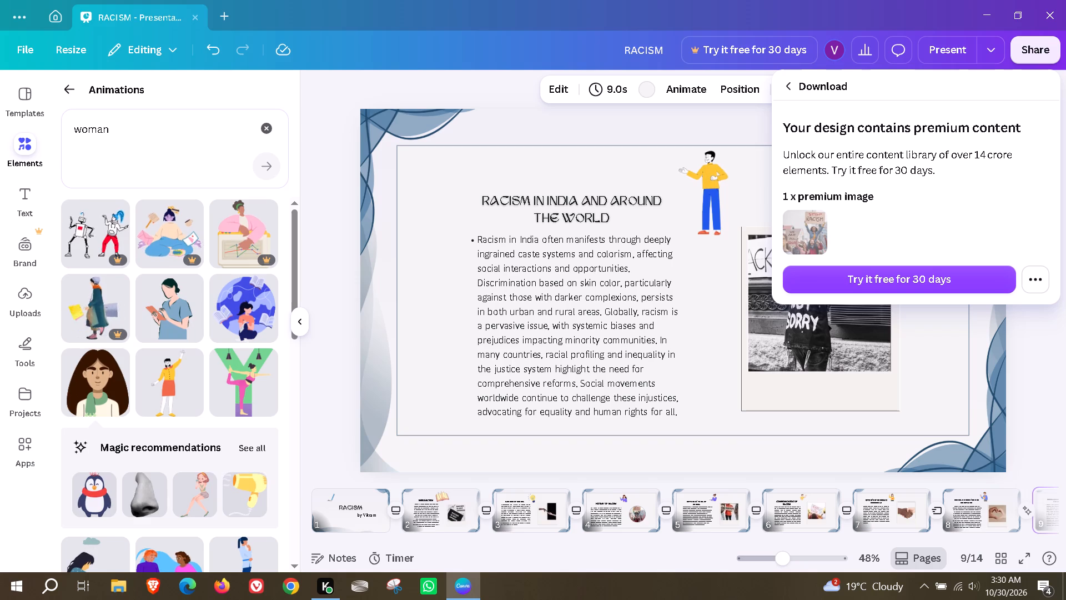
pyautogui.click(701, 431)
# Select the premium photo in the circular frame on page 4 and search the photo library for "black lives".
pyautogui.click(630, 519)
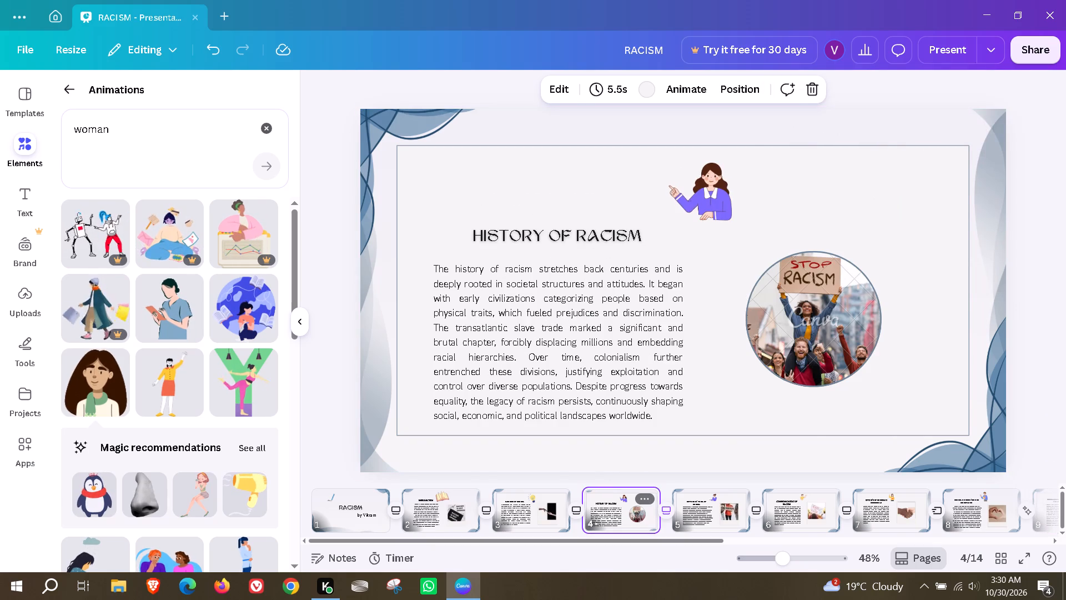
pyautogui.click(837, 331)
pyautogui.click(834, 213)
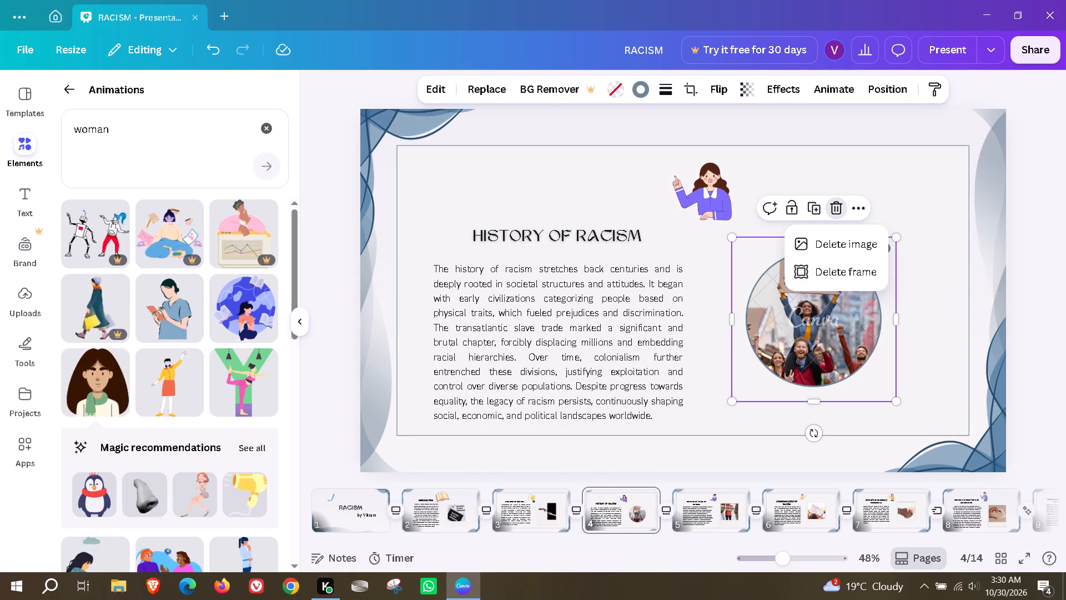
pyautogui.click(76, 93)
pyautogui.click(267, 385)
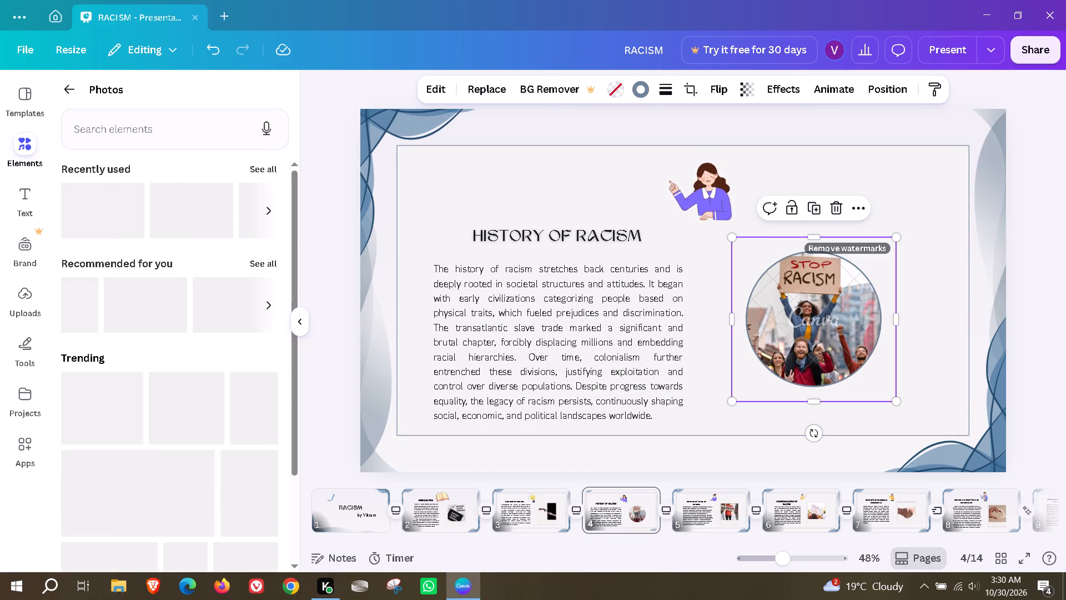
pyautogui.scroll(-4, 104, 339)
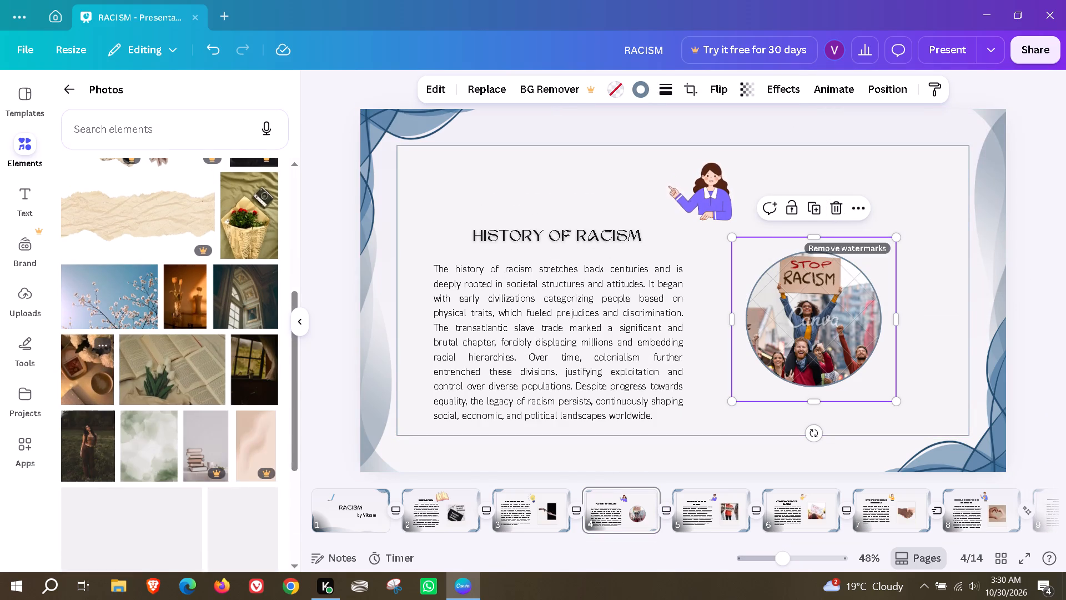
pyautogui.scroll(-3, 104, 339)
pyautogui.scroll(1, 98, 128)
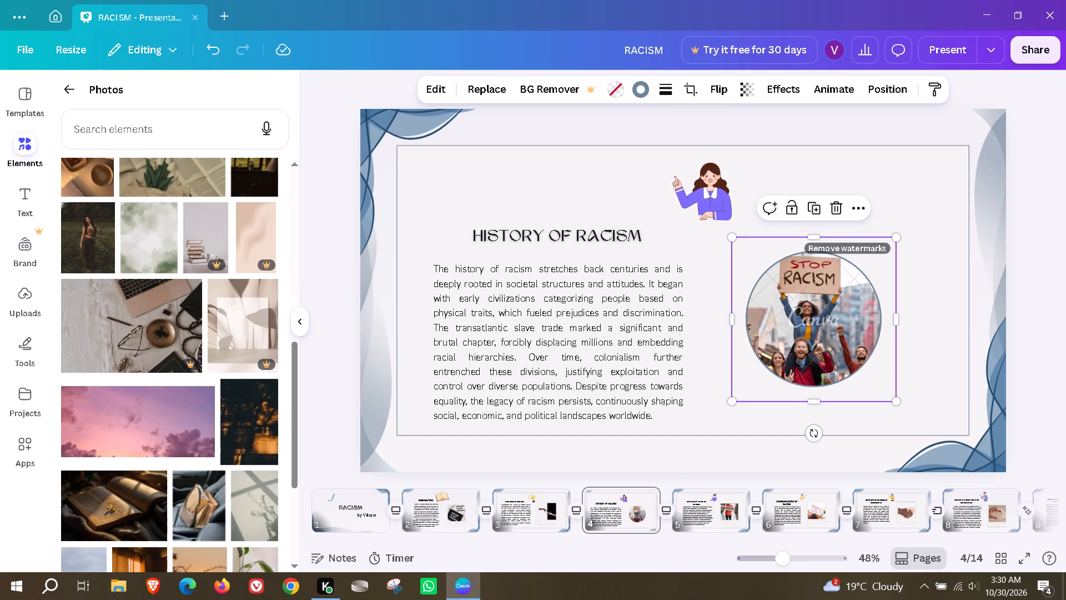
pyautogui.click(107, 121)
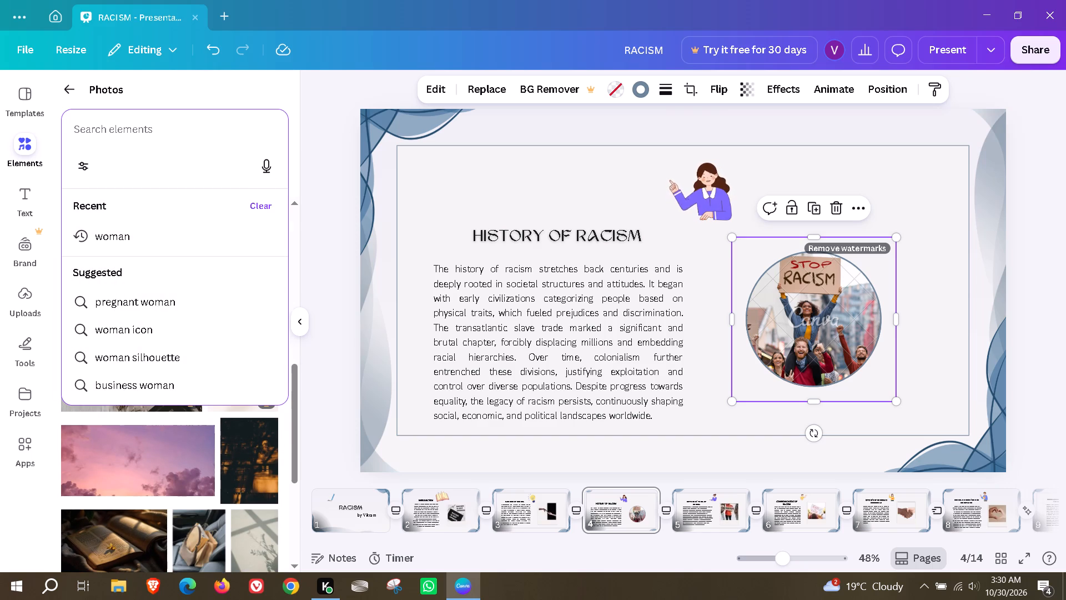
pyautogui.write('black livee')
pyautogui.press('BackSpace')
pyautogui.press('s')
pyautogui.press('Return')
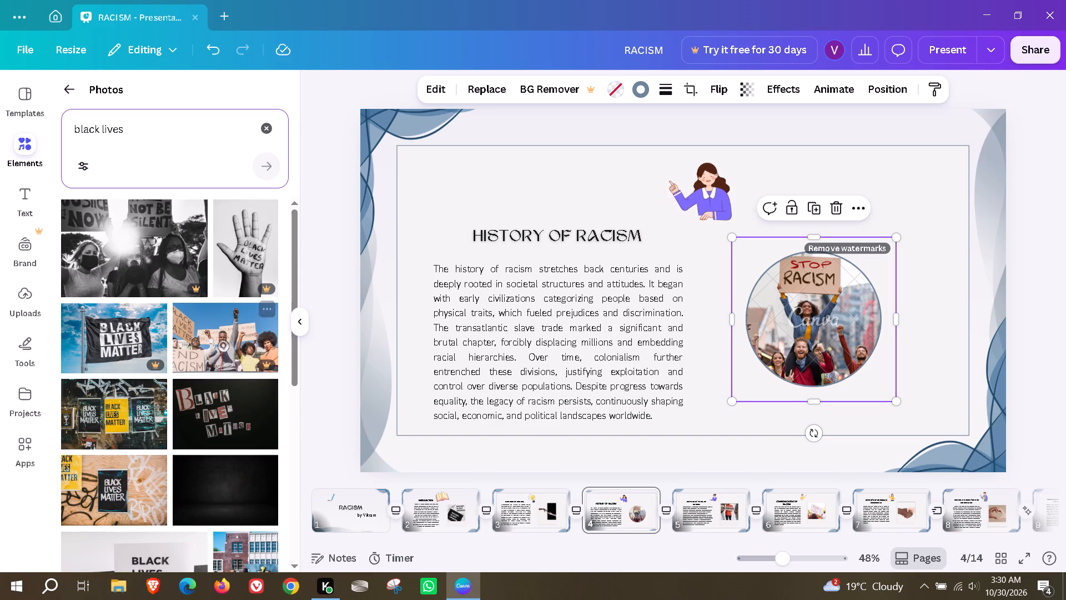
# Replace the circular frame's premium photo with the free photo of a "Black Lives Matter" poster on a graffitied wooden wall.
pyautogui.scroll(-2, 102, 428)
pyautogui.moveTo(136, 367); pyautogui.dragTo(506, 389)
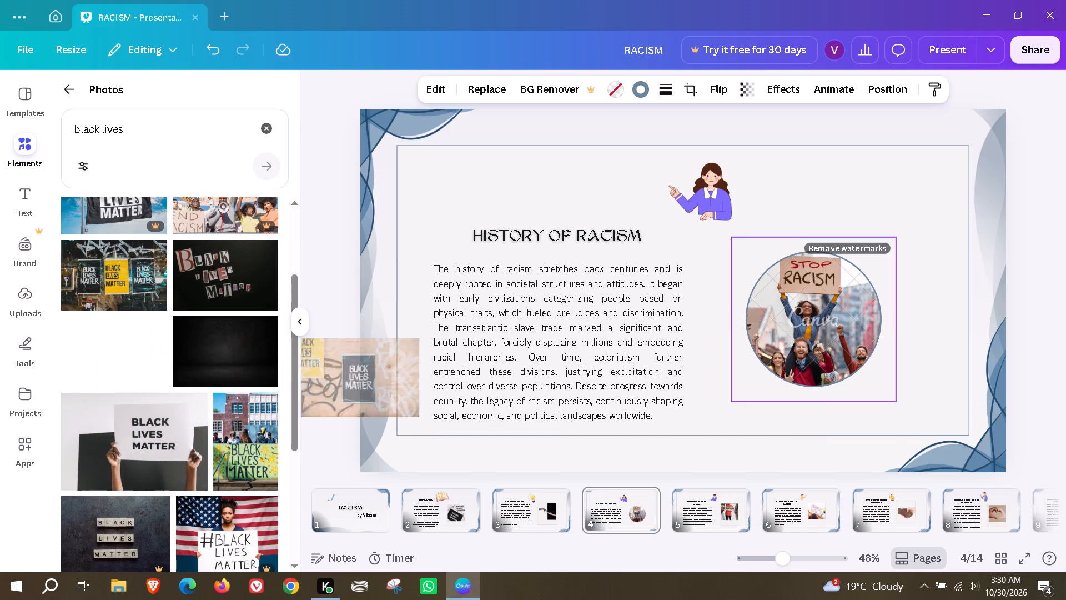
pyautogui.moveTo(506, 389); pyautogui.dragTo(812, 308)
pyautogui.click(943, 401)
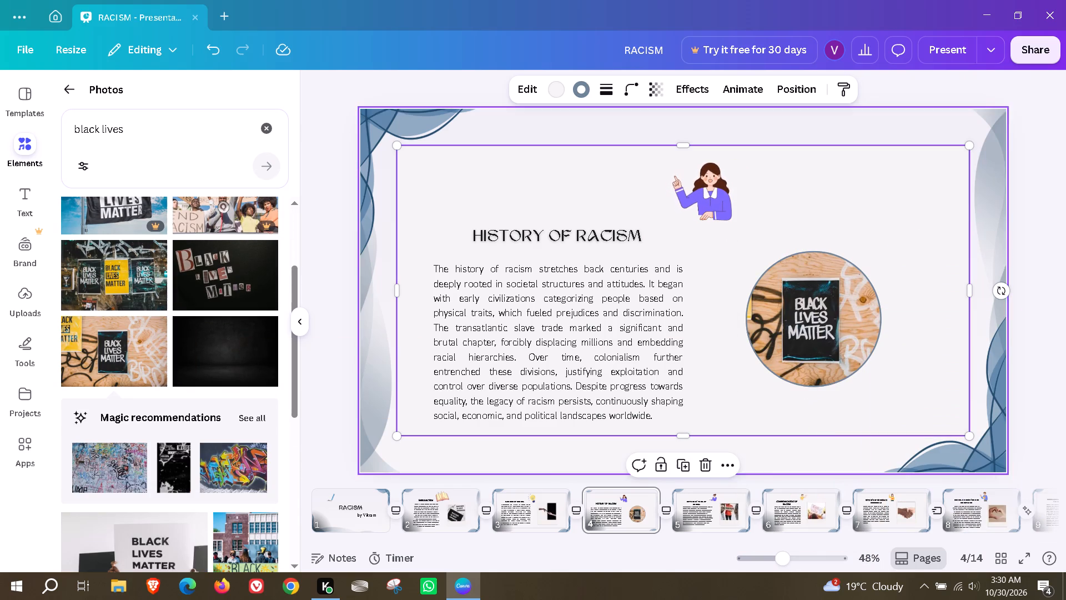
# Download the whole presentation as a standard PDF and save it as RACISM.pdf in the Downloads folder.
pyautogui.click(1027, 56)
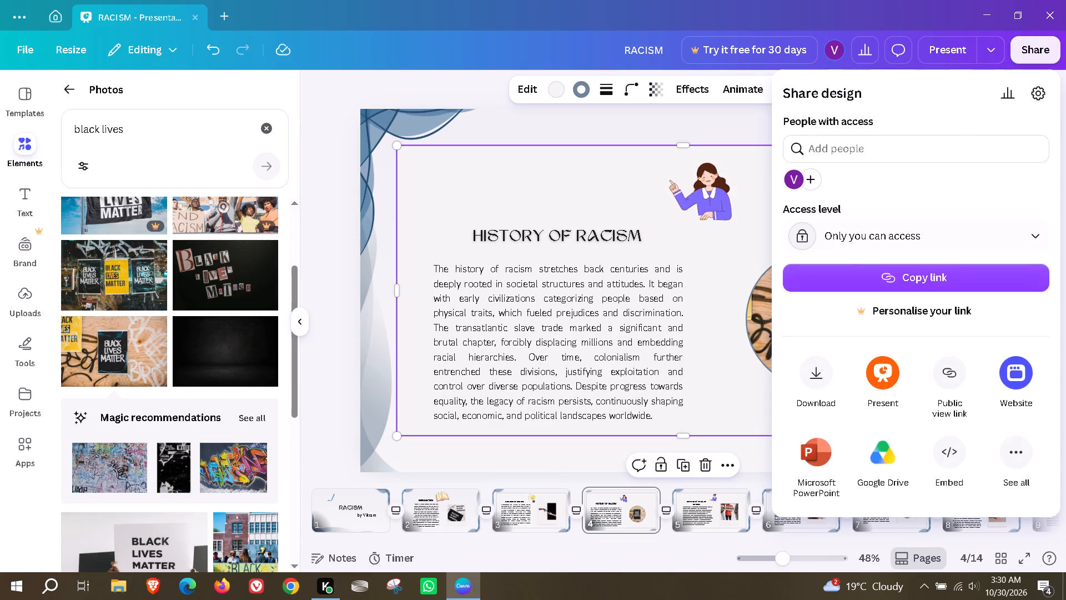
pyautogui.click(821, 381)
pyautogui.click(915, 466)
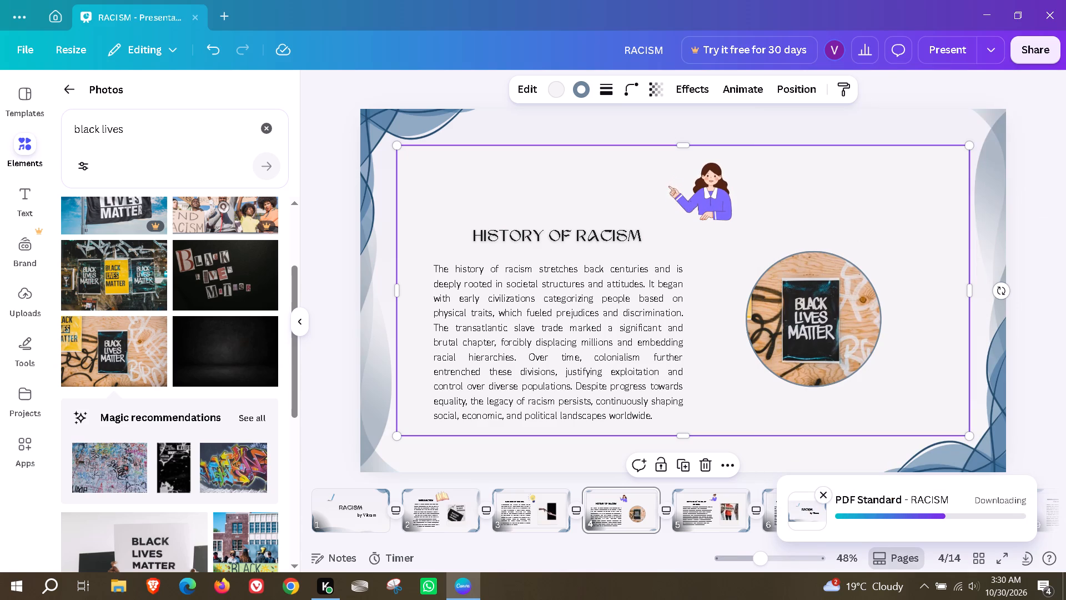
pyautogui.scroll(-4, 166, 349)
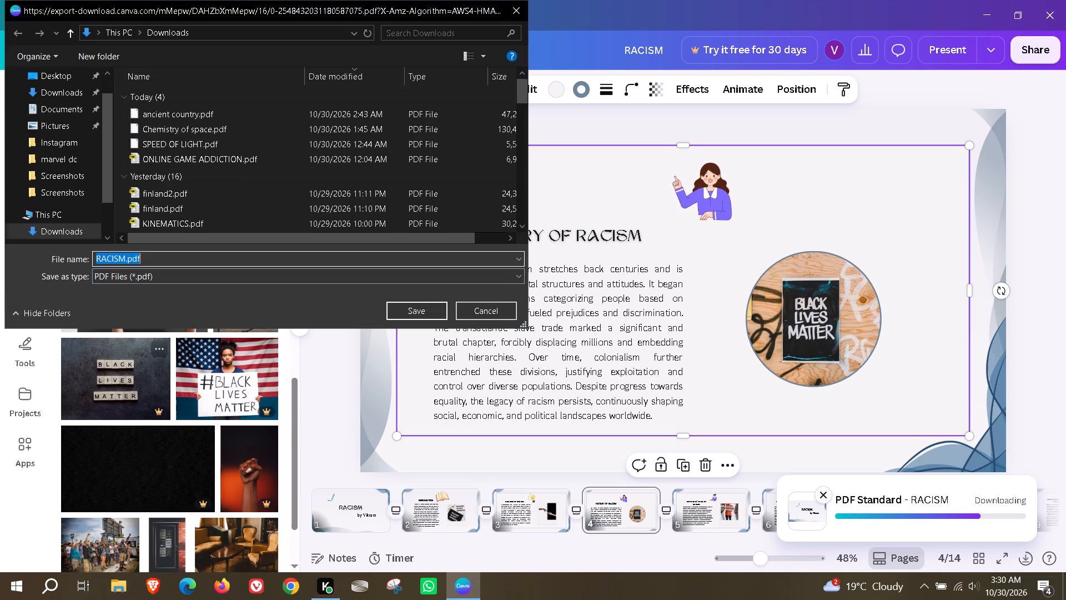
pyautogui.click(387, 314)
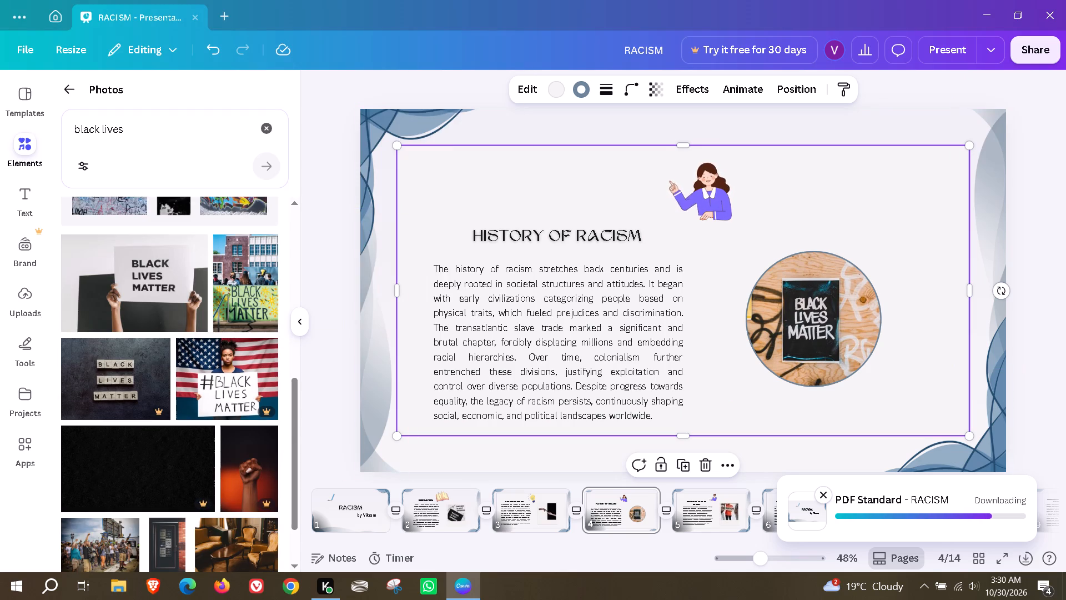
# Download all pages of the presentation as an MP4 video at 1080p.
pyautogui.click(1022, 58)
pyautogui.click(833, 379)
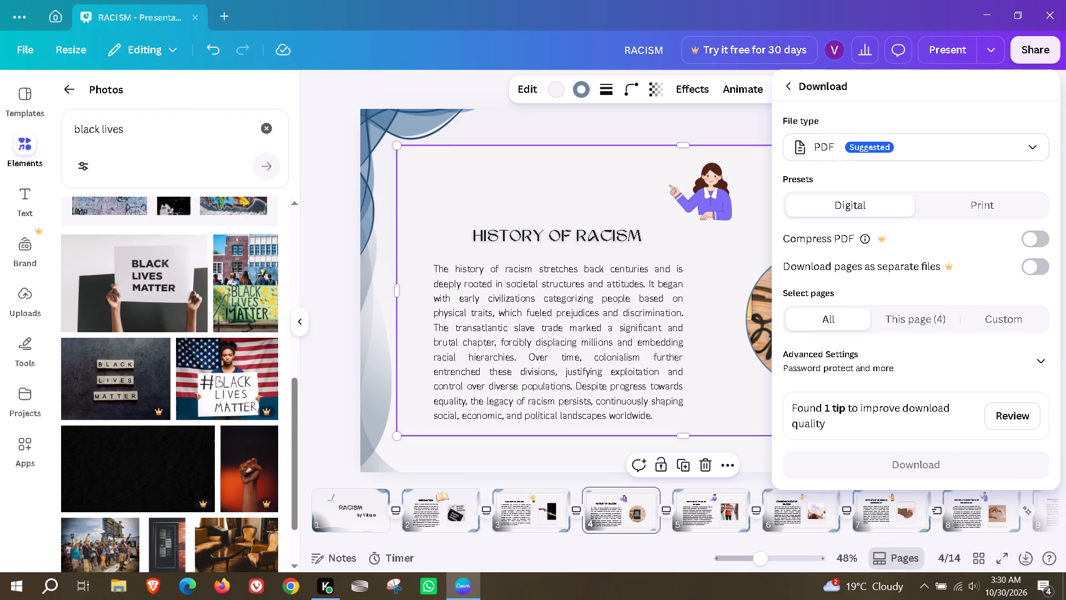
pyautogui.click(864, 149)
pyautogui.click(856, 271)
pyautogui.click(911, 360)
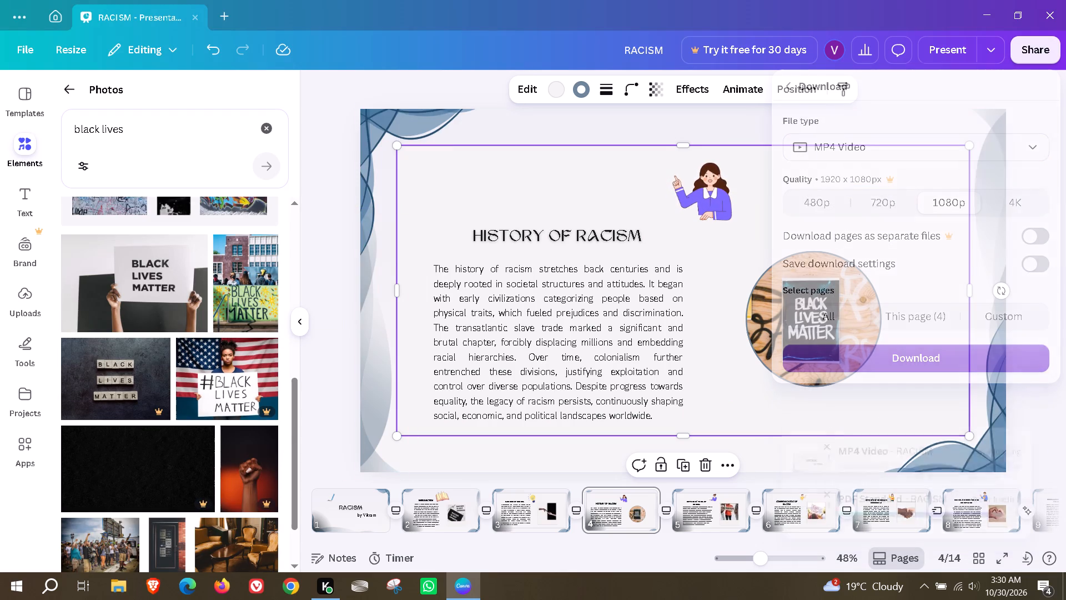
# Browse the trending animations and add the cartoon eyes with pink cheeks to page 4.
pyautogui.scroll(-2, 164, 346)
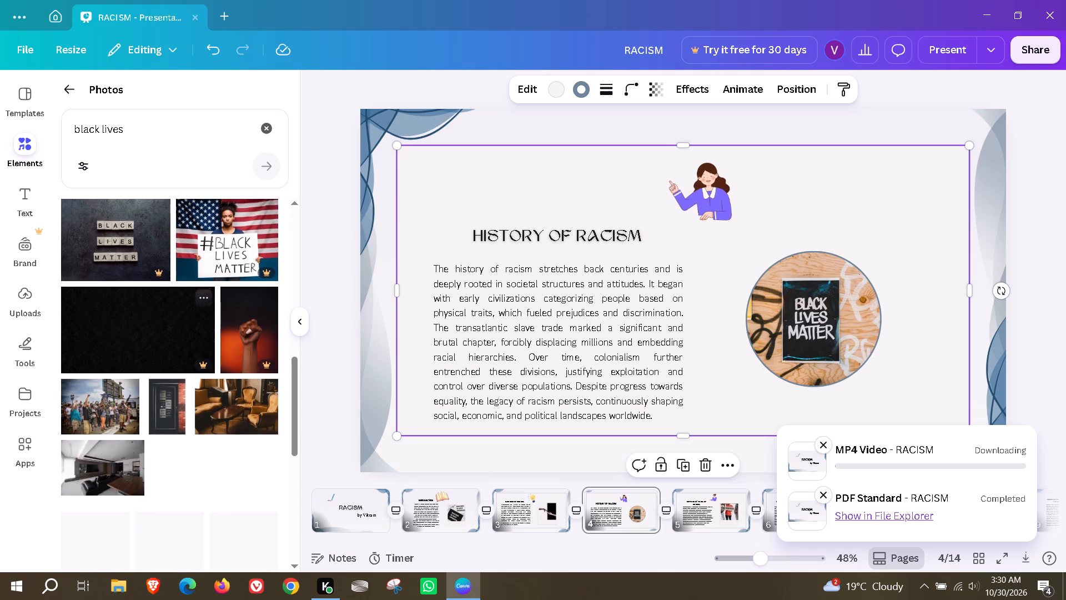
pyautogui.scroll(12, 164, 346)
pyautogui.click(67, 100)
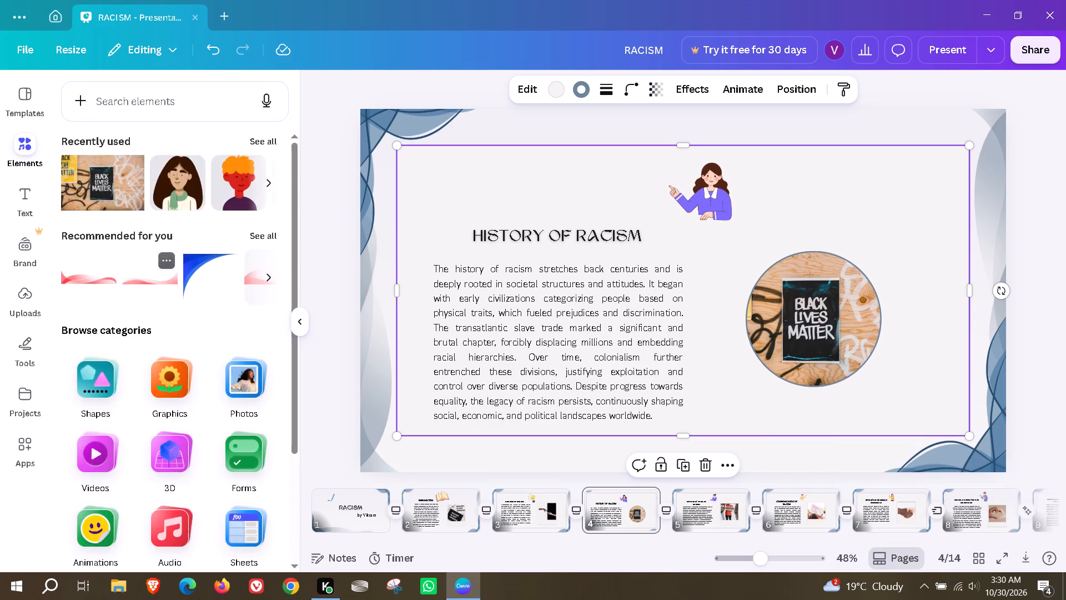
pyautogui.scroll(-2, 173, 298)
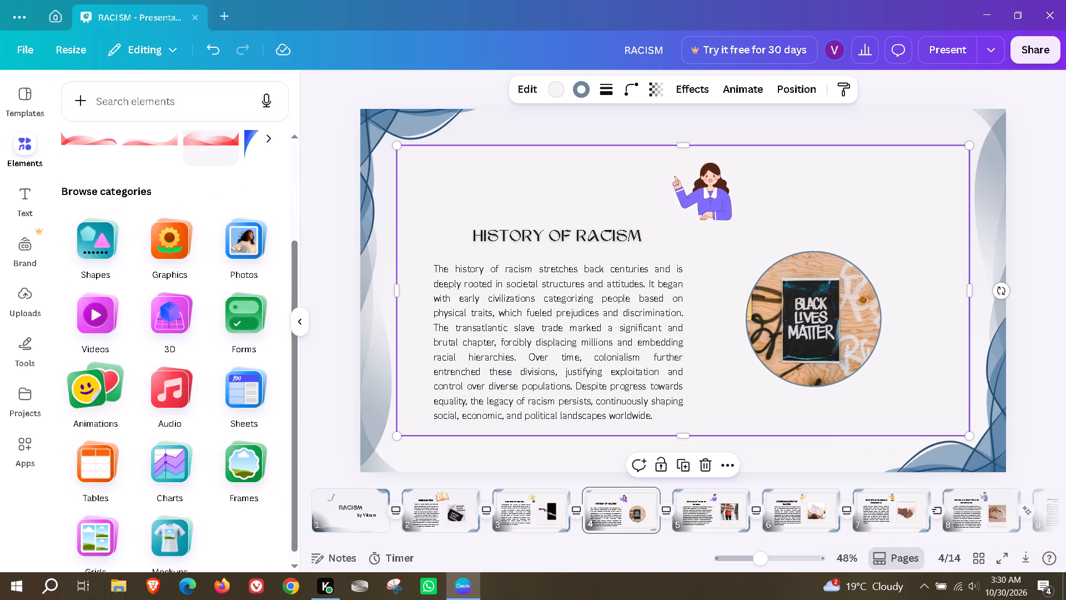
pyautogui.scroll(-2, 103, 509)
pyautogui.click(99, 383)
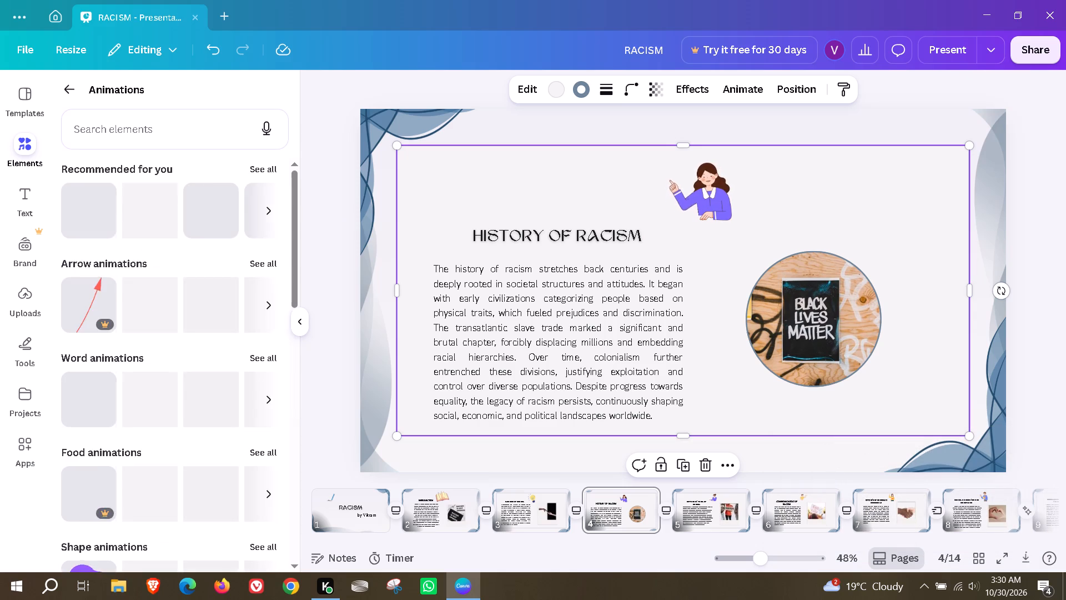
pyautogui.scroll(-8, 185, 372)
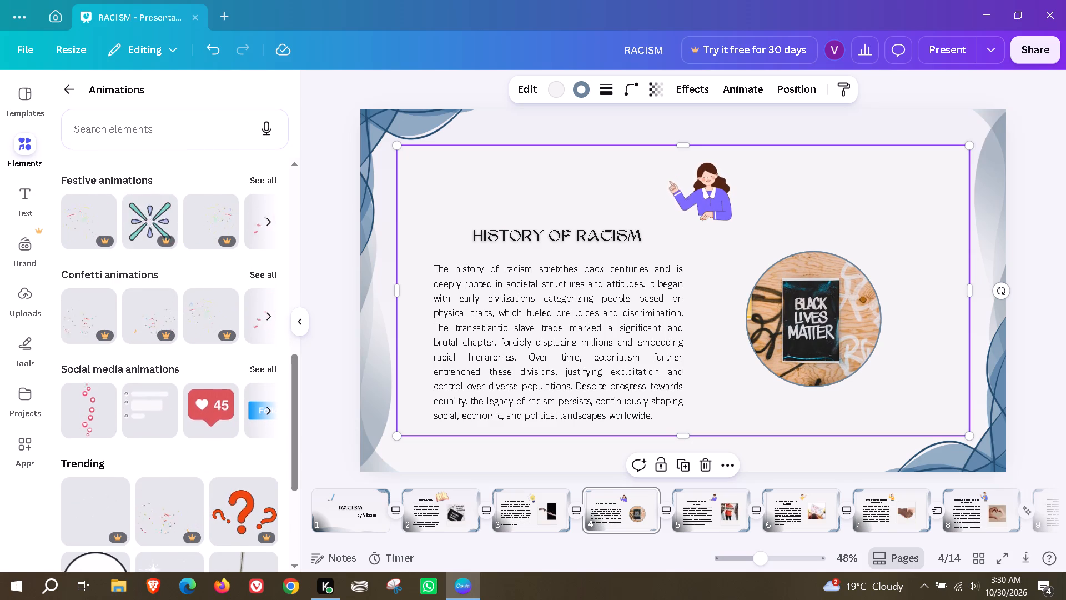
pyautogui.scroll(-3, 182, 372)
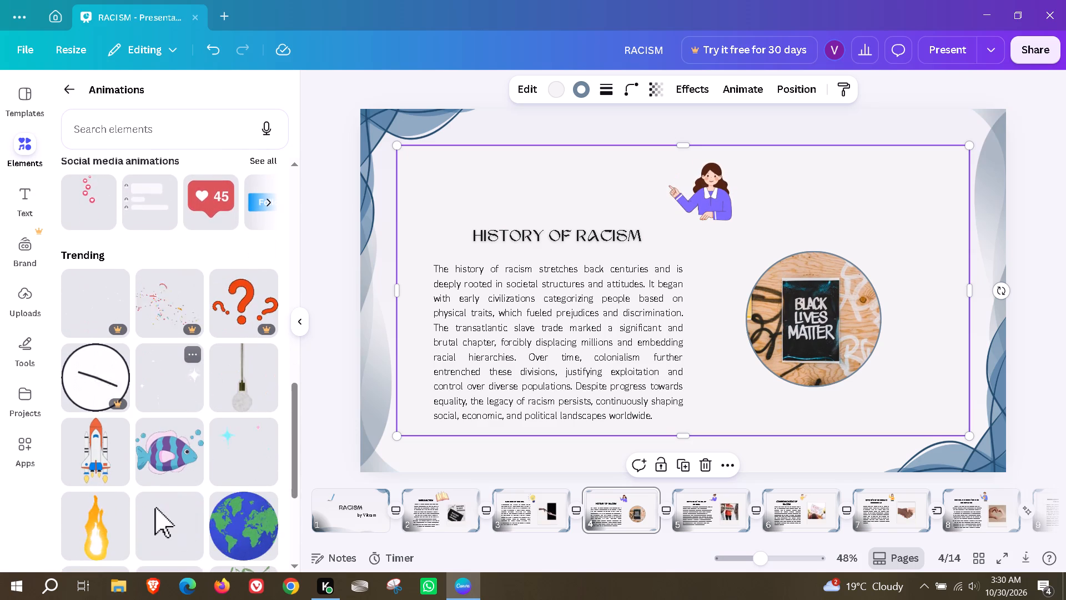
pyautogui.scroll(-5, 182, 372)
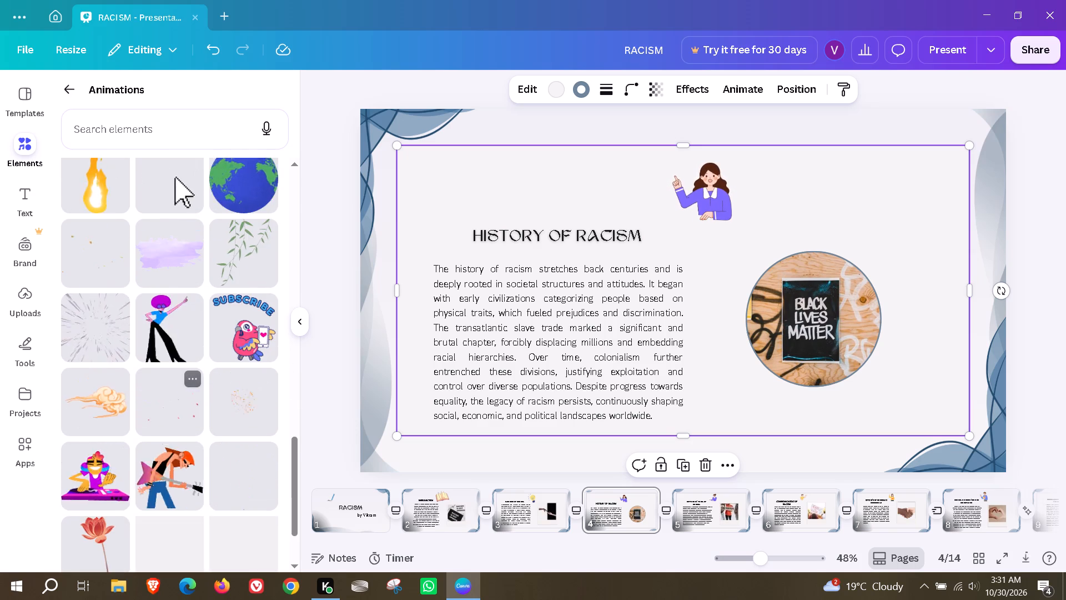
pyautogui.scroll(-4, 178, 373)
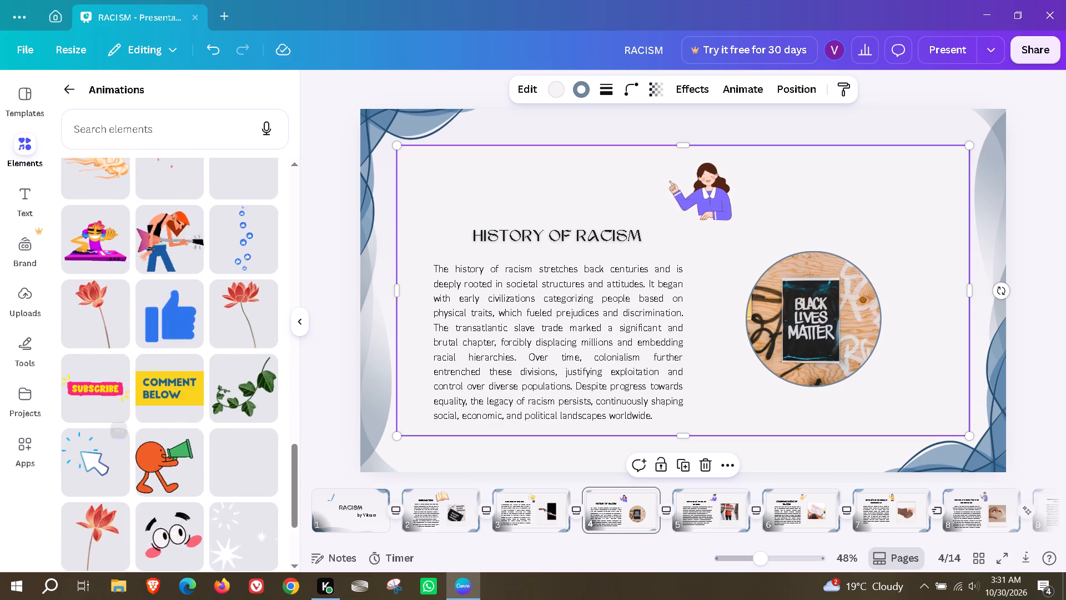
pyautogui.scroll(-2, 63, 504)
pyautogui.moveTo(149, 421); pyautogui.dragTo(425, 259)
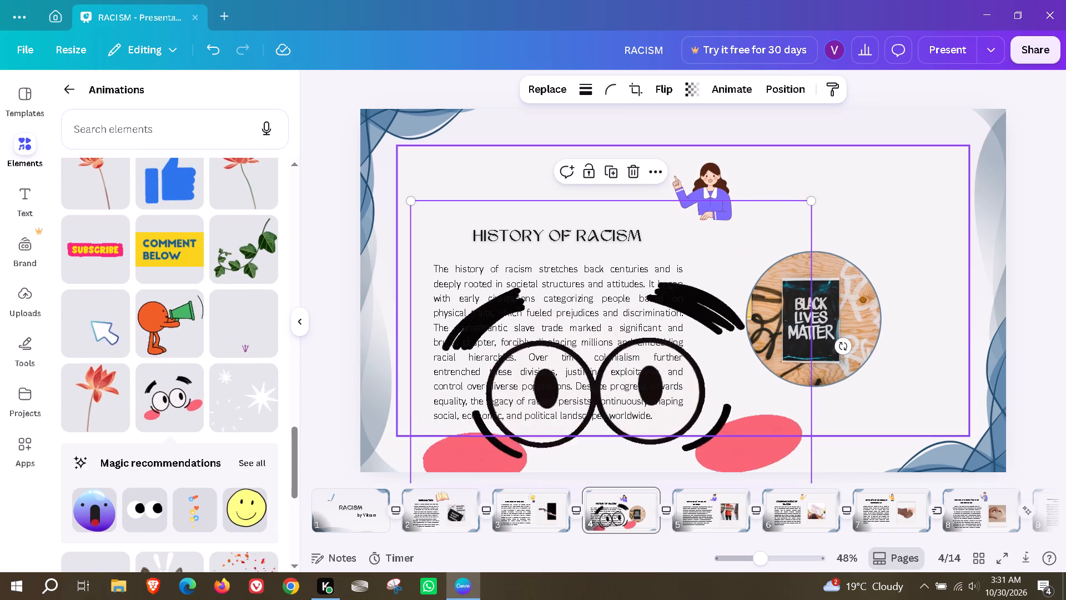
# Shrink the cartoon-eyes animation and place it over the upper-left corner of the page's inner border.
pyautogui.moveTo(812, 202); pyautogui.dragTo(629, 313)
pyautogui.click(428, 309)
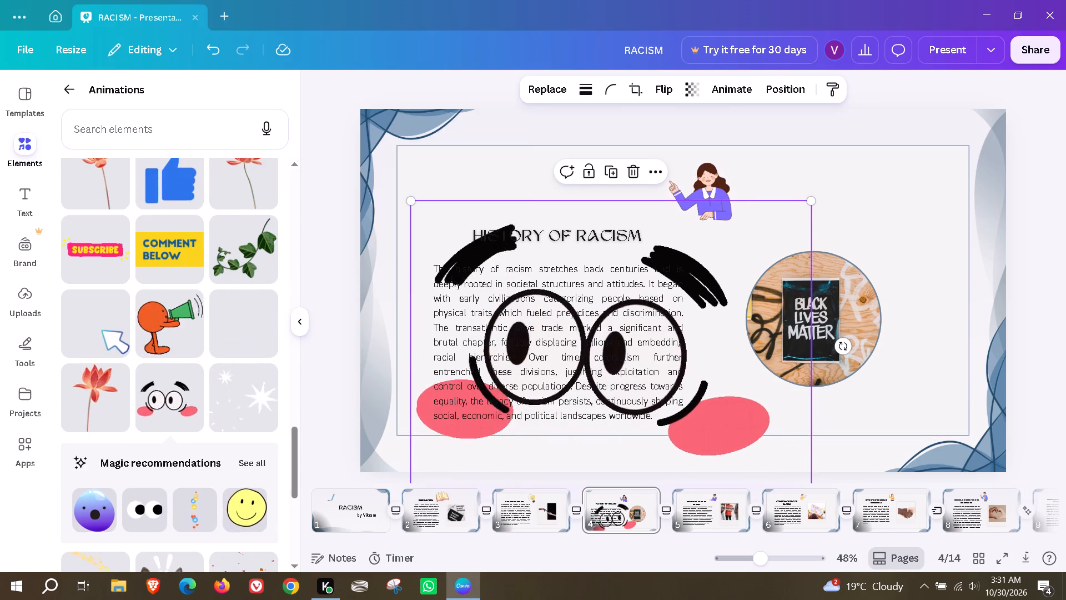
pyautogui.moveTo(809, 203); pyautogui.dragTo(515, 451)
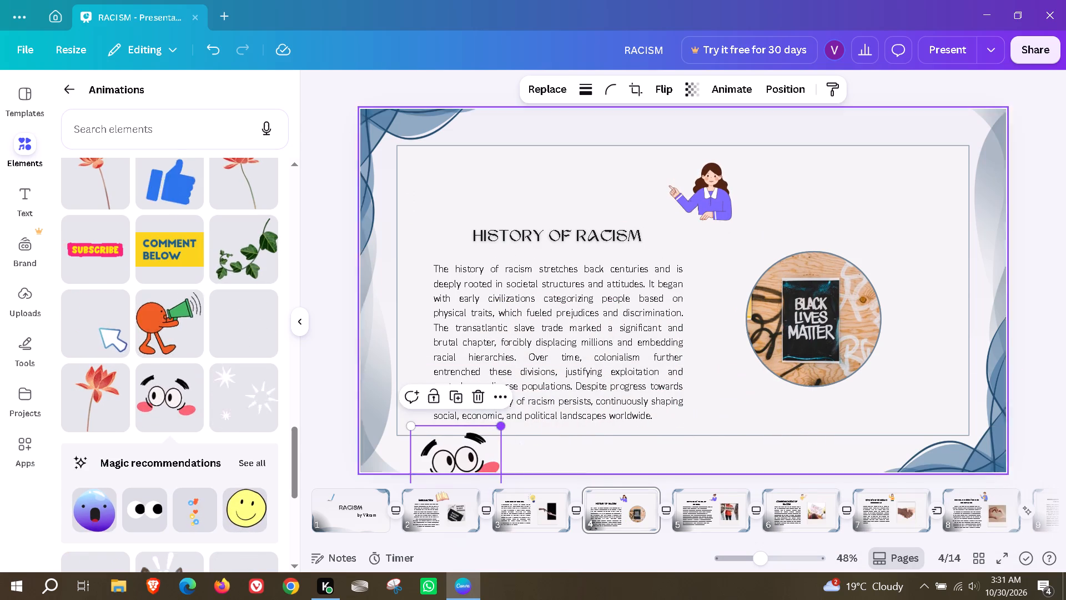
pyautogui.moveTo(457, 456); pyautogui.dragTo(435, 152)
pyautogui.click(509, 174)
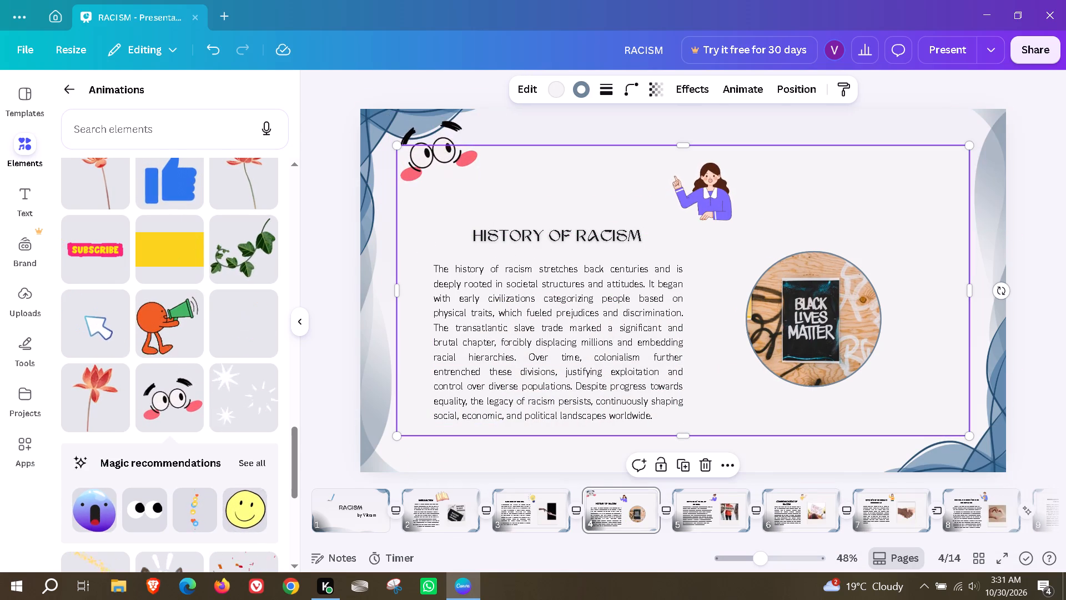